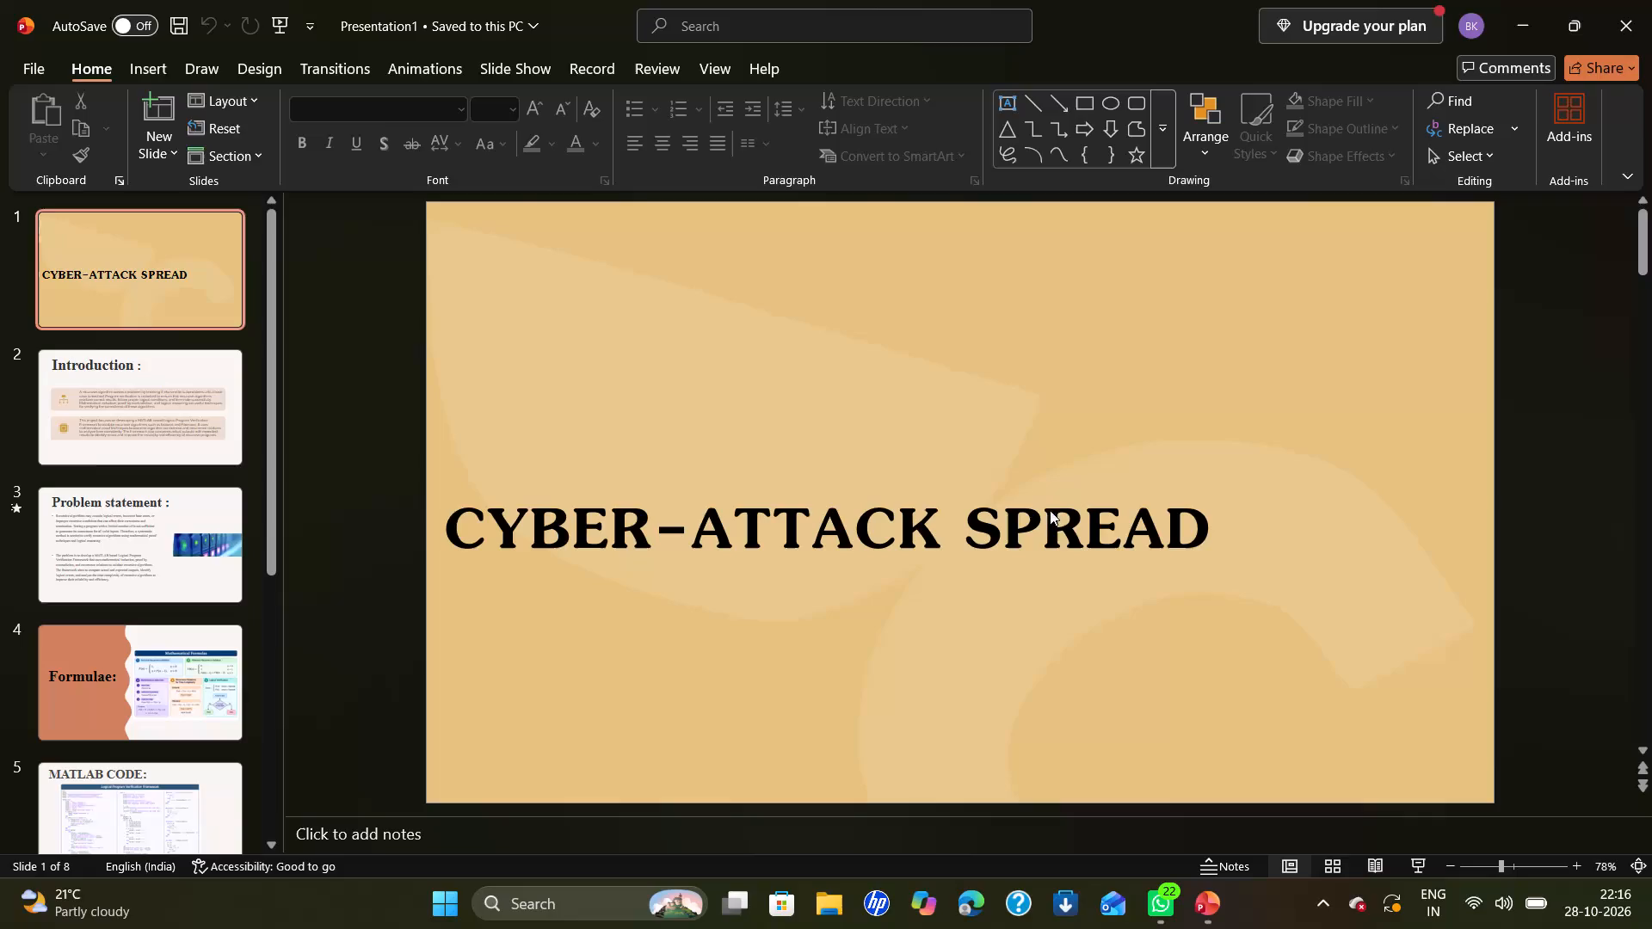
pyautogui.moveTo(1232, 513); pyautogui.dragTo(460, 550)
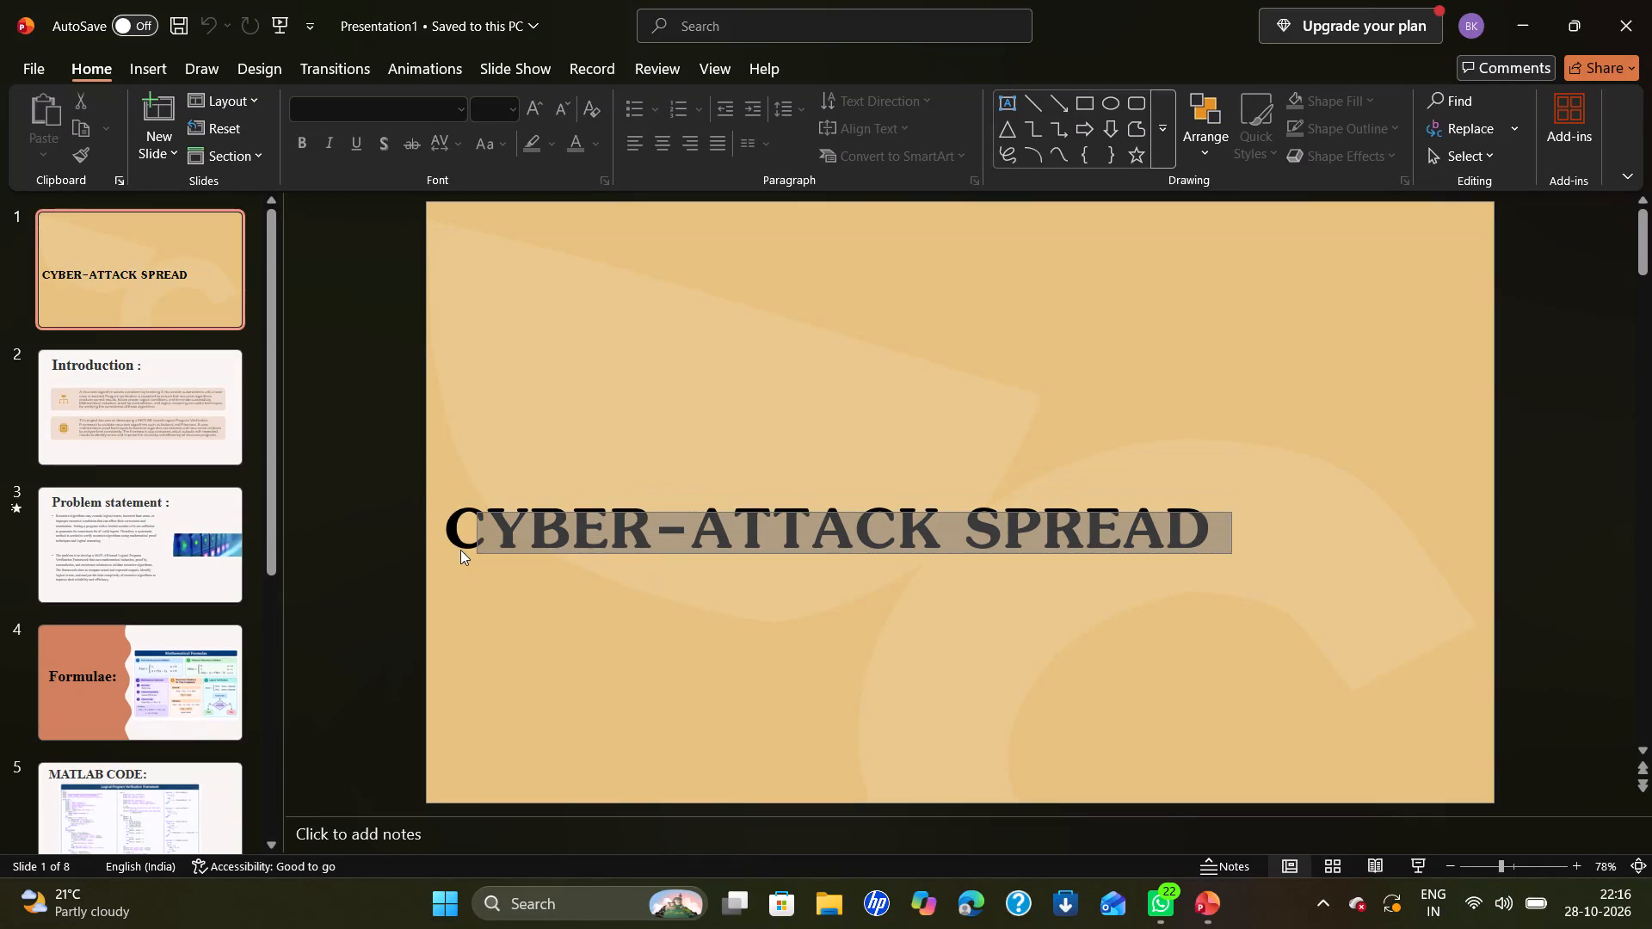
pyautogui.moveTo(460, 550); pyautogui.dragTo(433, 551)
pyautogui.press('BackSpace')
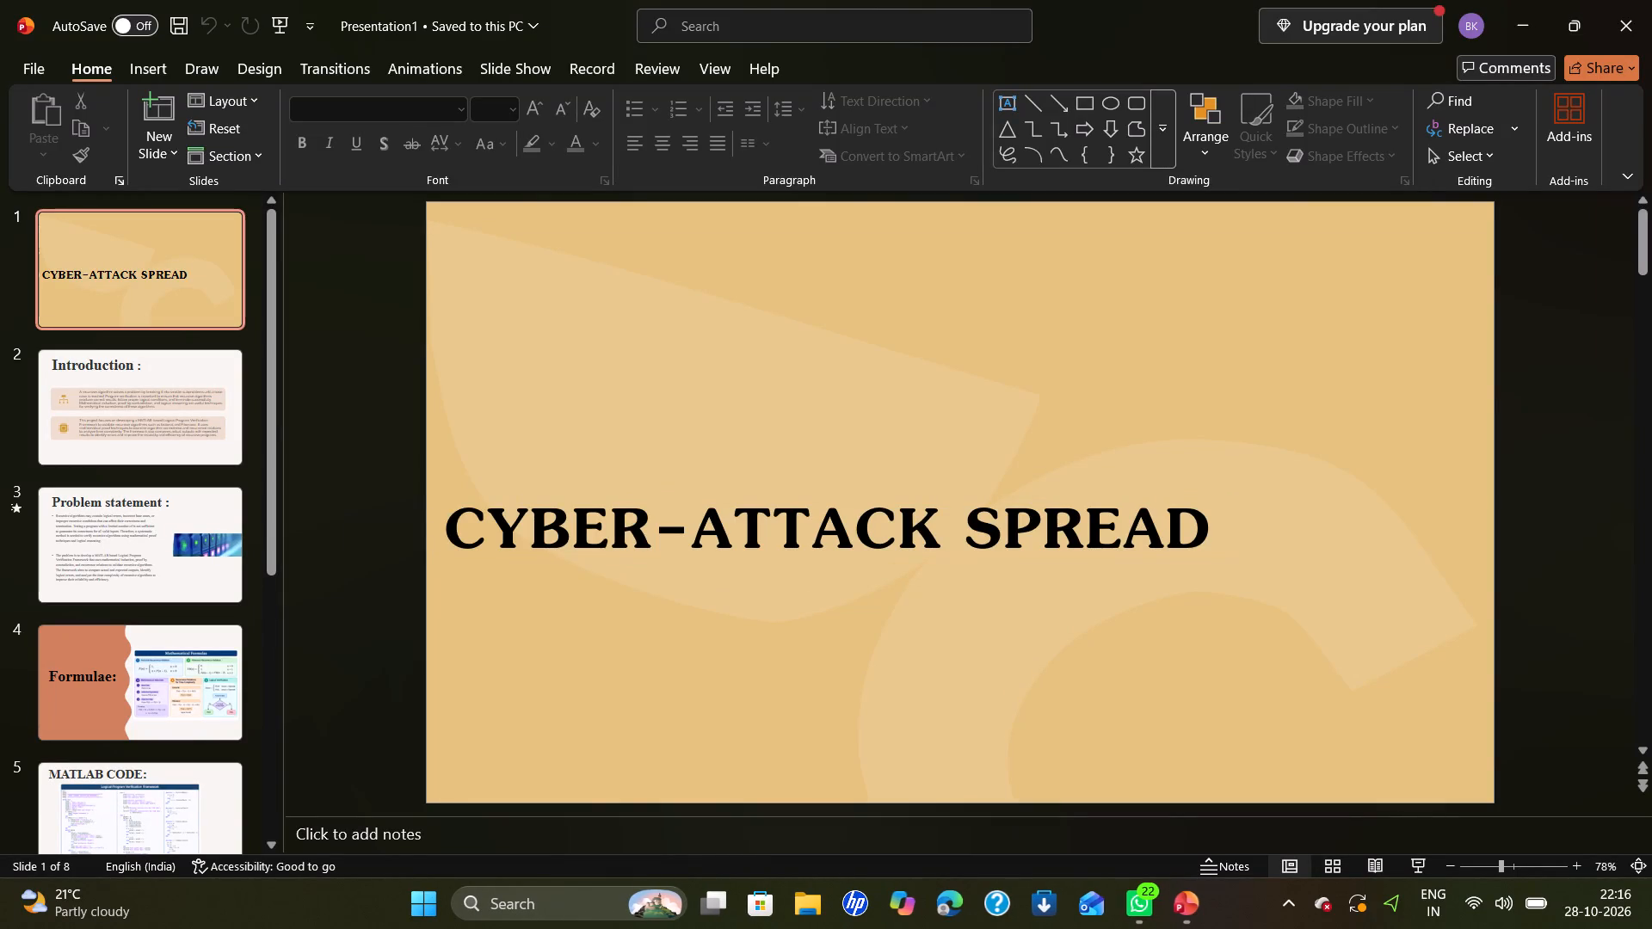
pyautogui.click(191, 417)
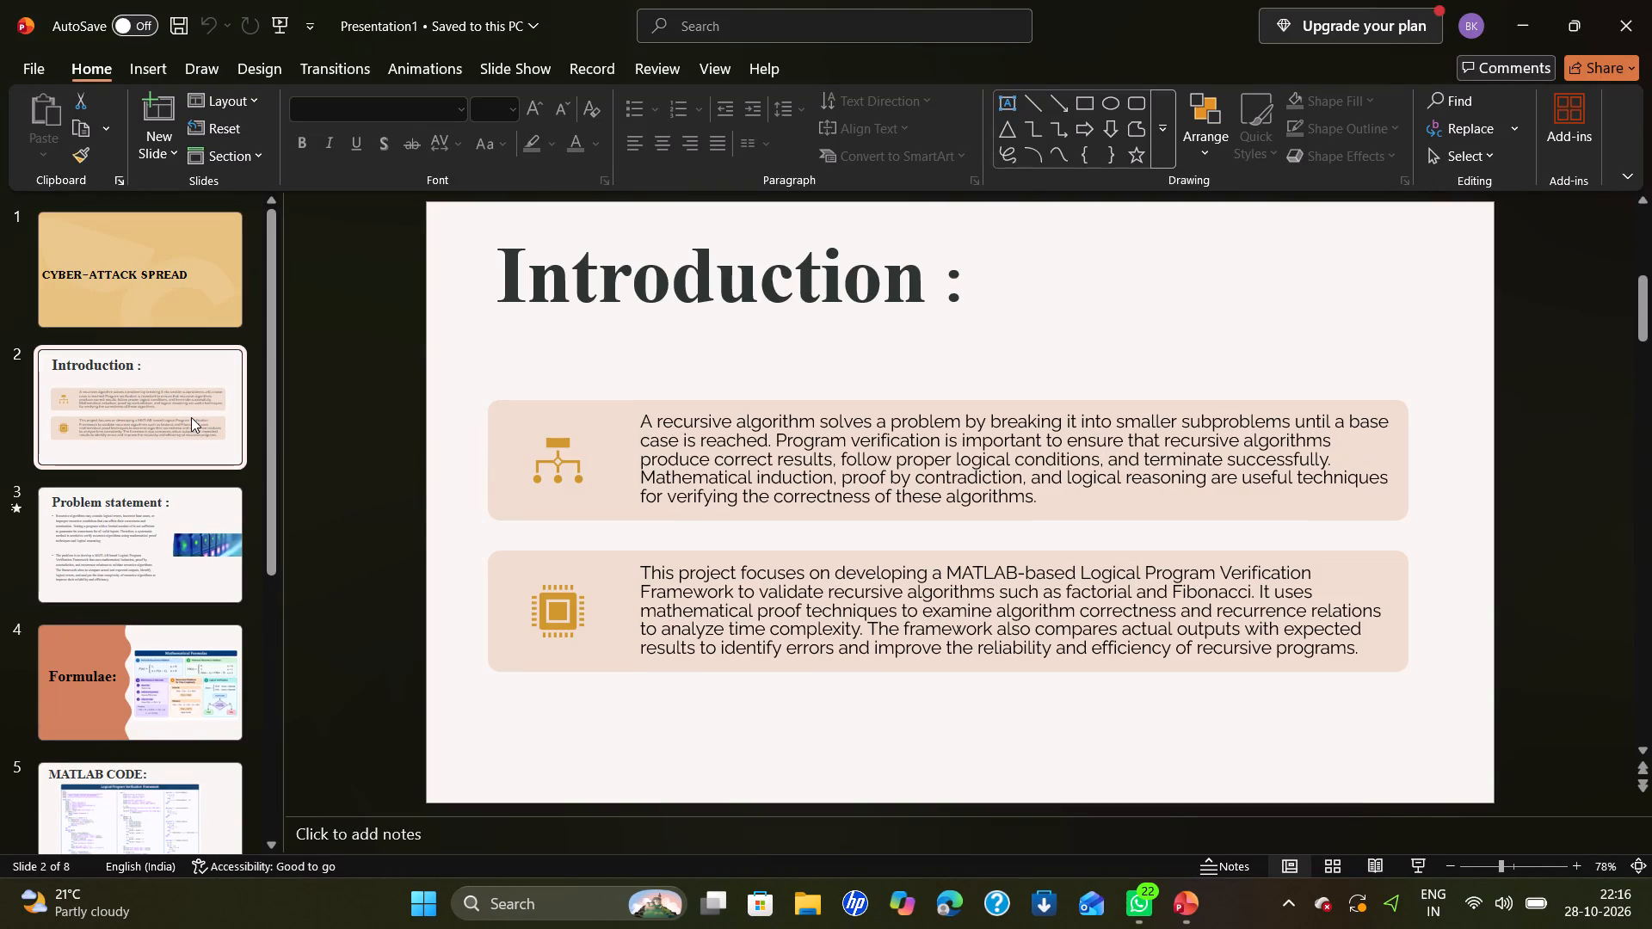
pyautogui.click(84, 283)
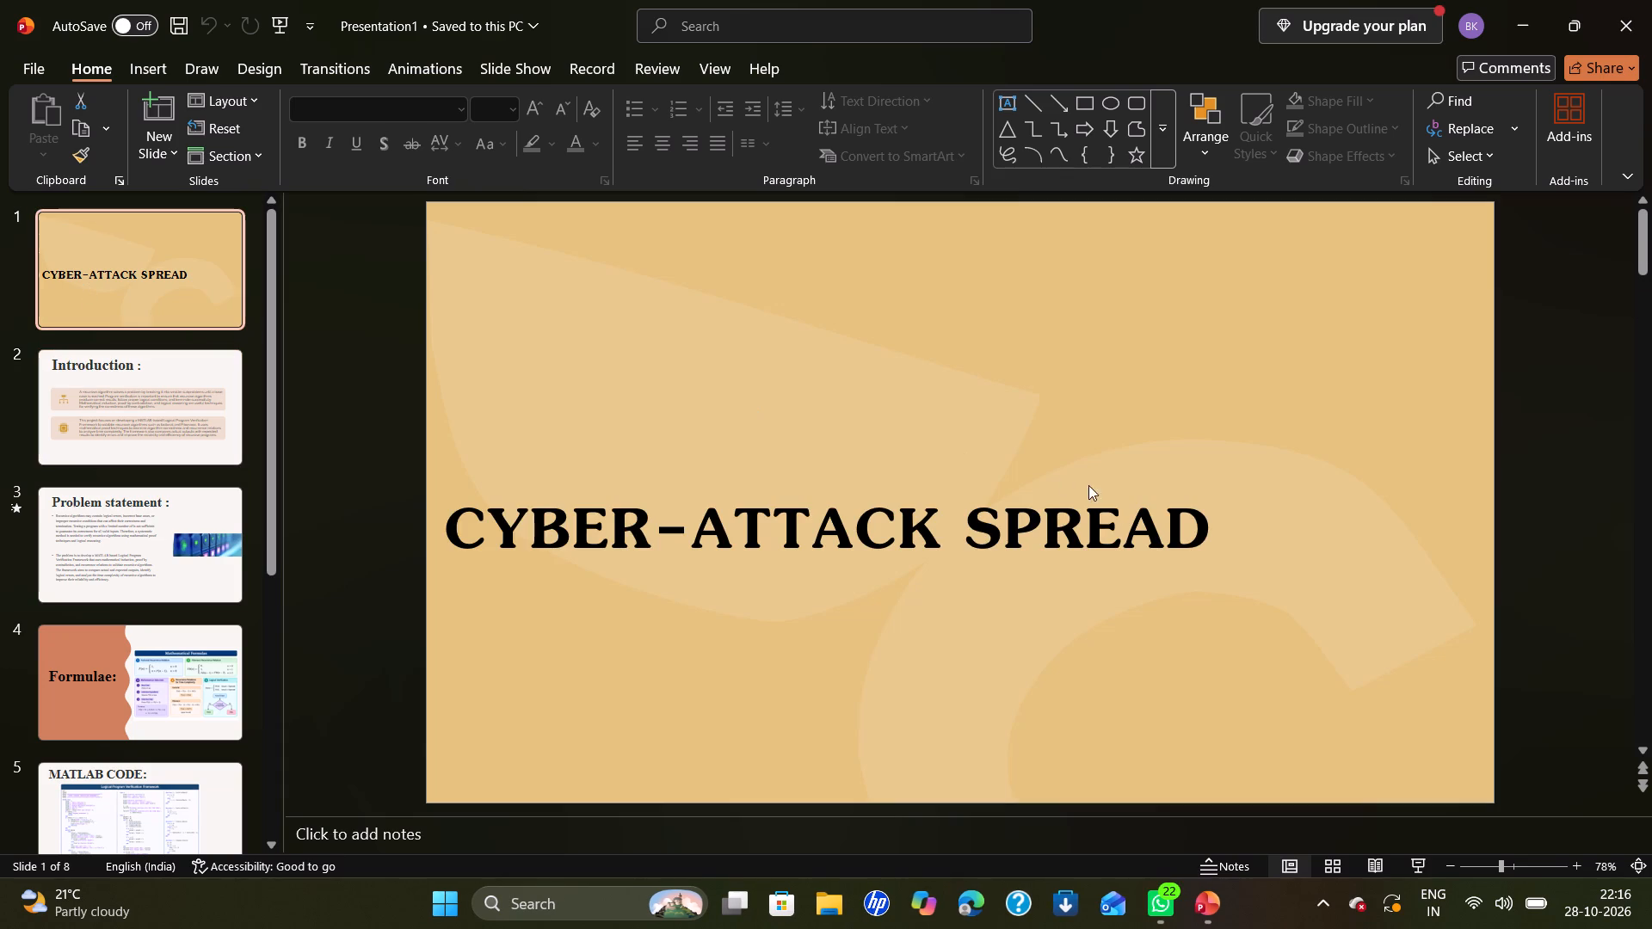
# Delete the entire title text "CYBER-ATTACK SPREAD" from slide 1, keeping its empty text box.
pyautogui.doubleClick(1208, 564)
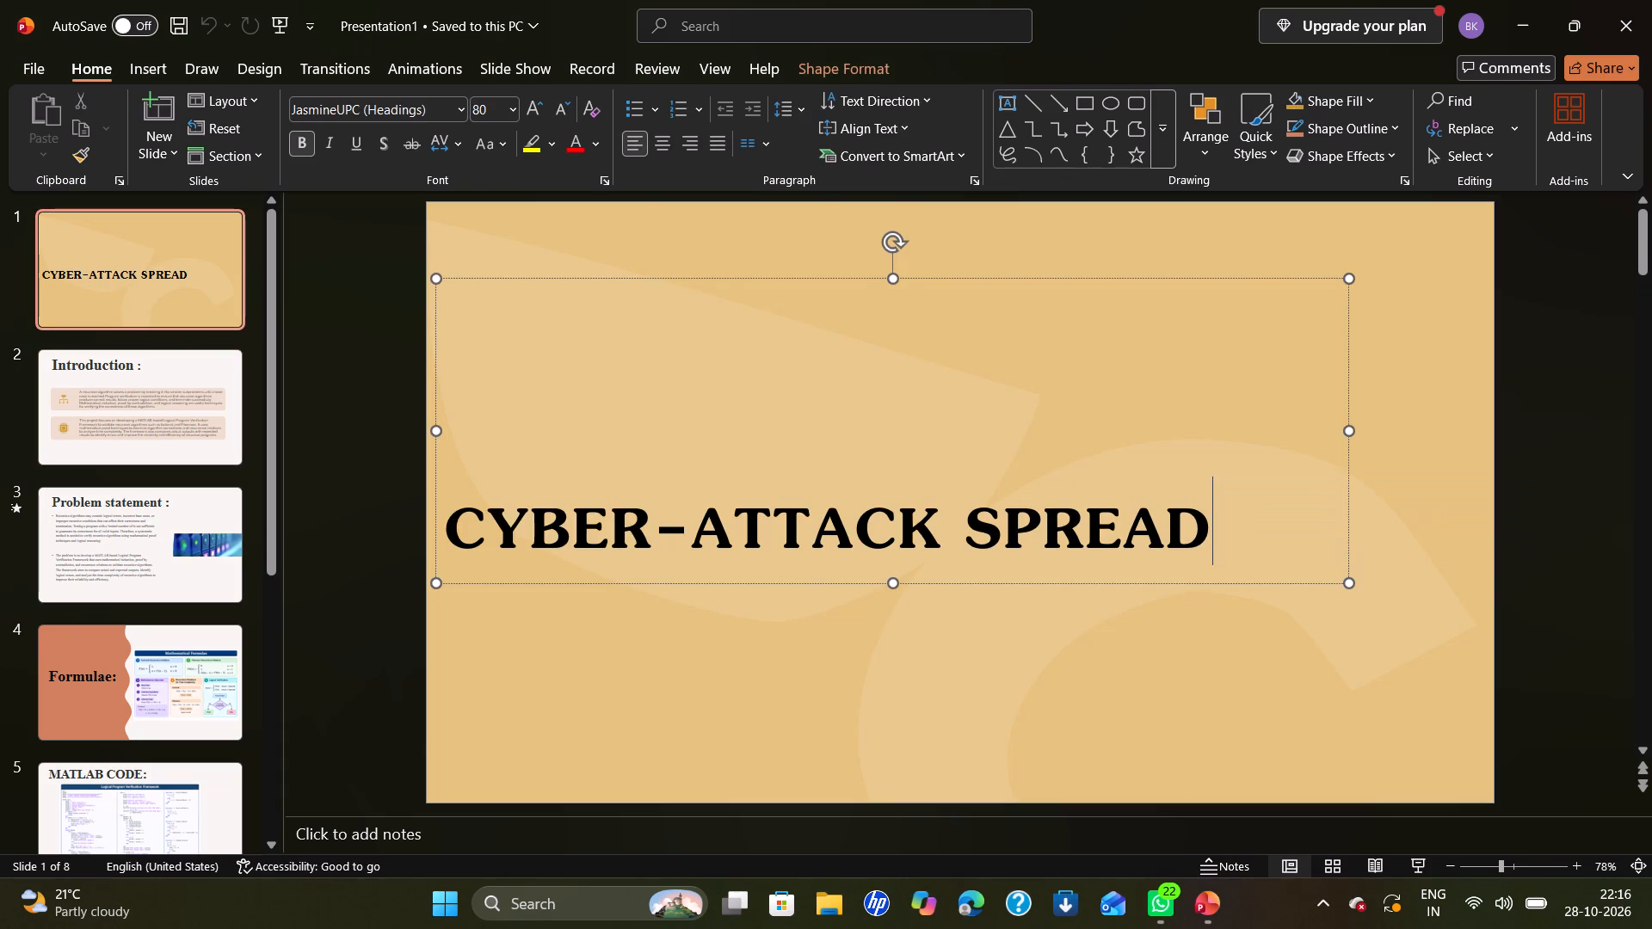
pyautogui.press('BackSpace')
pyautogui.press('BackSpace')
pyautogui.press('BackSpace')
pyautogui.press('BackSpace')
pyautogui.press('BackSpace')
pyautogui.press('BackSpace')
pyautogui.press('BackSpace')
pyautogui.press('BackSpace')
pyautogui.press('BackSpace')
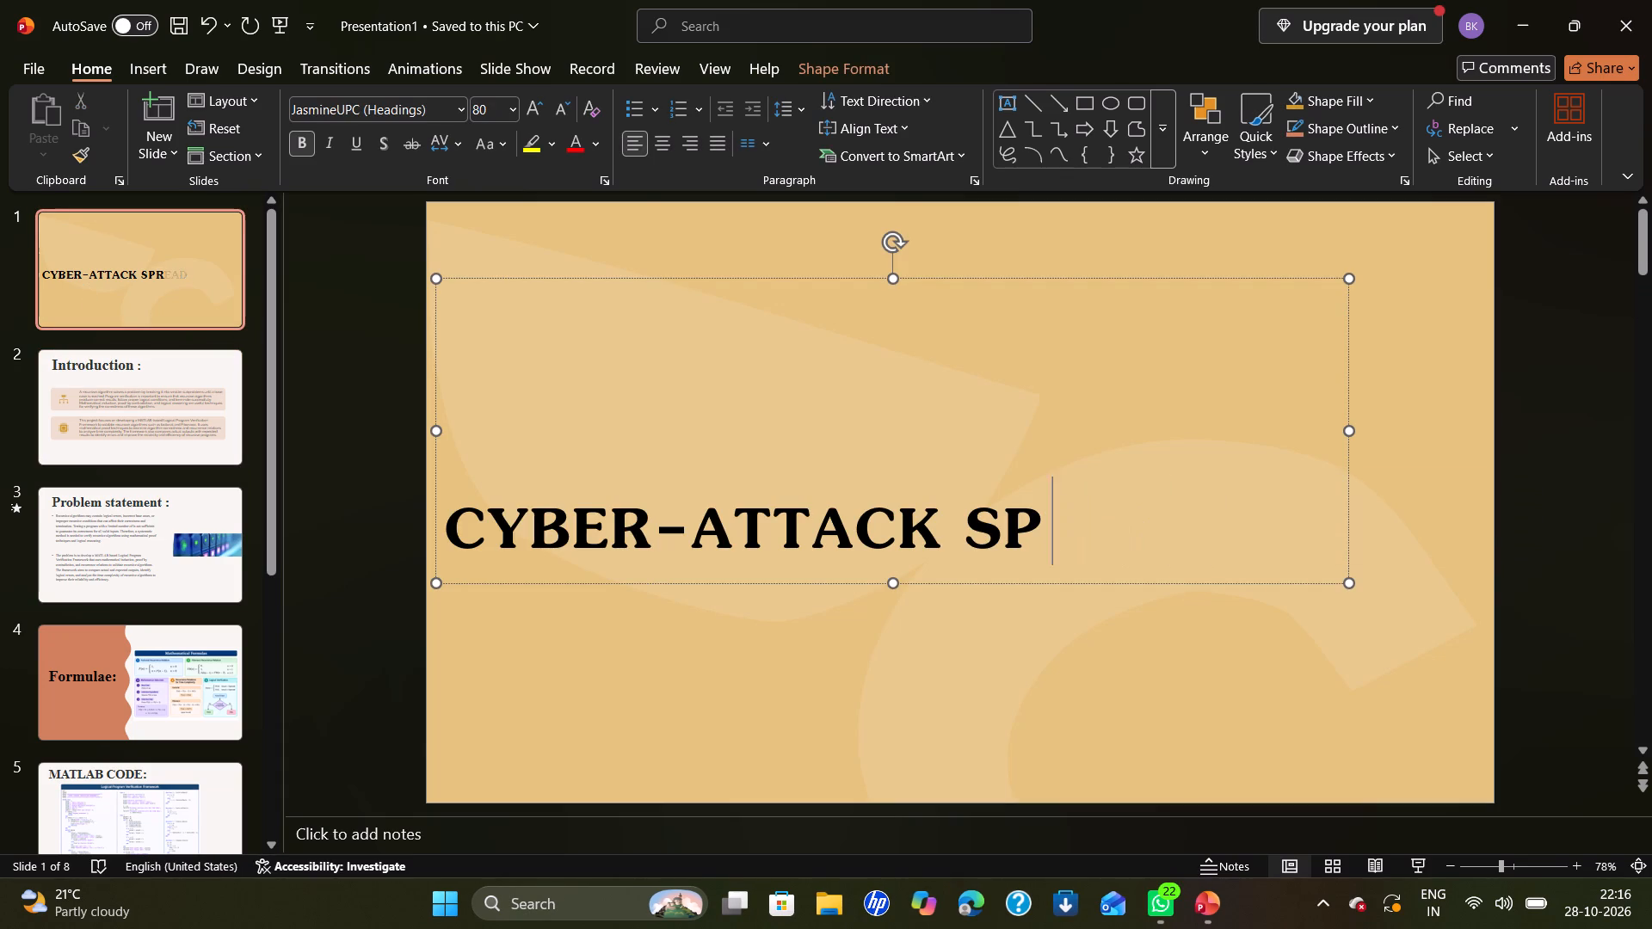
pyautogui.press('BackSpace')
pyautogui.press('BackSpace')
pyautogui.press('BackSpace')
pyautogui.press('BackSpace')
pyautogui.press('BackSpace')
pyautogui.press('BackSpace')
pyautogui.press('BackSpace')
pyautogui.press('BackSpace')
pyautogui.press('BackSpace')
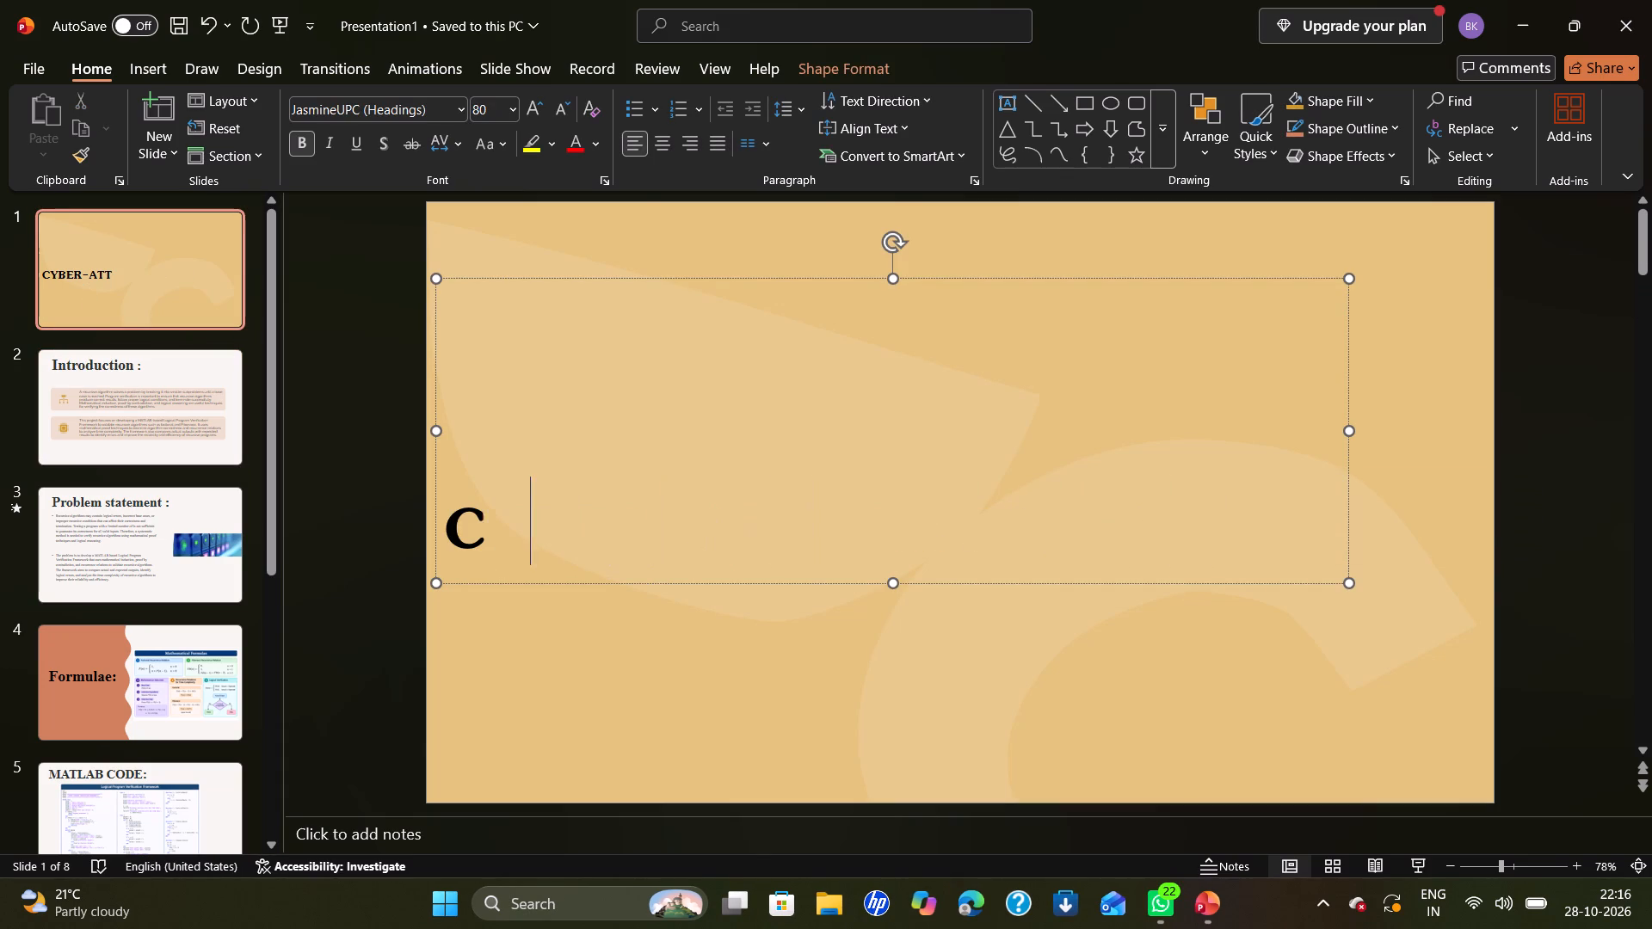
pyautogui.press('BackSpace')
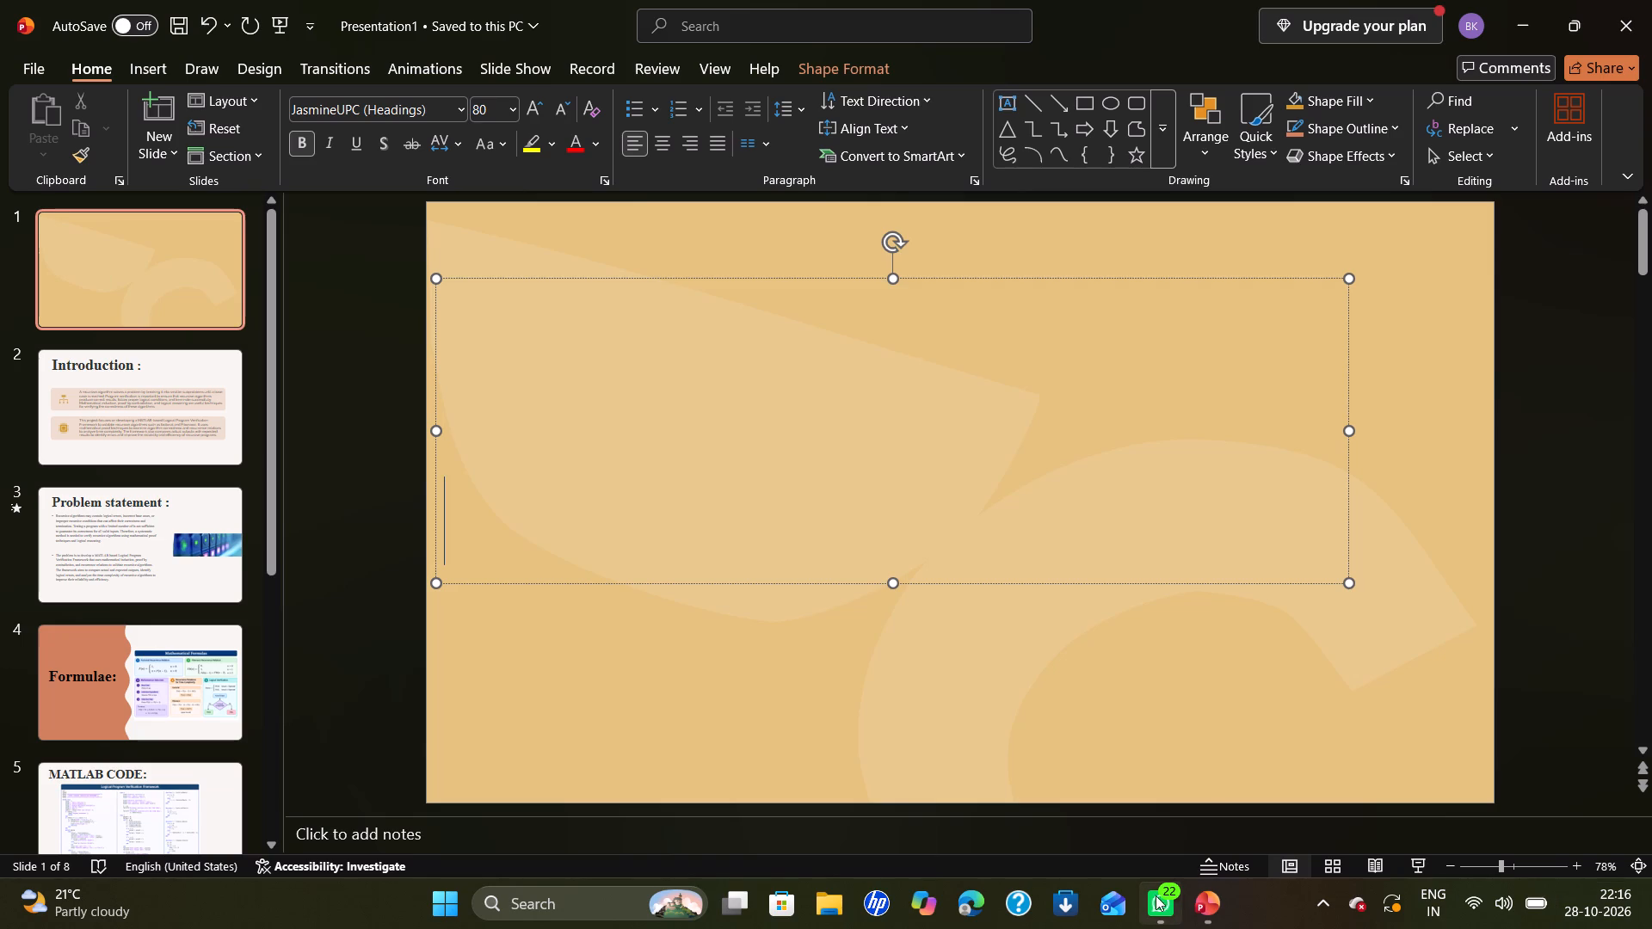
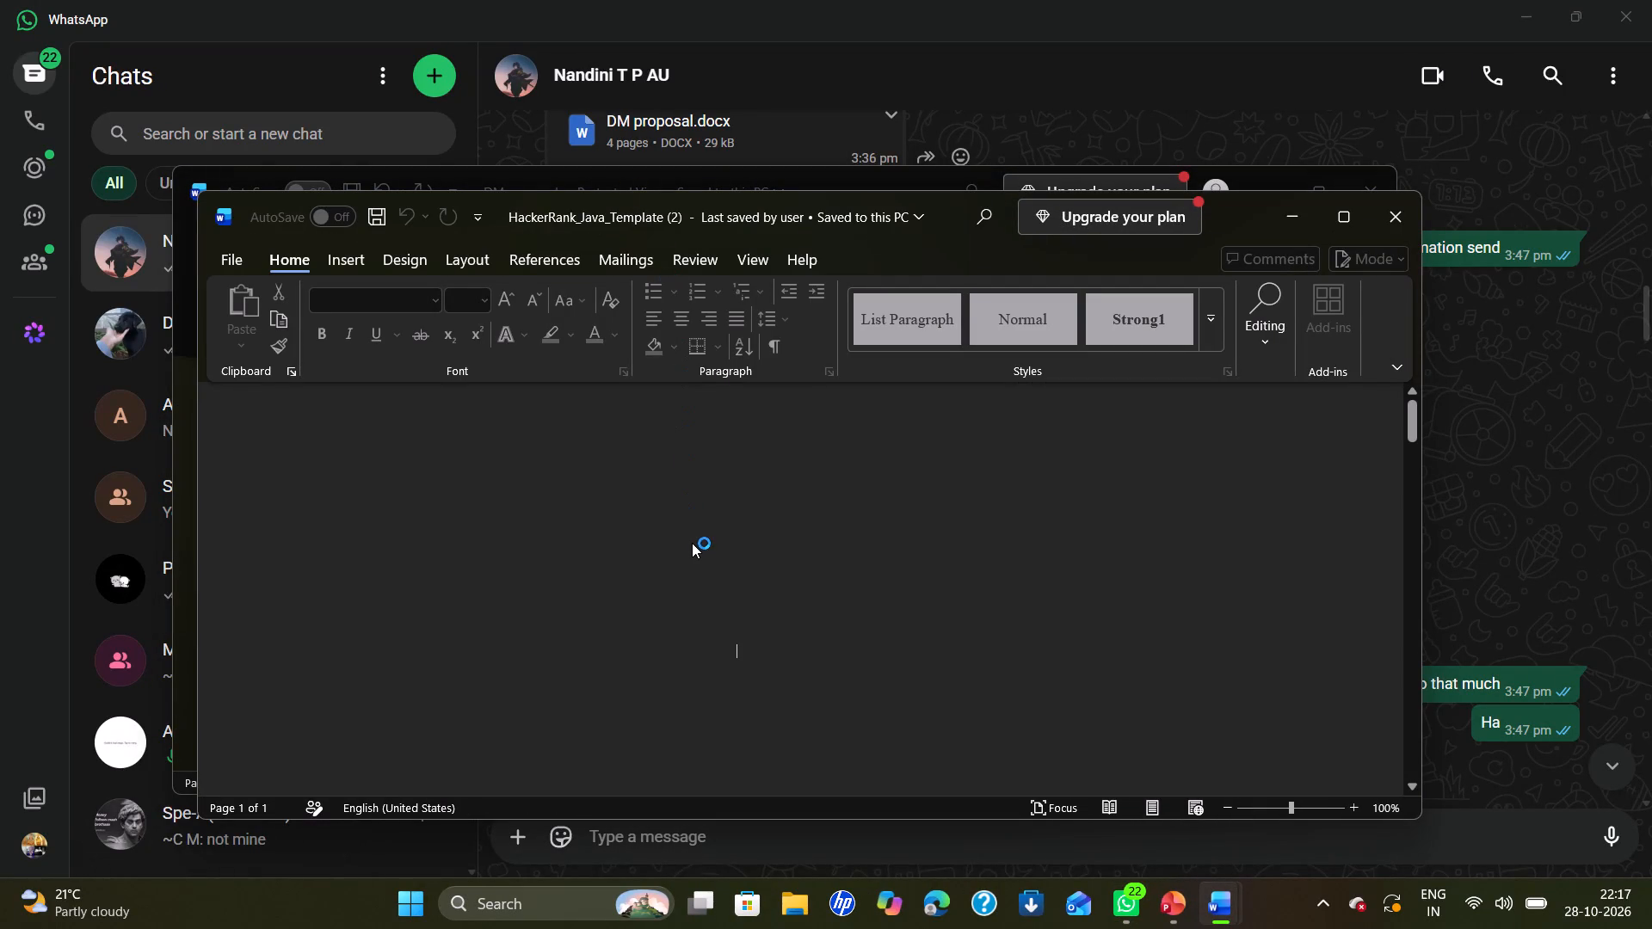
# In the DM proposal Word document, select the micro-project title text from "a logical program verification framework" through "logical reasoning.".
pyautogui.scroll(-2, 742, 614)
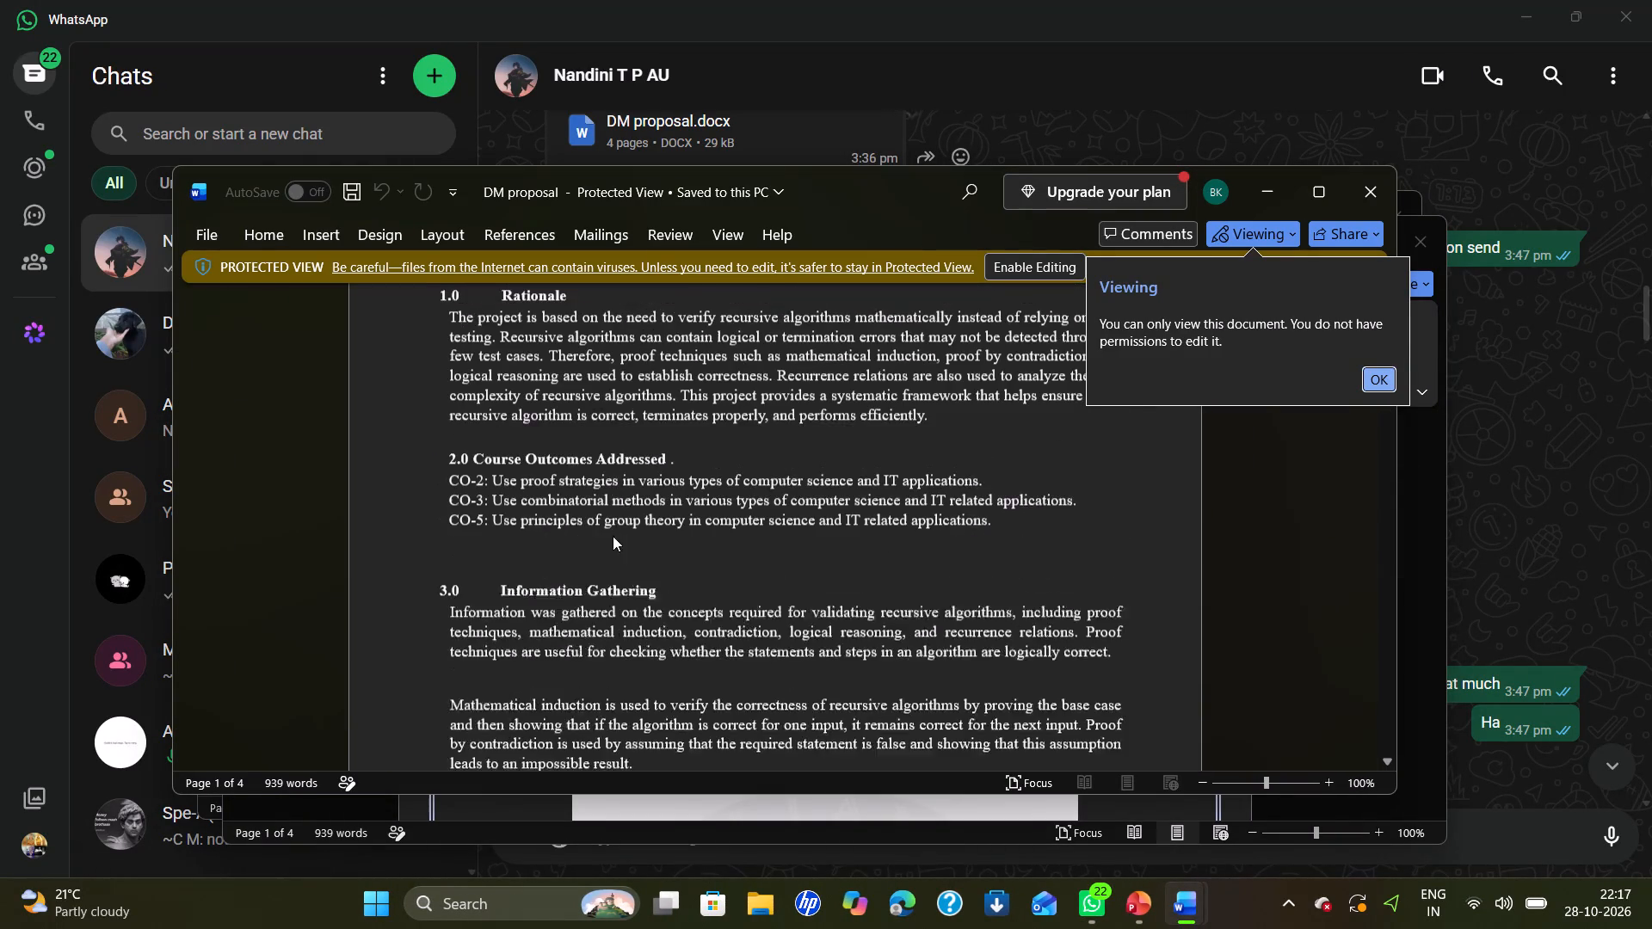
pyautogui.scroll(1, 613, 536)
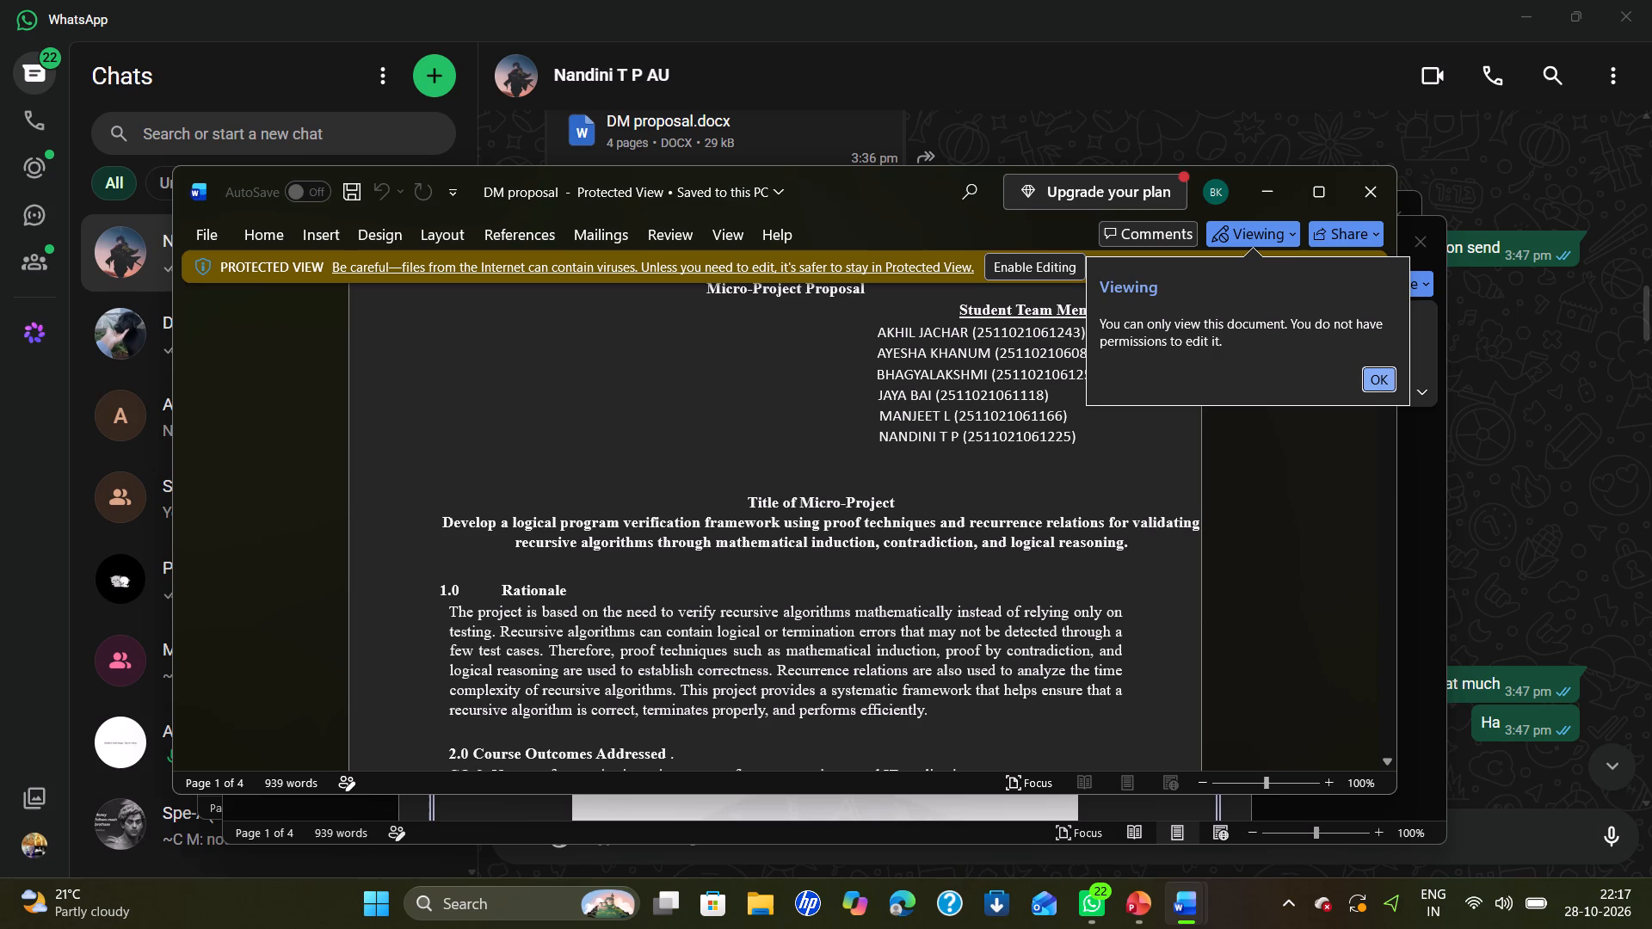
pyautogui.moveTo(1135, 544); pyautogui.dragTo(500, 518)
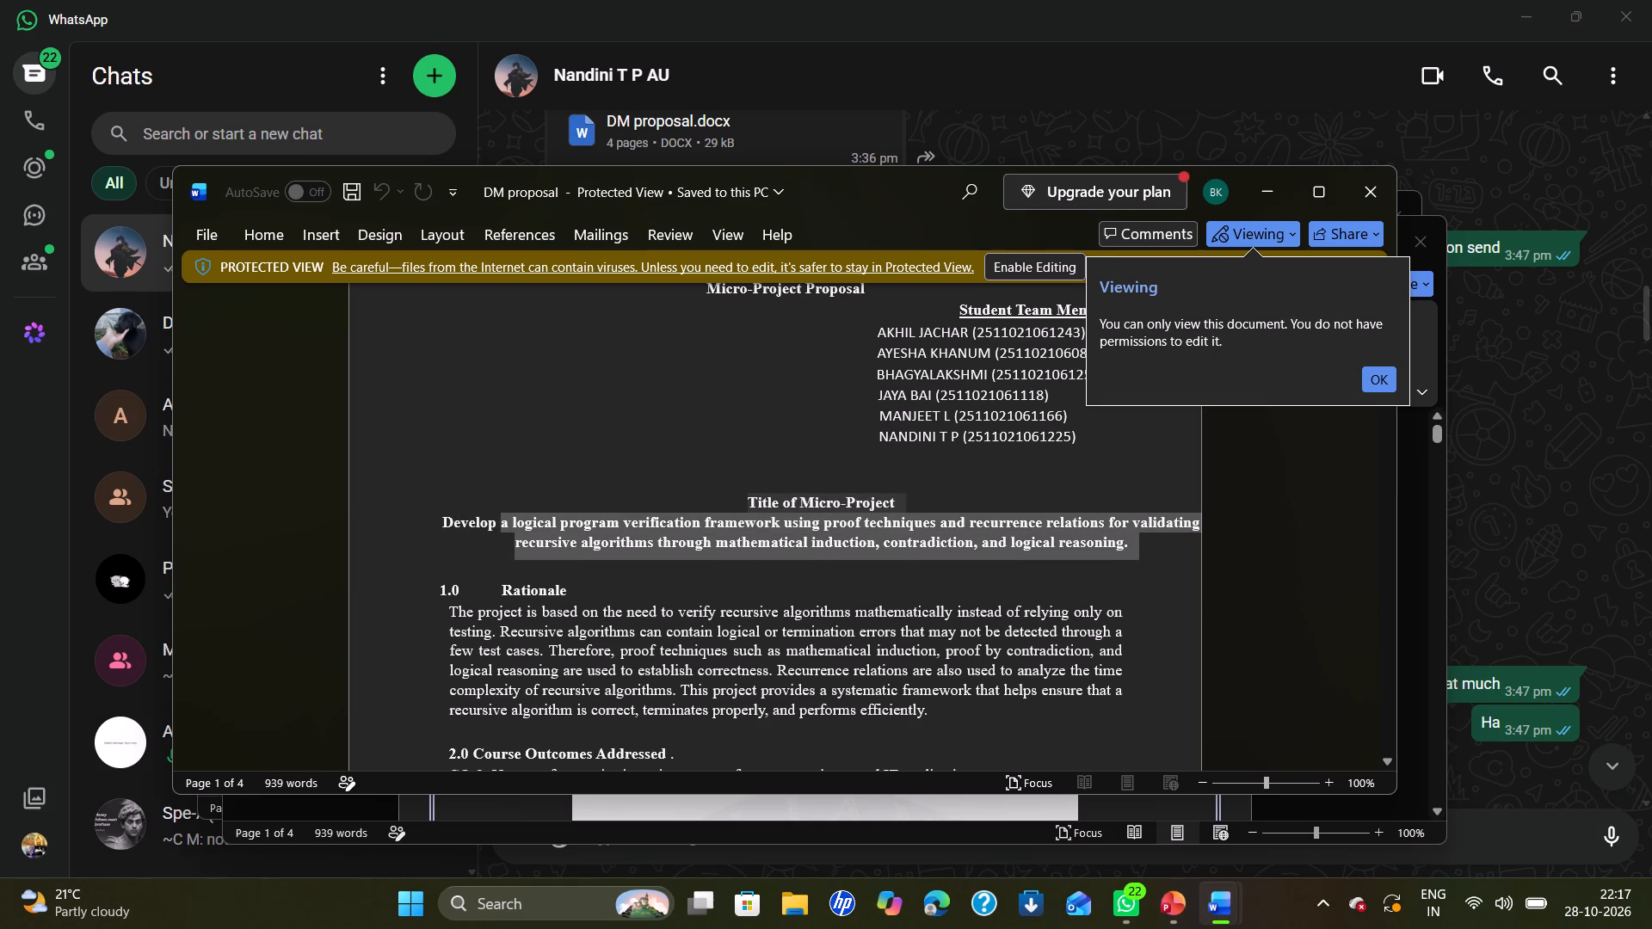
# Copy the "Title of Micro-Project" heading together with the full project title below it from the DM proposal document.
pyautogui.moveTo(500, 518); pyautogui.dragTo(447, 502)
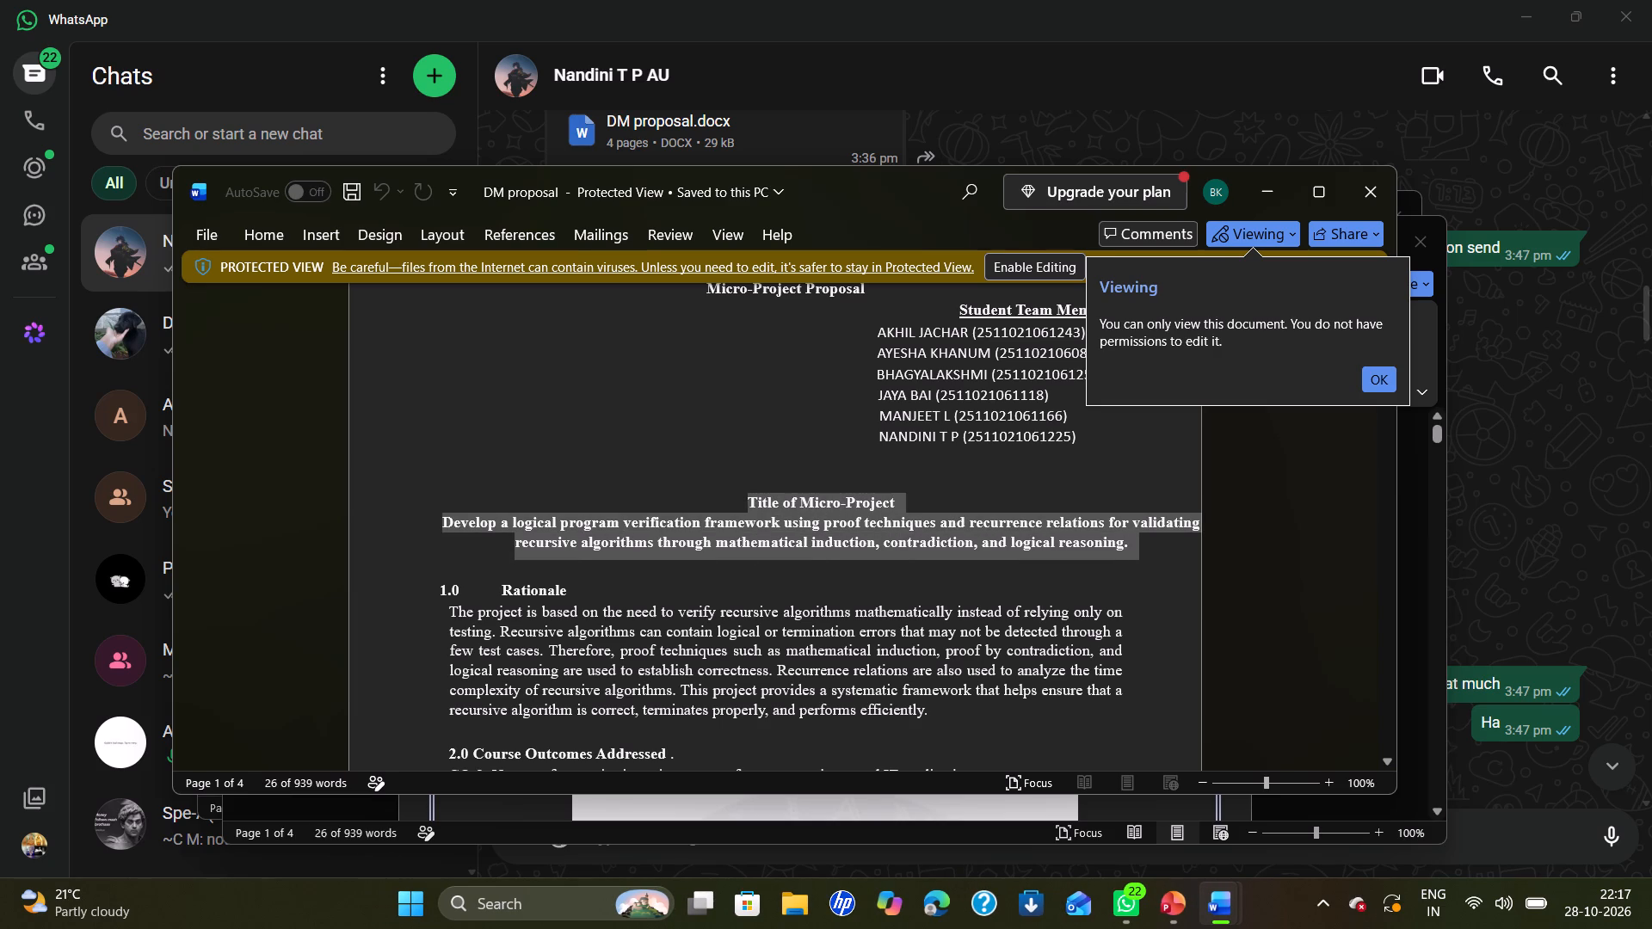
pyautogui.hotkey('ctrl', 'c')
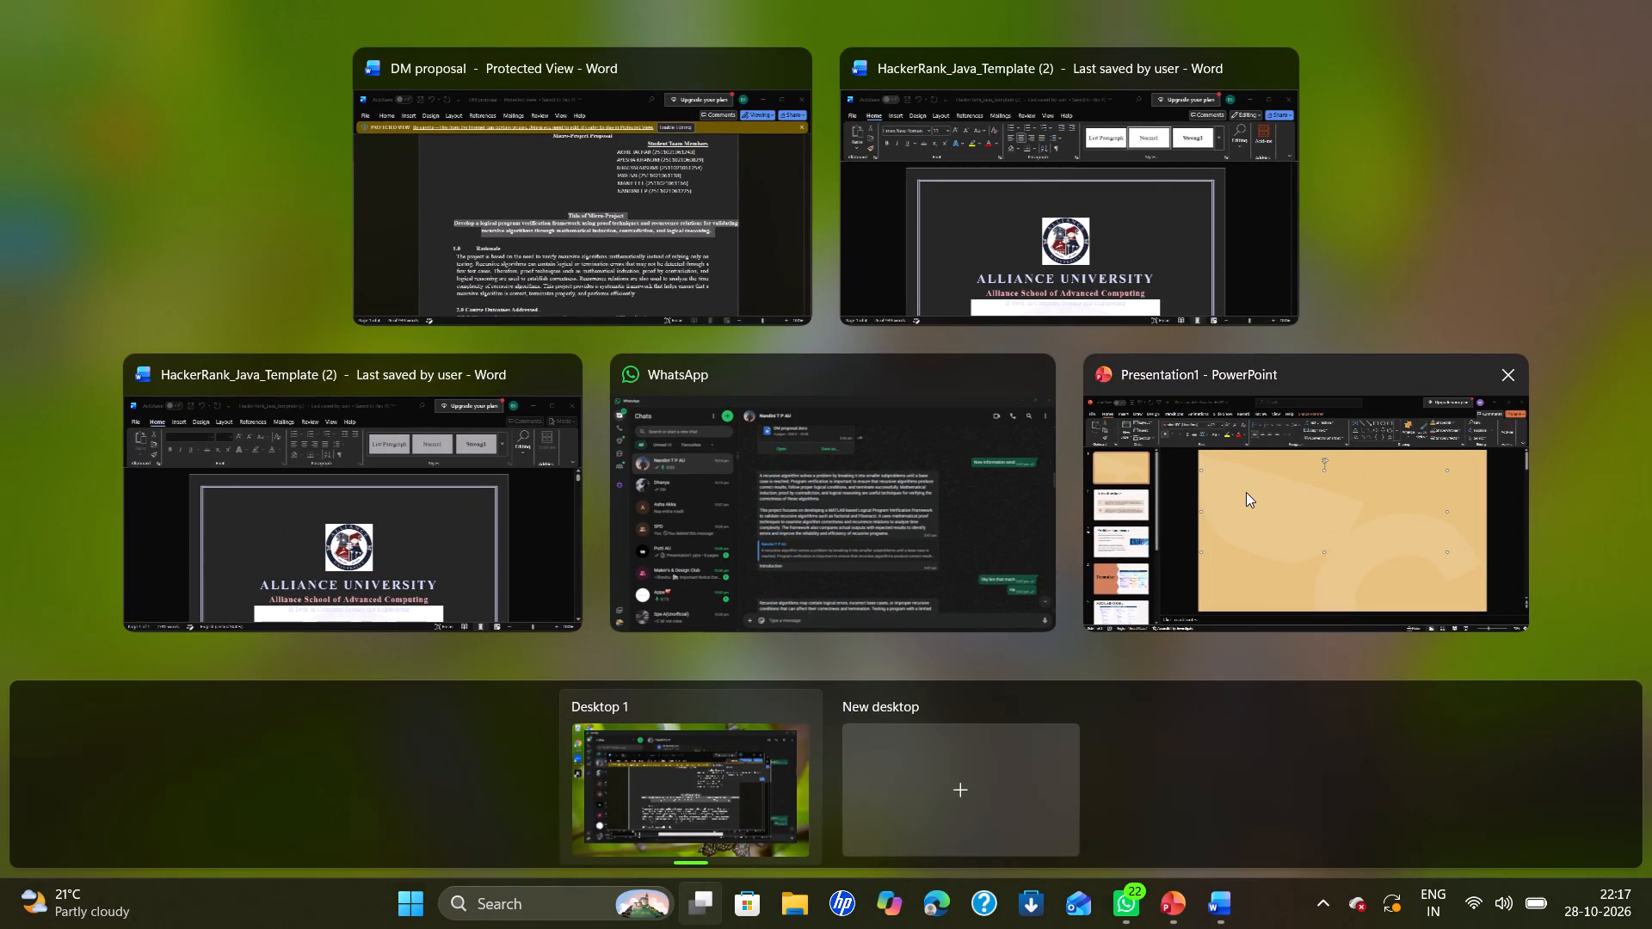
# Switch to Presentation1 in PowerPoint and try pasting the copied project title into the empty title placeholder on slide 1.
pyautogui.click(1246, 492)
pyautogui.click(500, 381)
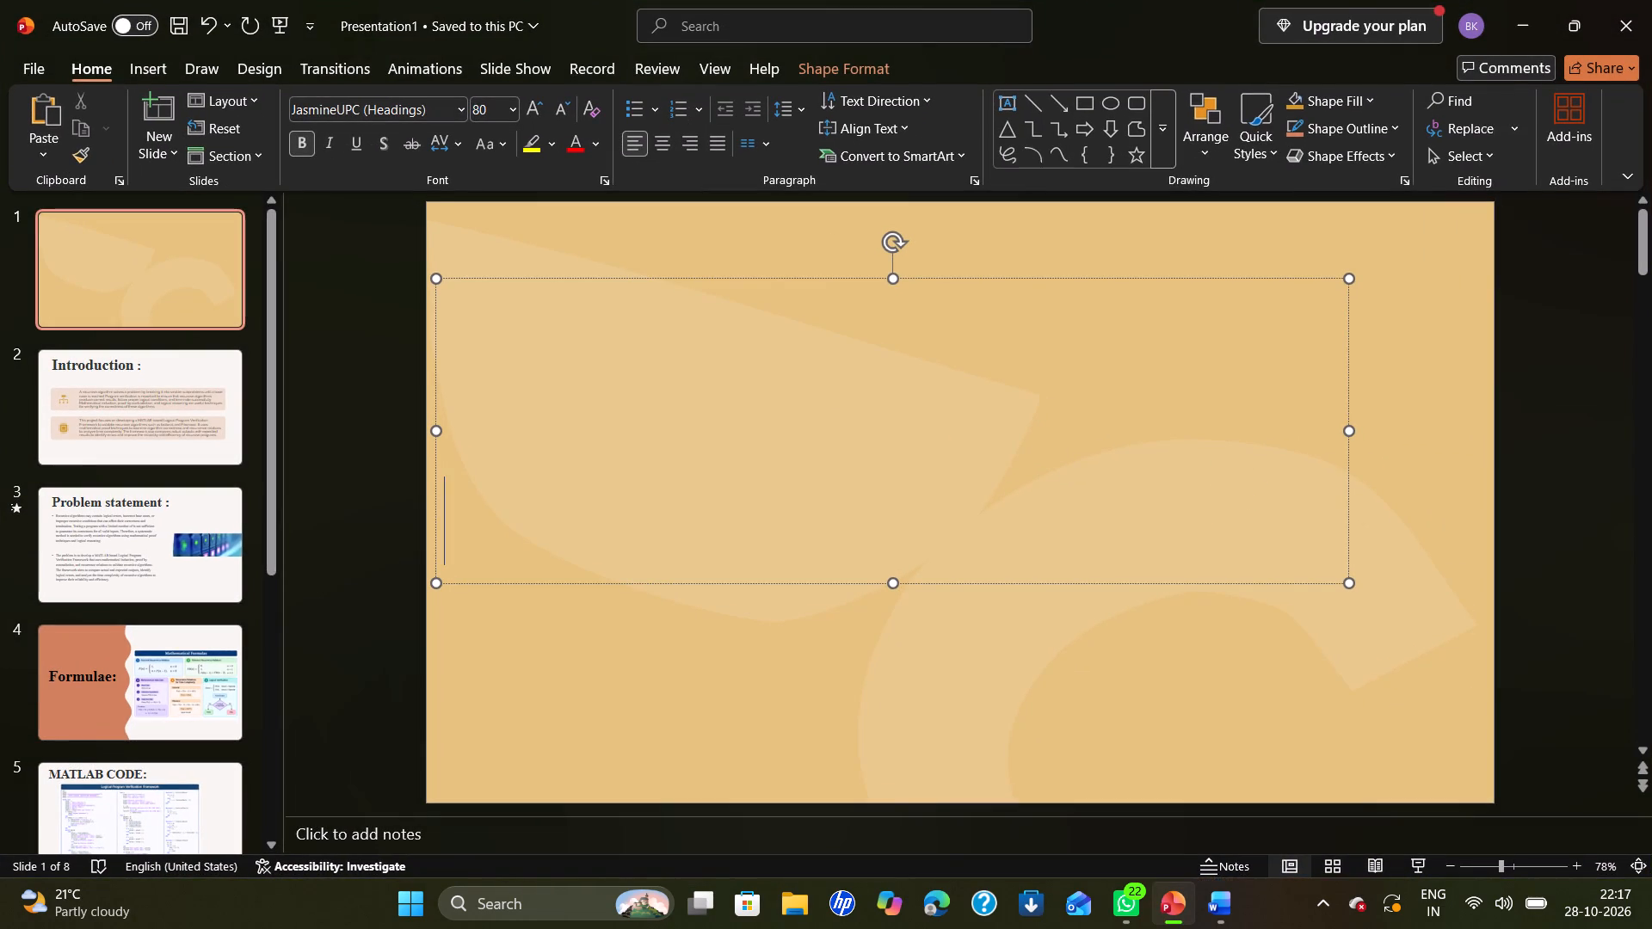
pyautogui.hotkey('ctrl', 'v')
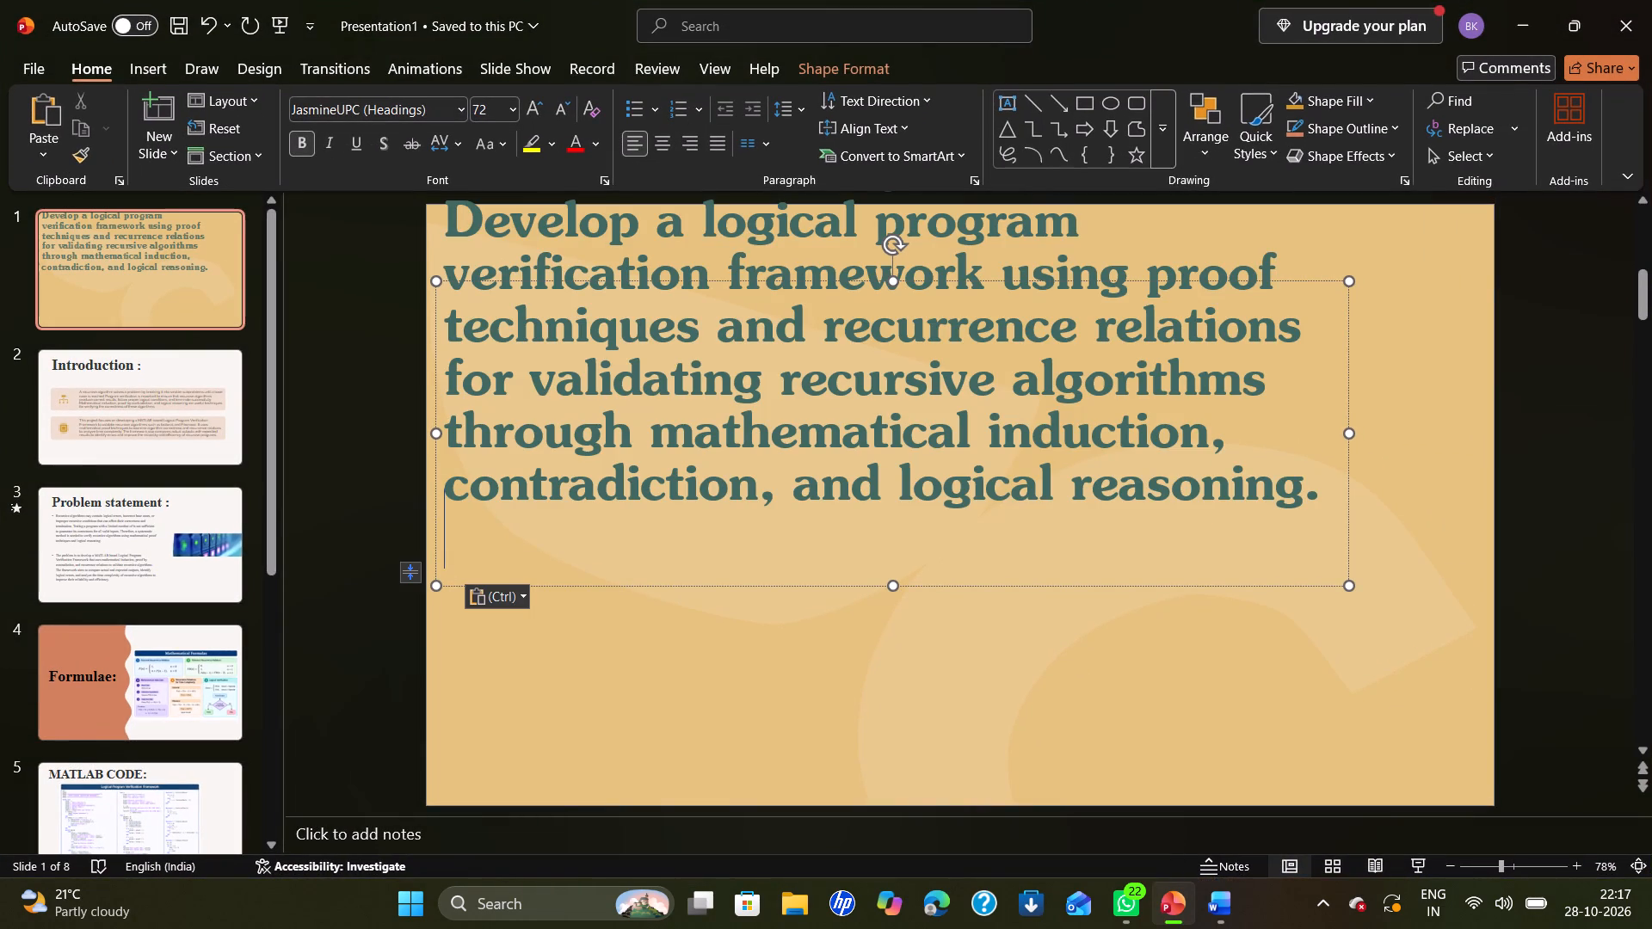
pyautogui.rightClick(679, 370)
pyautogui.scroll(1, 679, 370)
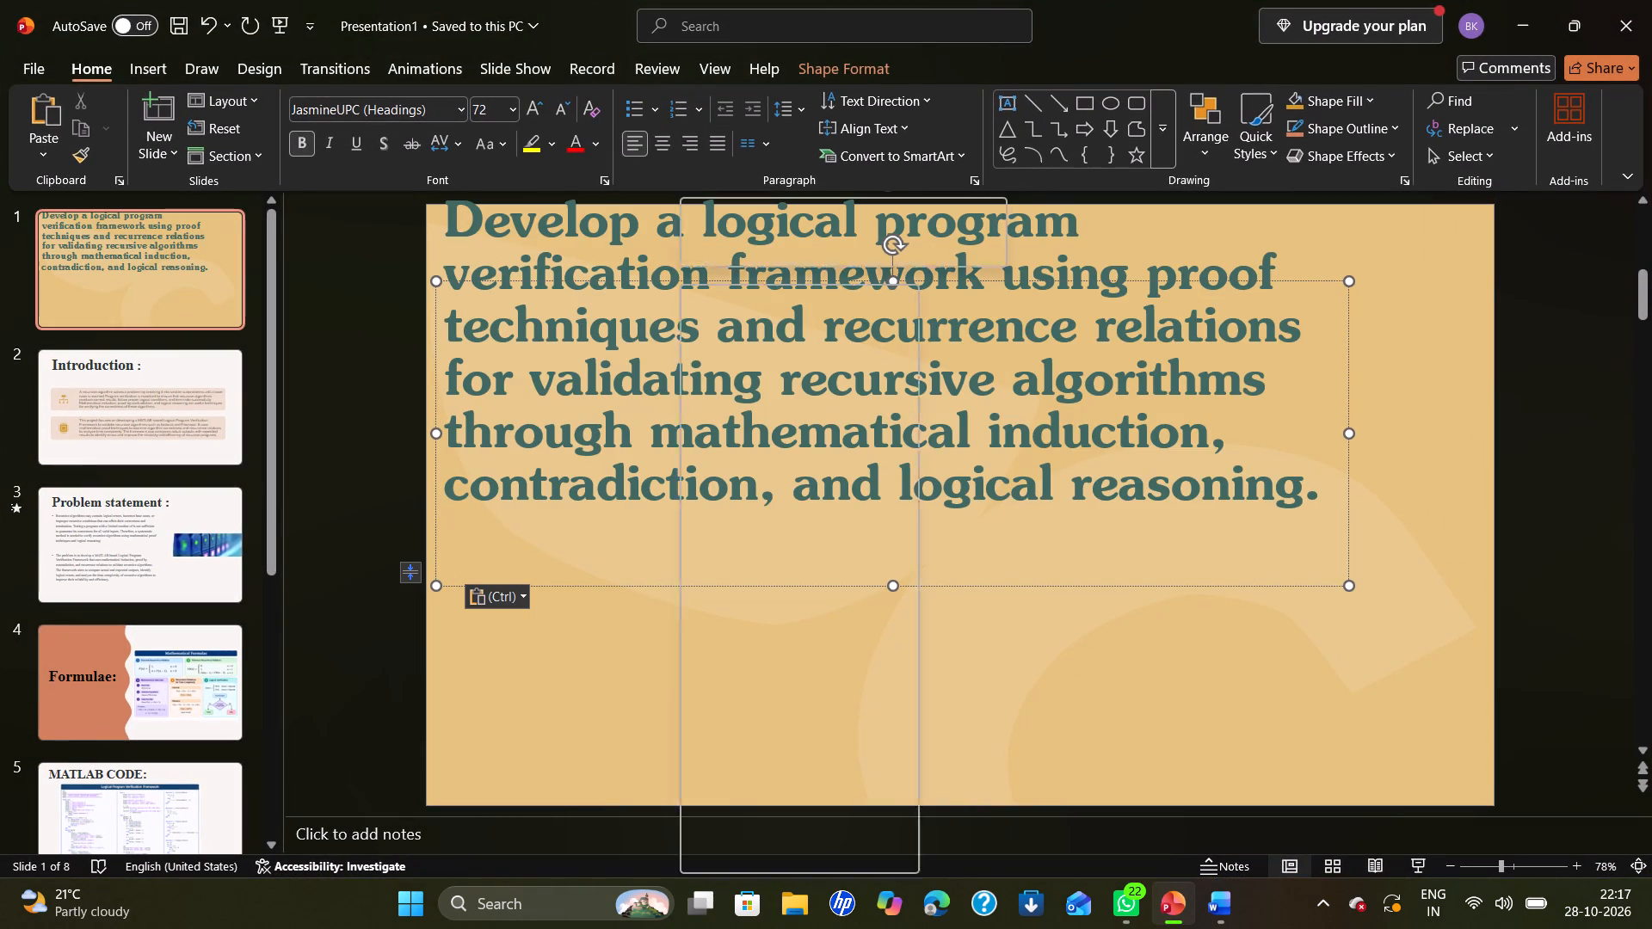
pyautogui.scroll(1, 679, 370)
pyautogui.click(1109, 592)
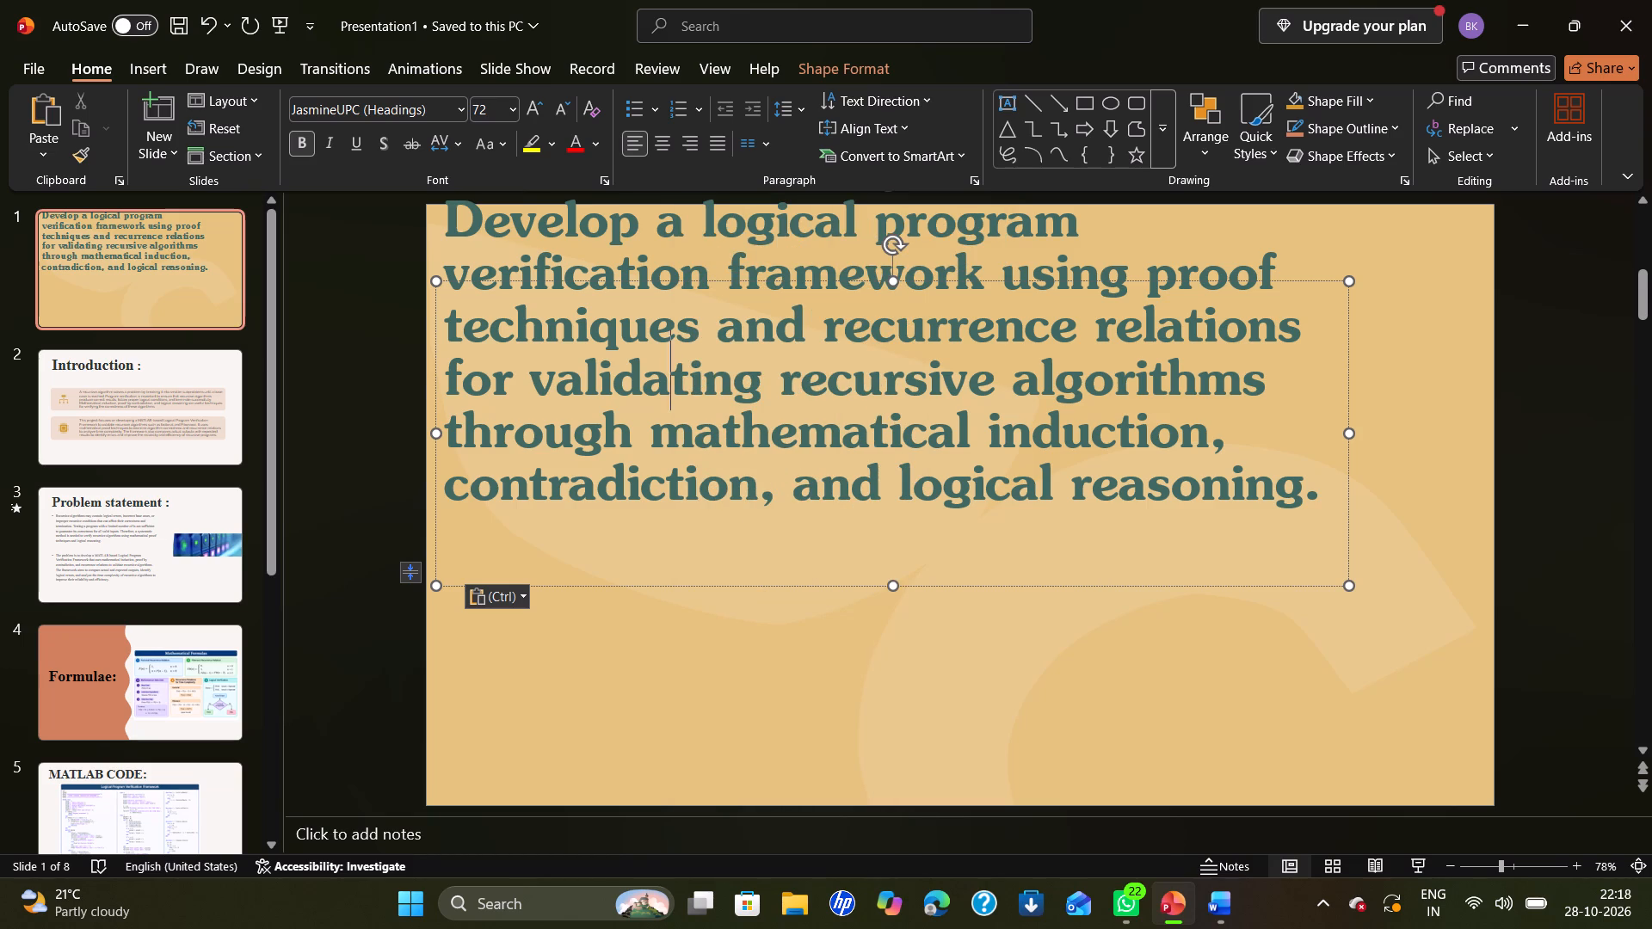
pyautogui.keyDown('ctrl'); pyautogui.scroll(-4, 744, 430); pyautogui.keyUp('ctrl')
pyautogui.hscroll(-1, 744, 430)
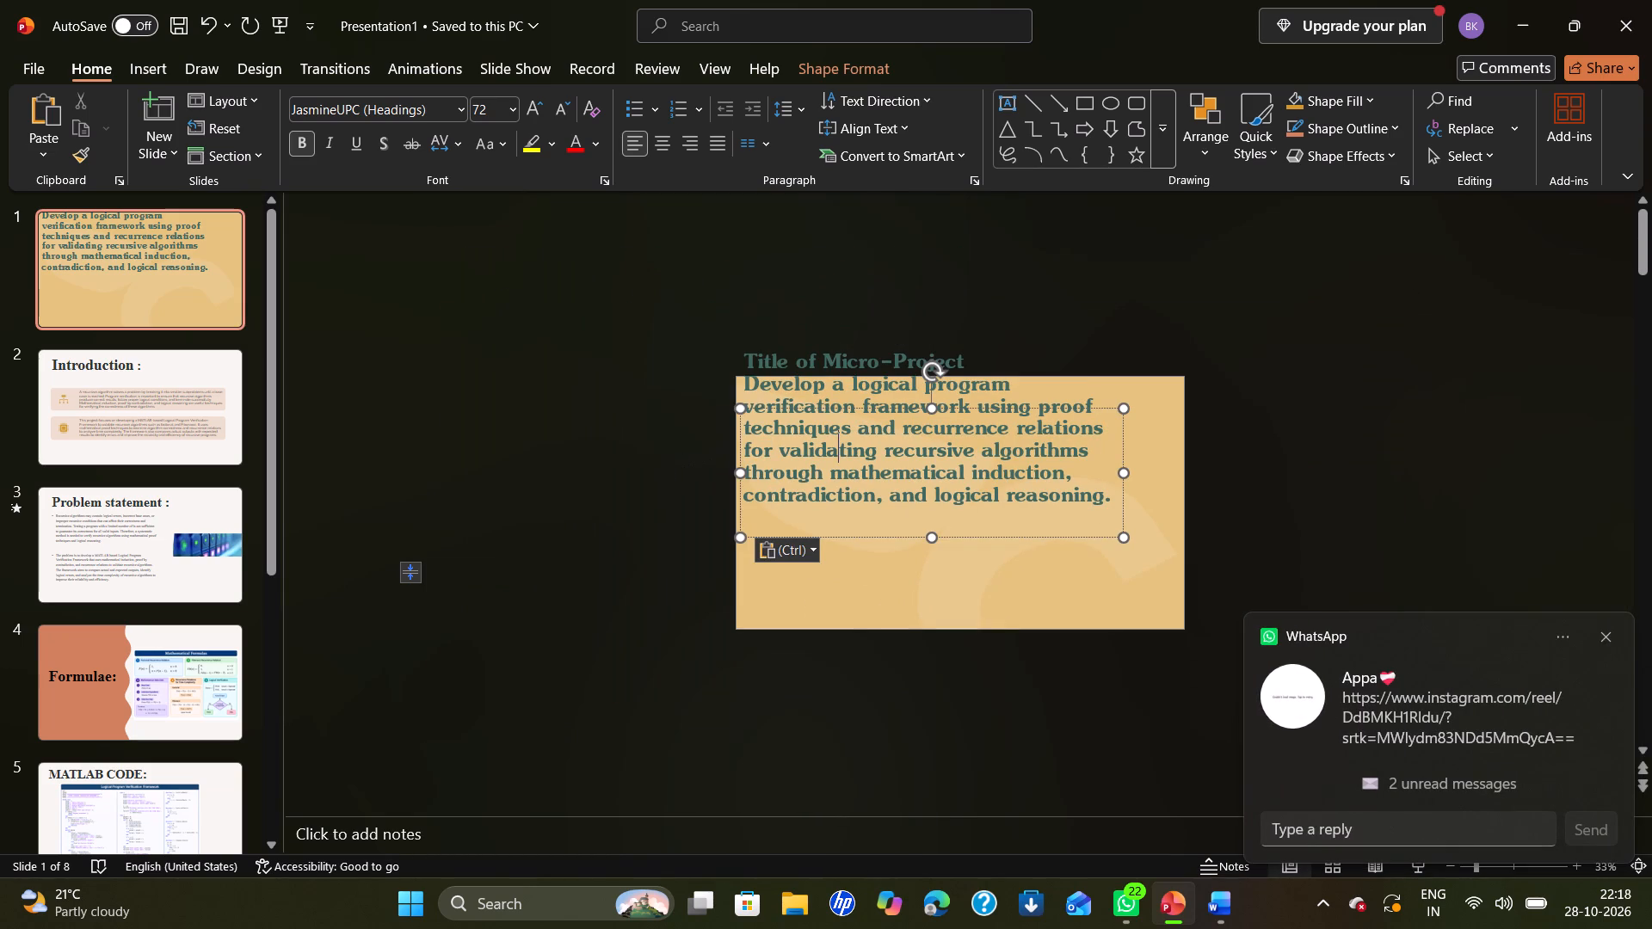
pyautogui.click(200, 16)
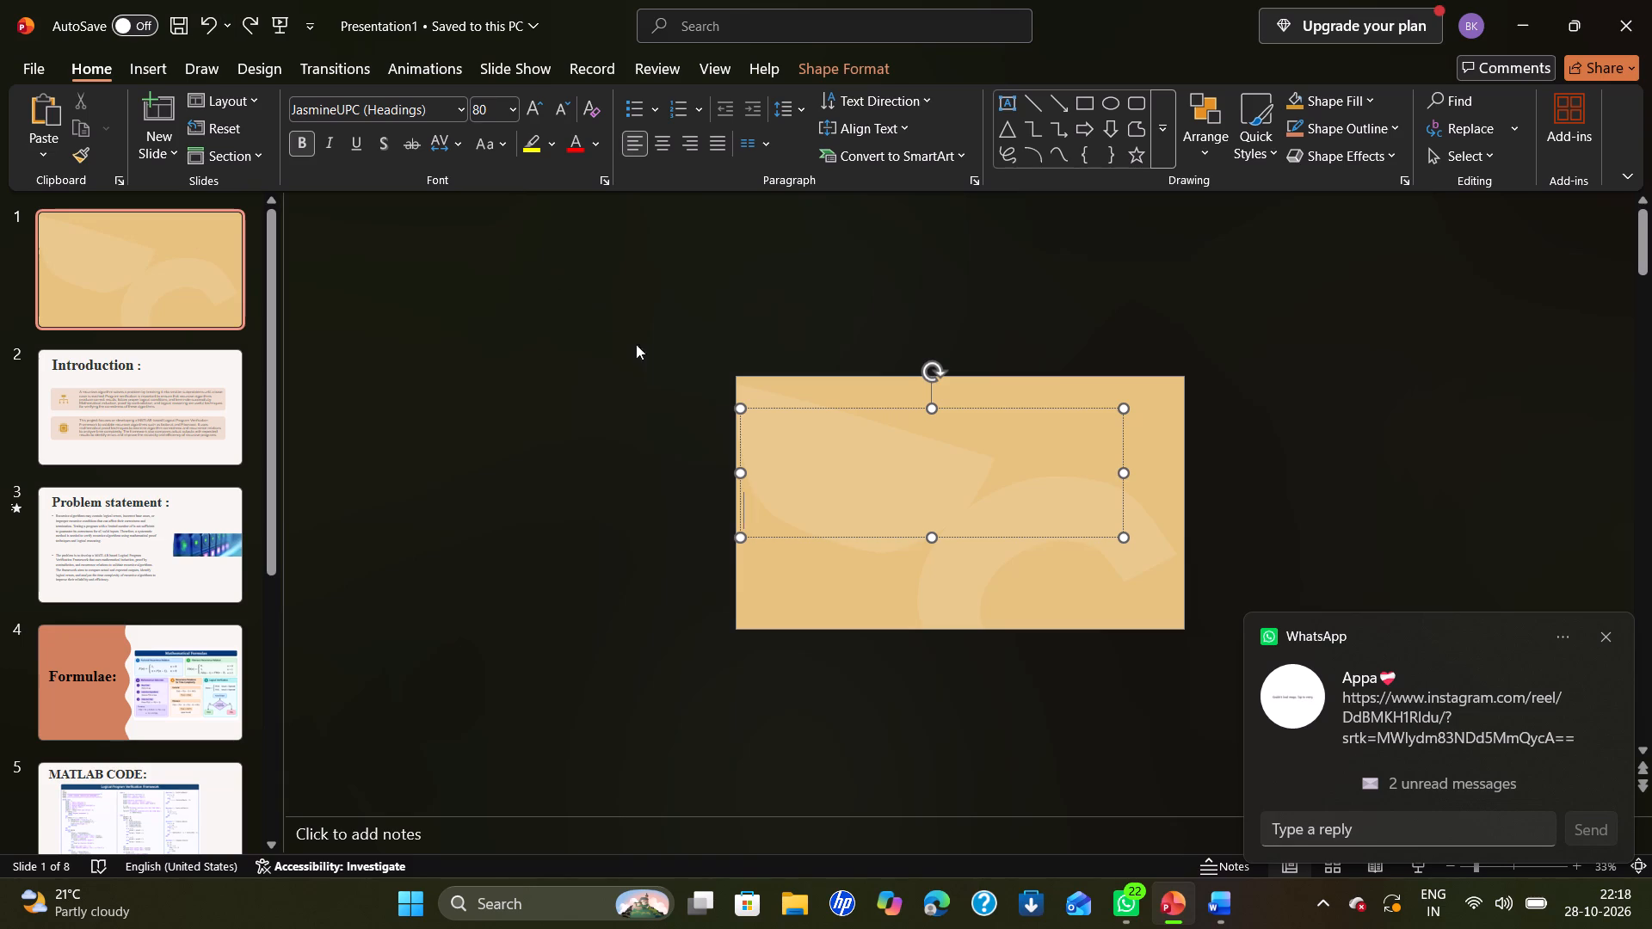
# Move the empty title placeholder on slide 1 lower and toward the slide's right edge, and leave it deselected.
pyautogui.moveTo(736, 400); pyautogui.dragTo(459, 341)
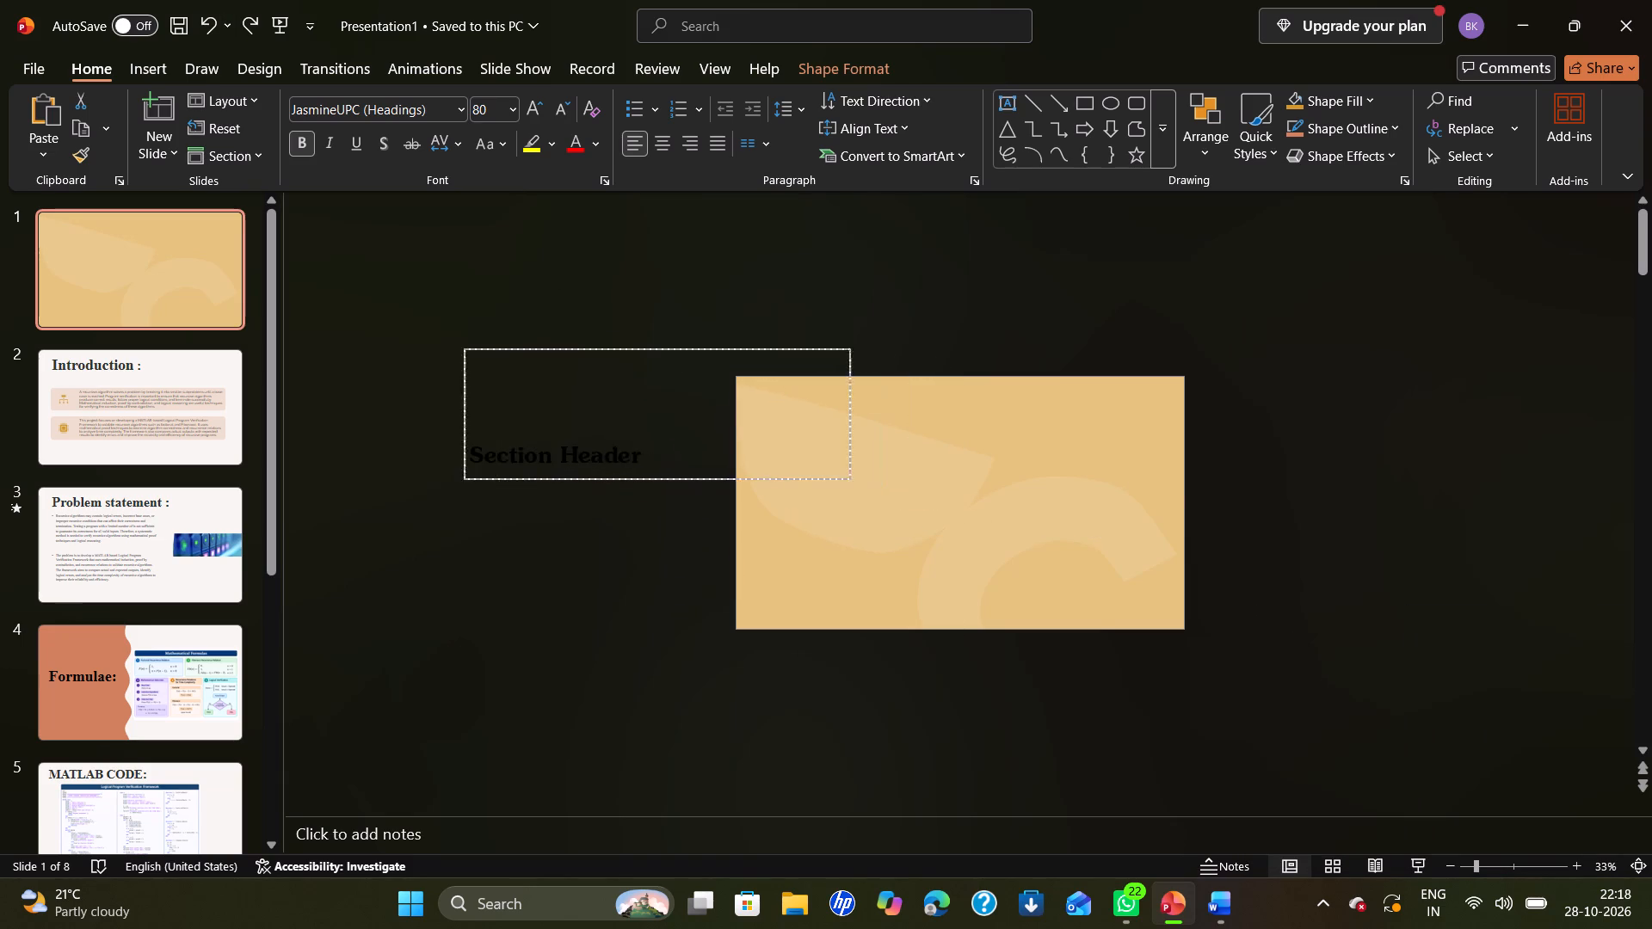
pyautogui.moveTo(459, 341); pyautogui.dragTo(775, 433)
pyautogui.click(775, 433)
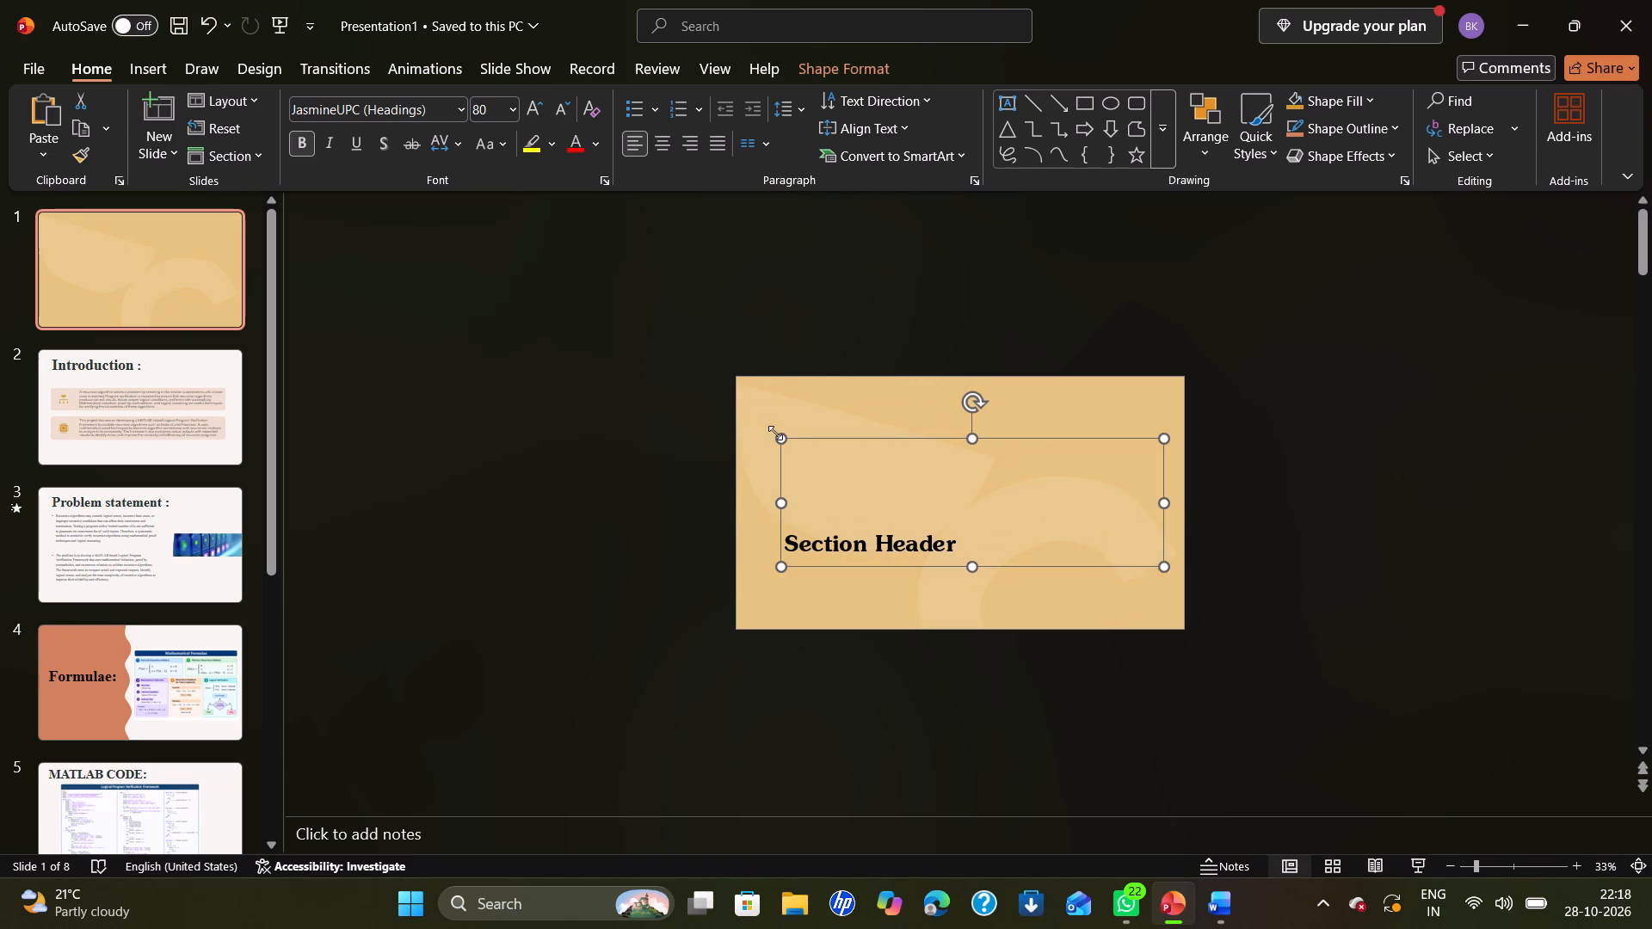
pyautogui.moveTo(774, 372); pyautogui.dragTo(621, 368)
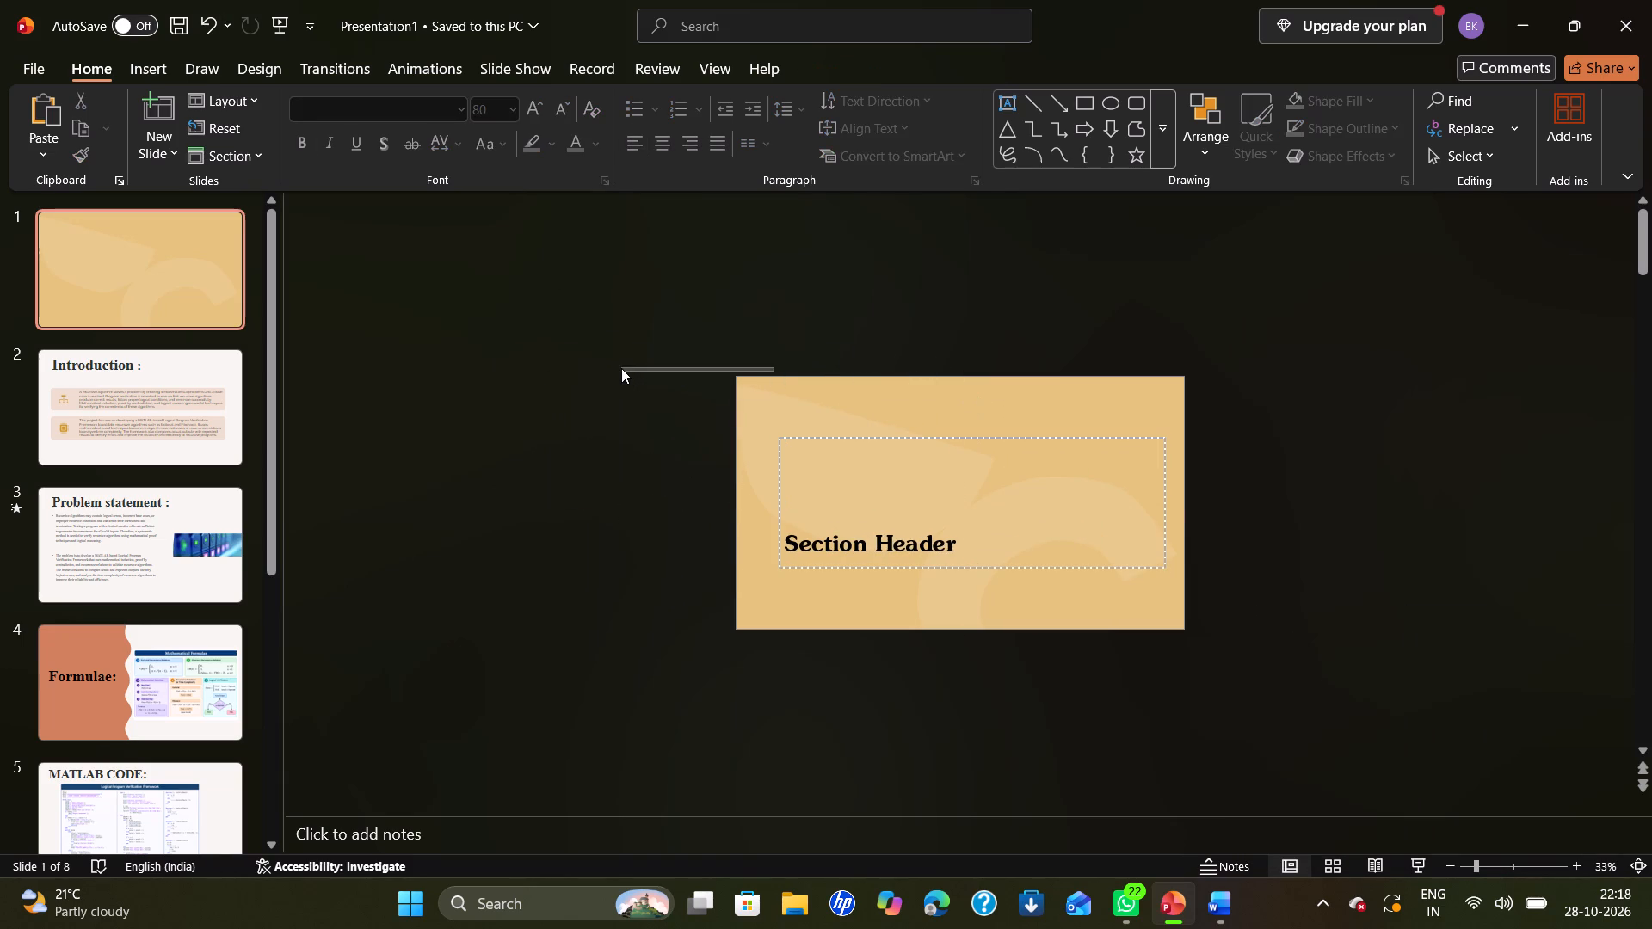
pyautogui.moveTo(621, 368); pyautogui.dragTo(610, 366)
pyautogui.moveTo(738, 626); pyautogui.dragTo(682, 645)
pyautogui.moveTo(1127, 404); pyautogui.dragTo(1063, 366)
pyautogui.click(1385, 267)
pyautogui.moveTo(1580, 22); pyautogui.dragTo(1620, 25)
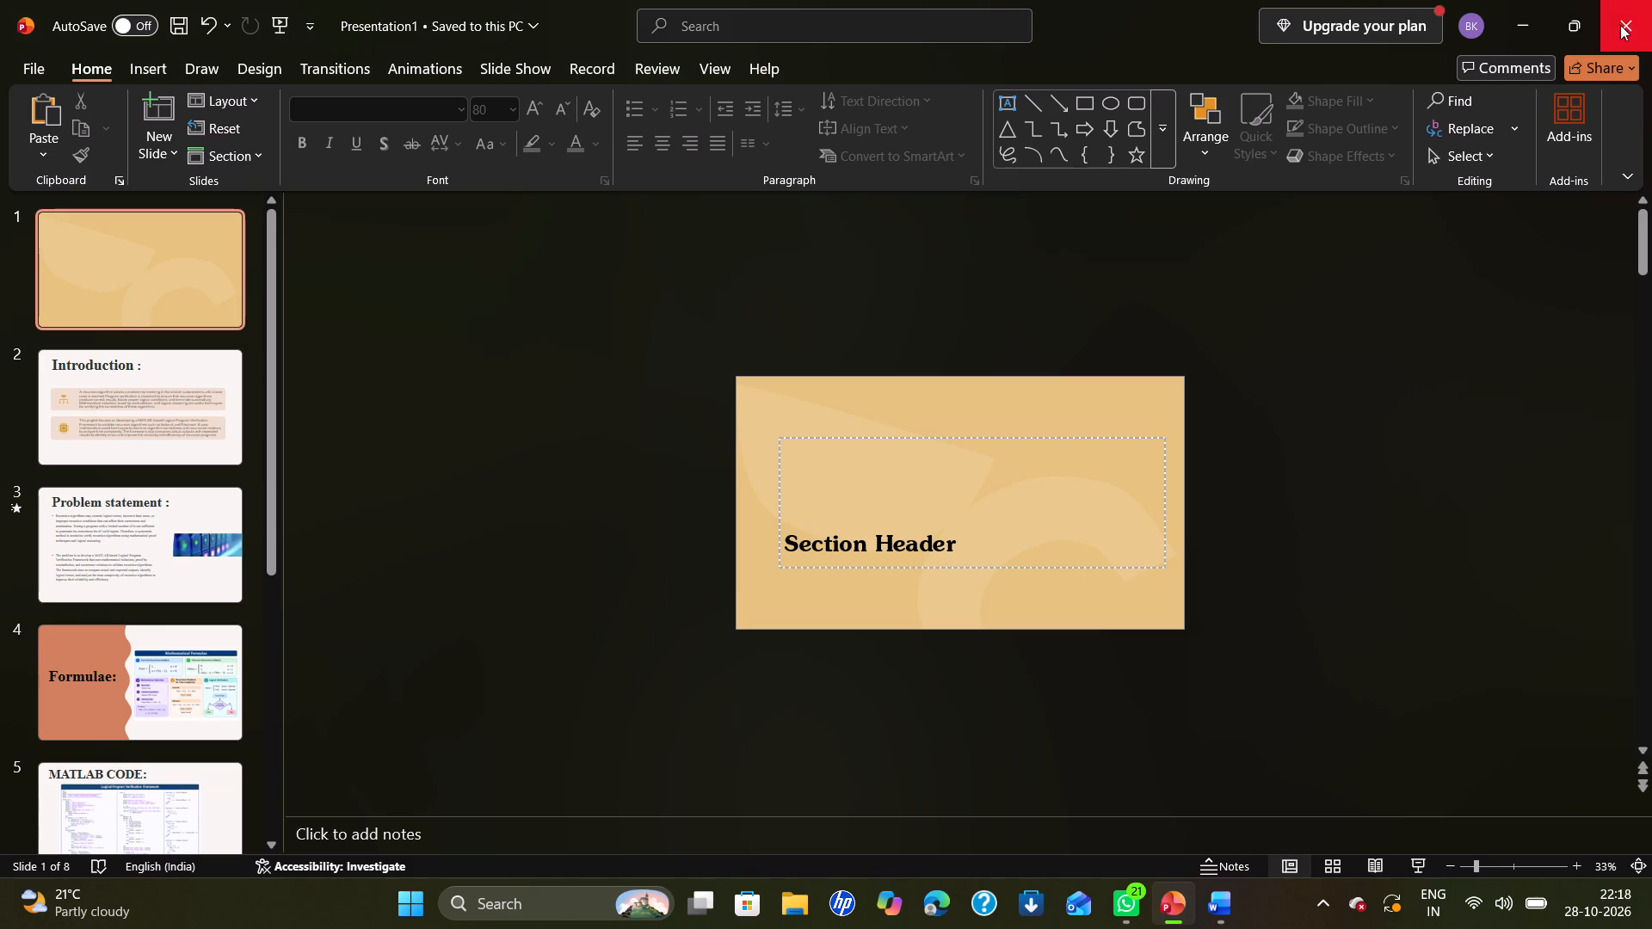
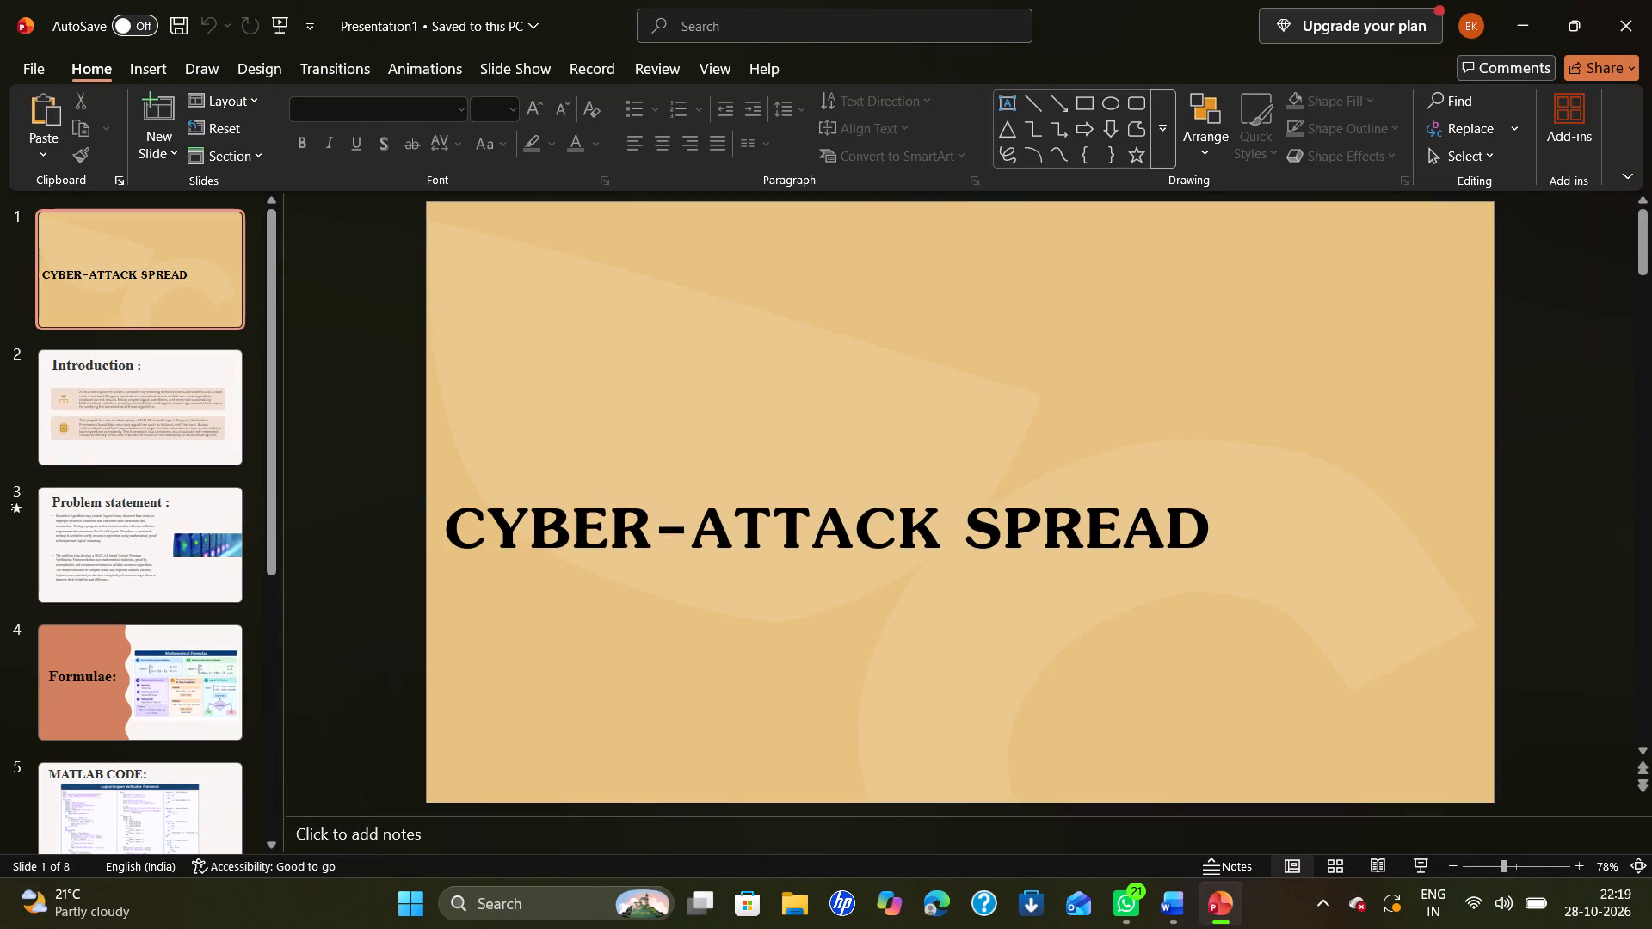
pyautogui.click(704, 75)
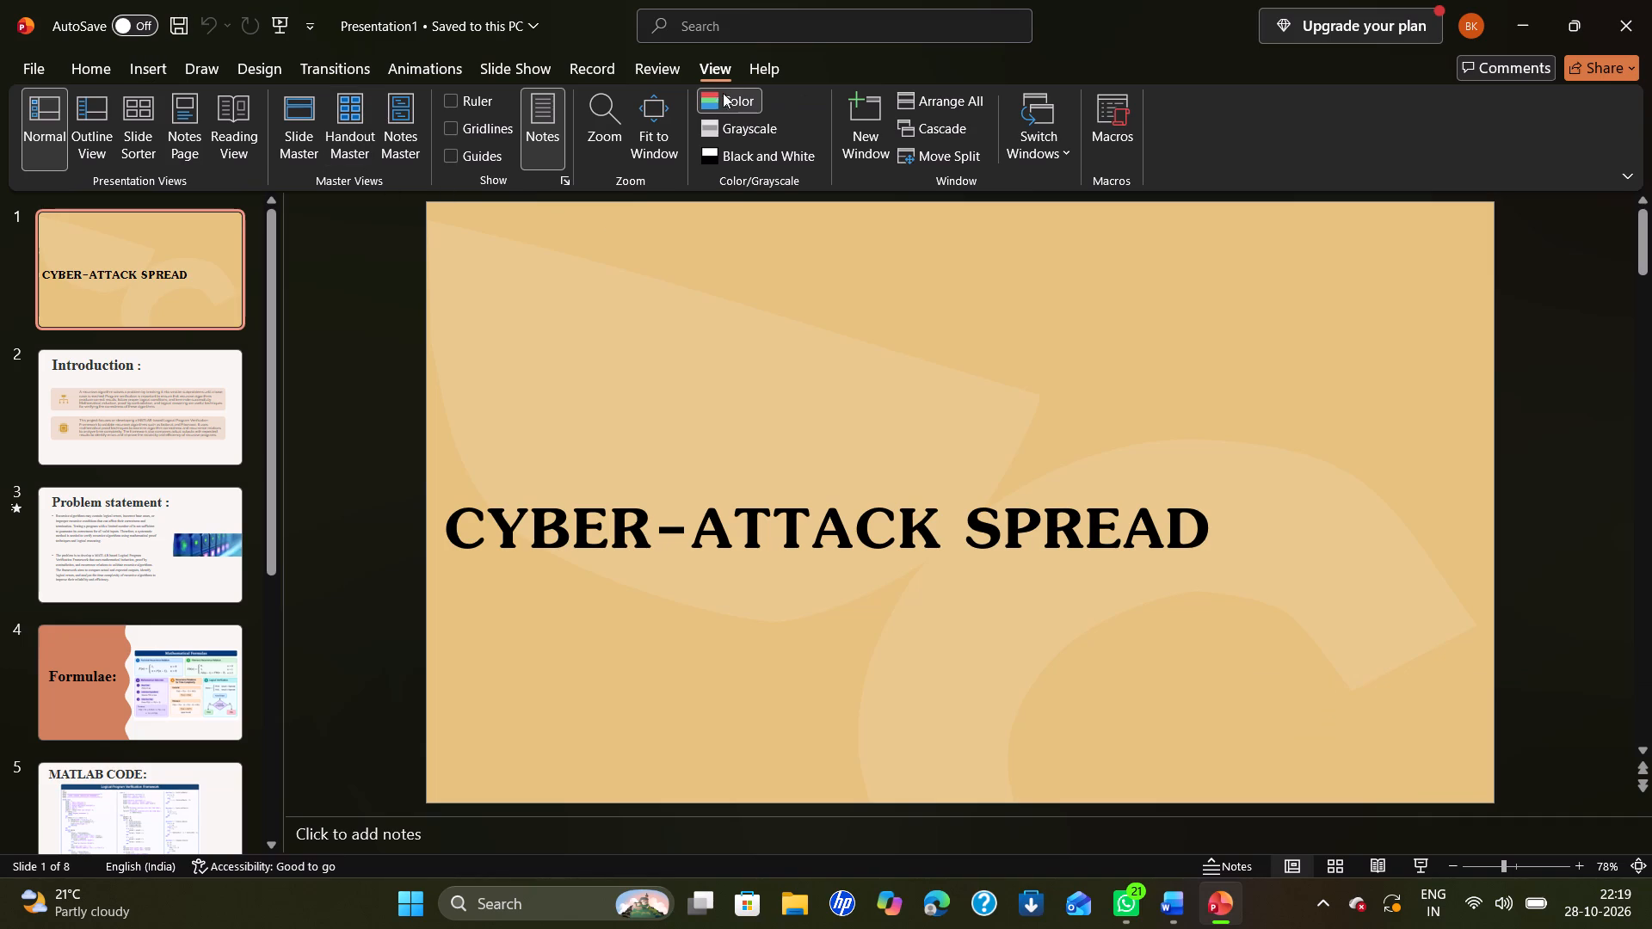
# Delete the whole "CYBER-ATTACK SPREAD" title text on slide 1, leaving its text box empty.
pyautogui.doubleClick(1185, 538)
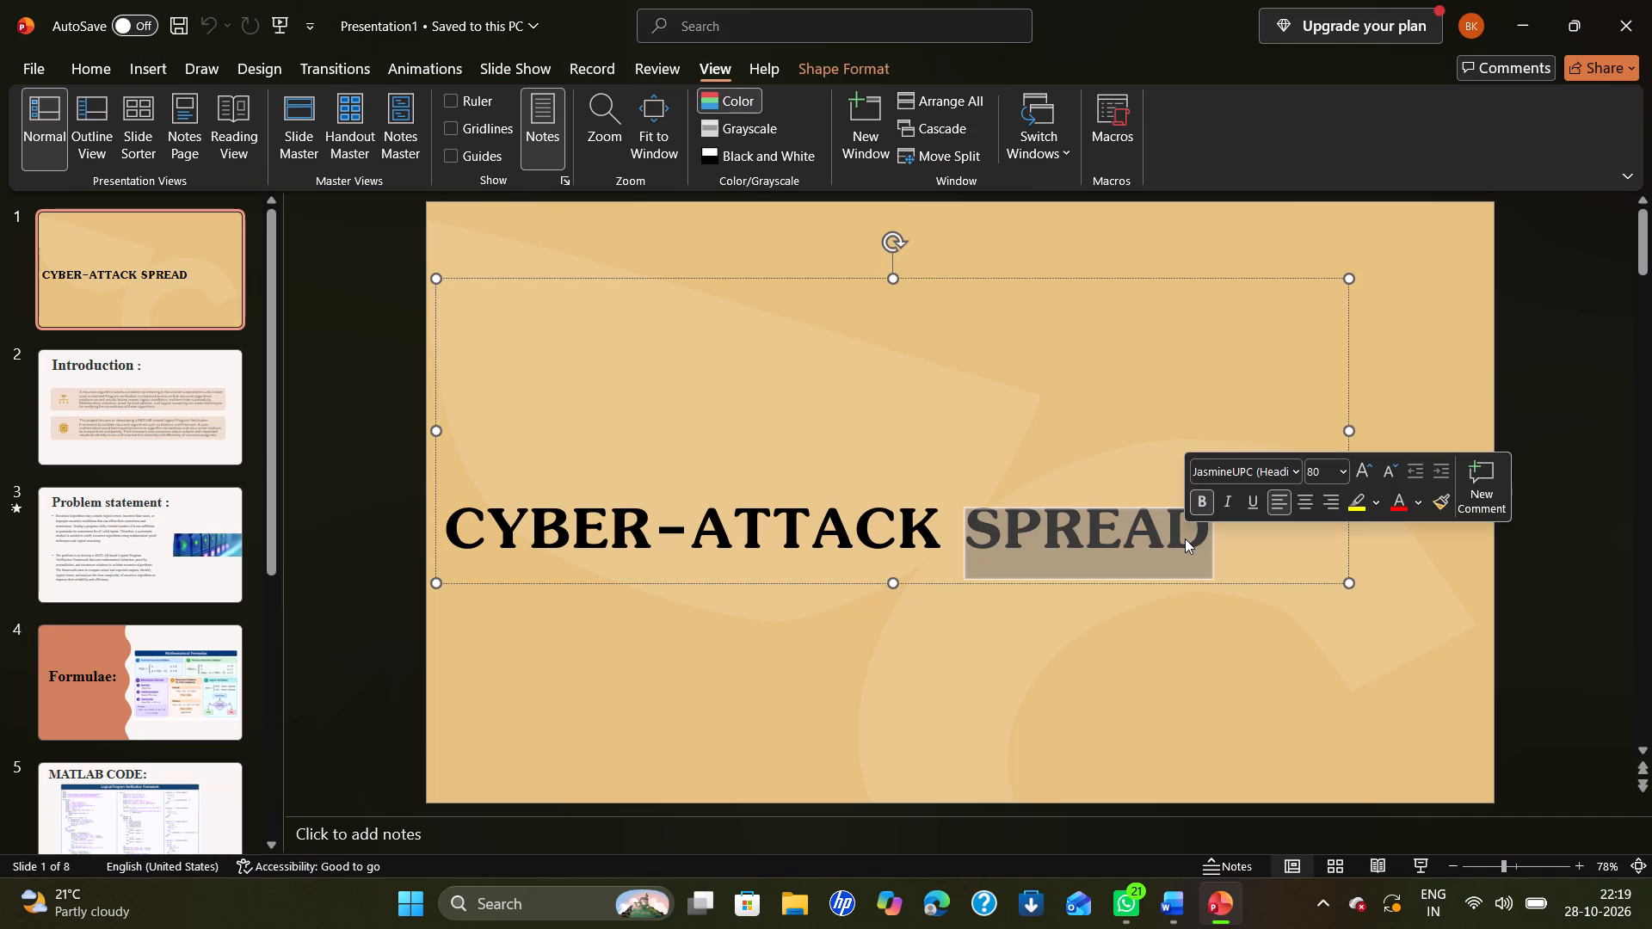
pyautogui.press('BackSpace')
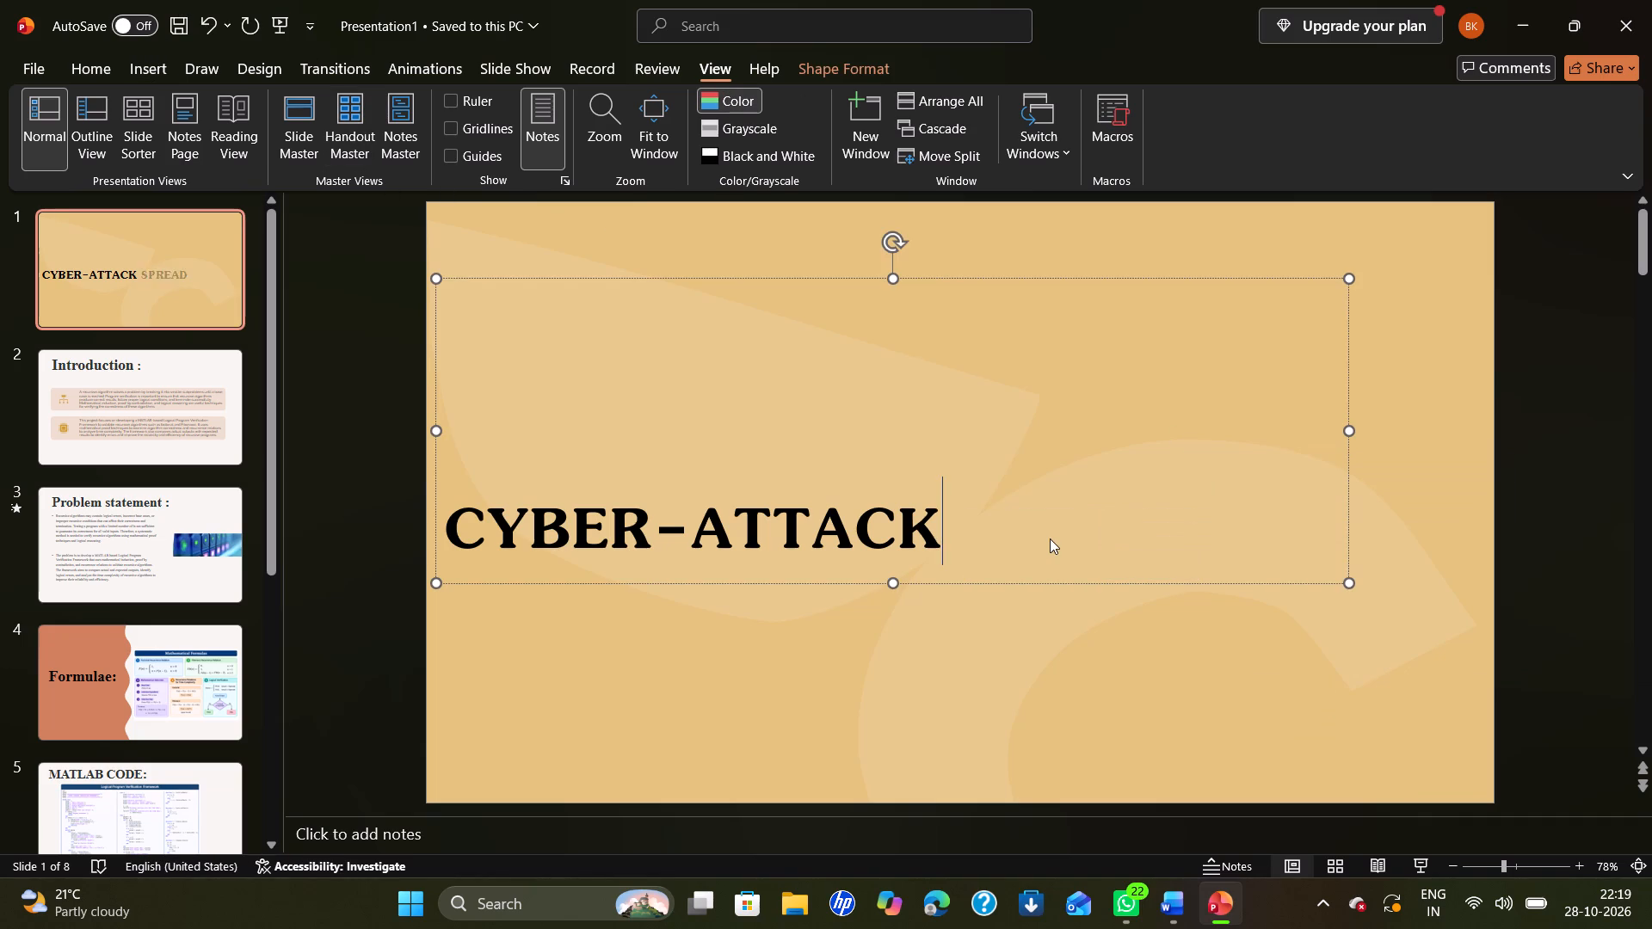
pyautogui.press('BackSpace')
pyautogui.press('BackSpace')
pyautogui.press('BackSpace')
pyautogui.press('BackSpace')
pyautogui.press('BackSpace')
pyautogui.press('BackSpace')
pyautogui.press('BackSpace')
pyautogui.press('BackSpace')
pyautogui.press('BackSpace')
pyautogui.press('BackSpace')
pyautogui.press('BackSpace')
pyautogui.press('BackSpace')
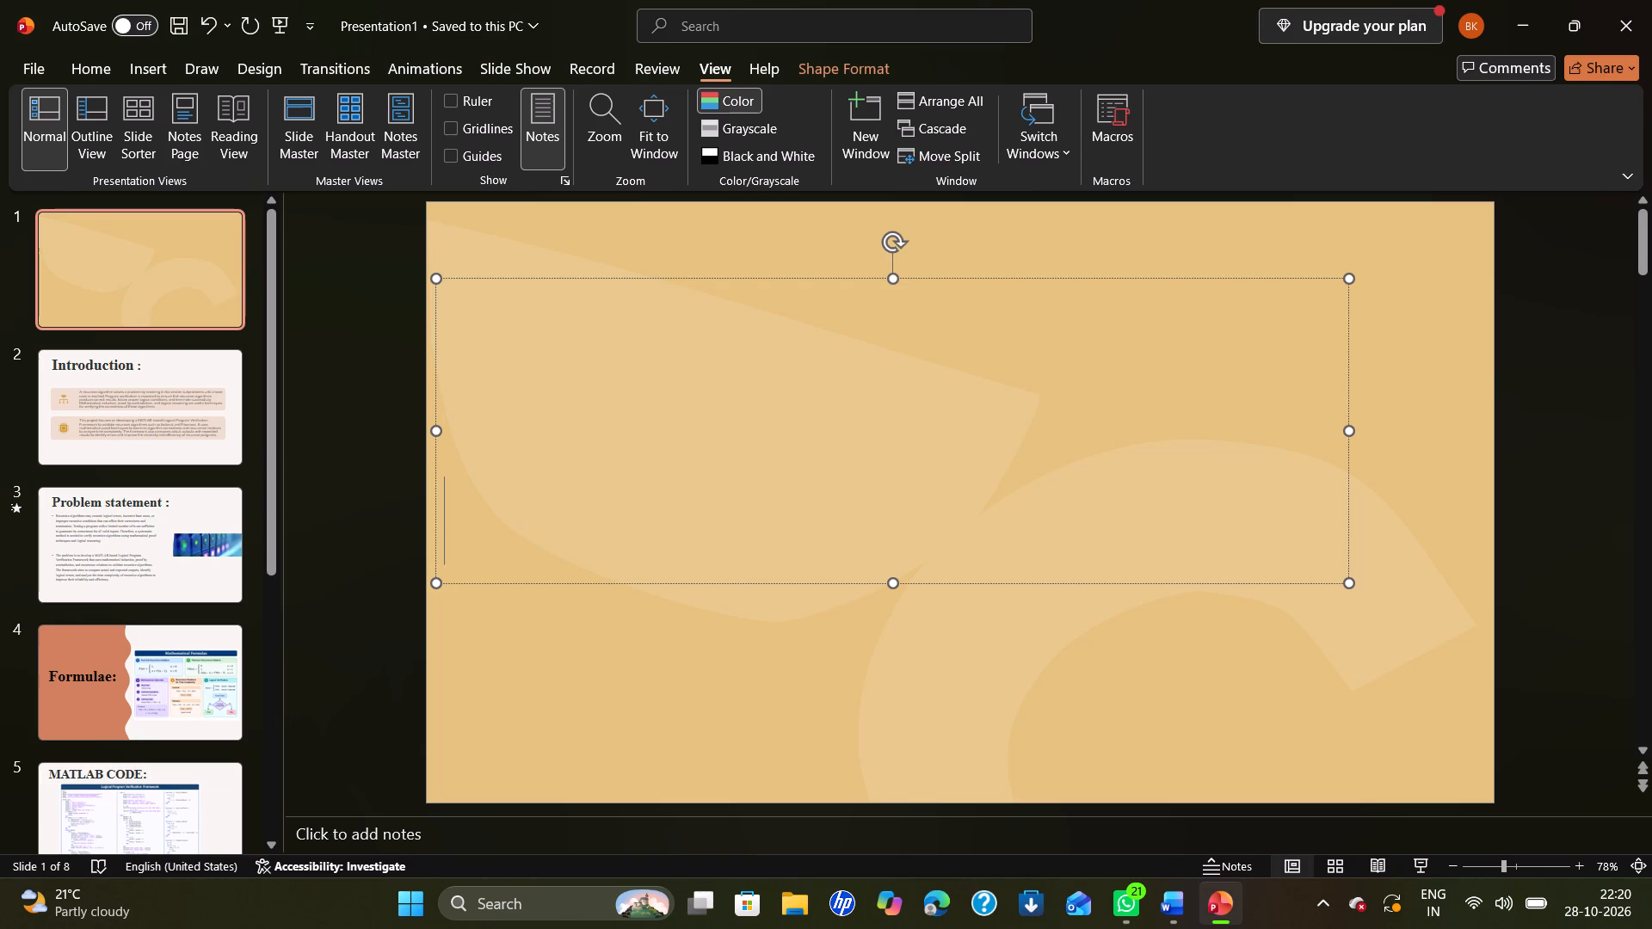
# Paste the copied "Title of Micro-Project" heading and full project title into the emptied title box on slide 1.
pyautogui.click(564, 387)
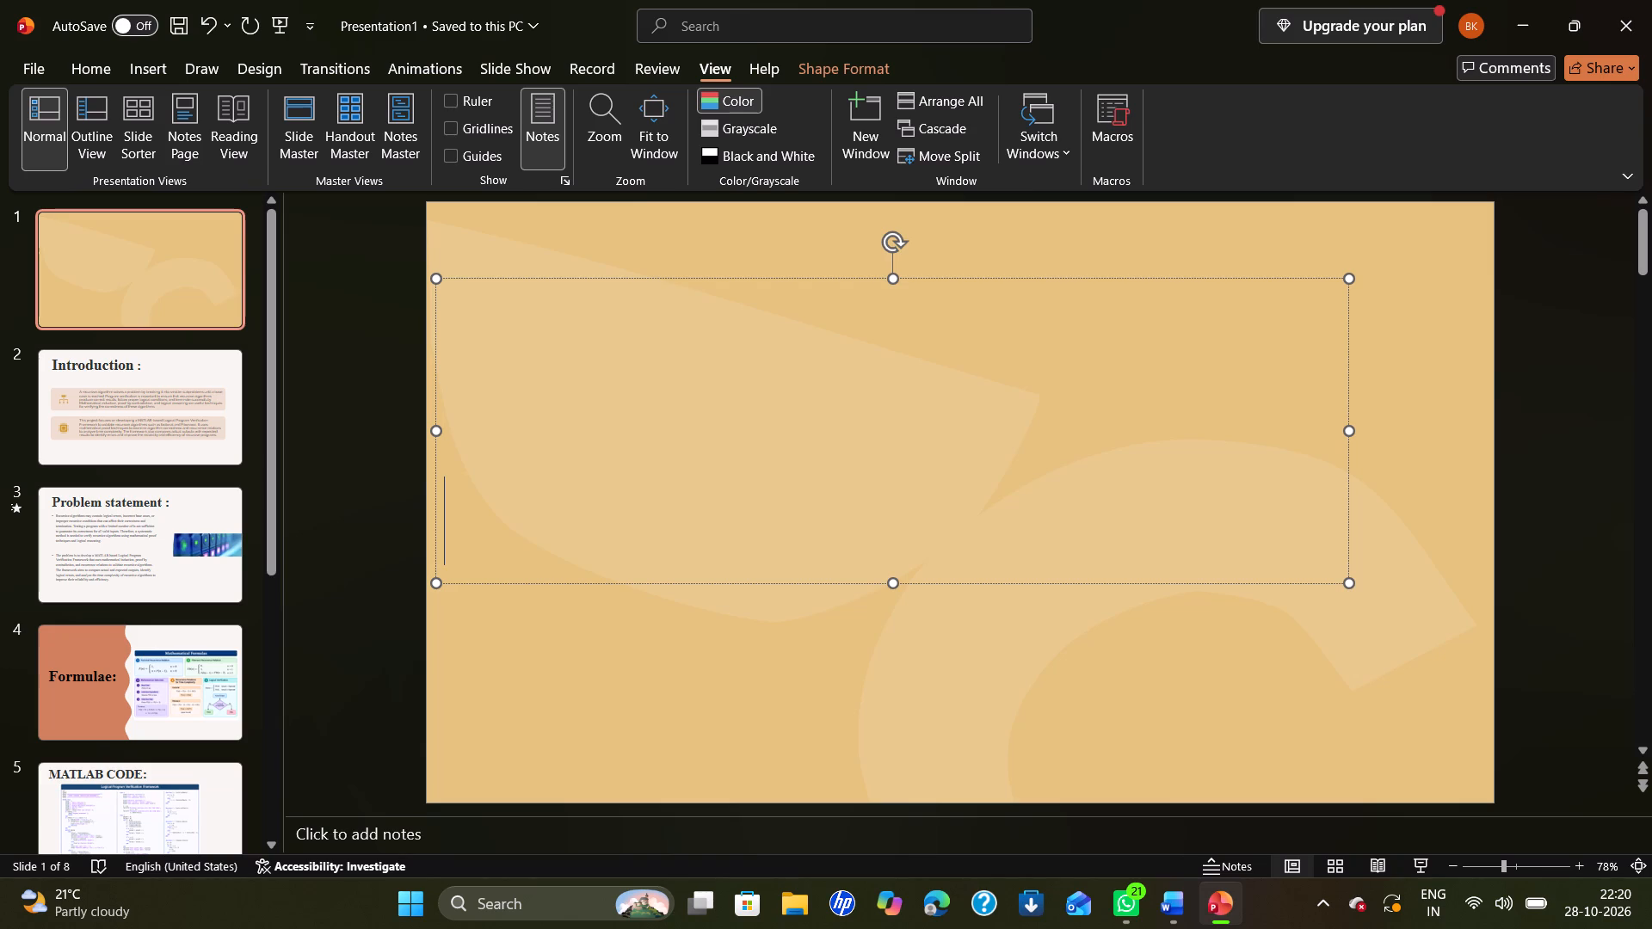
pyautogui.doubleClick(564, 387)
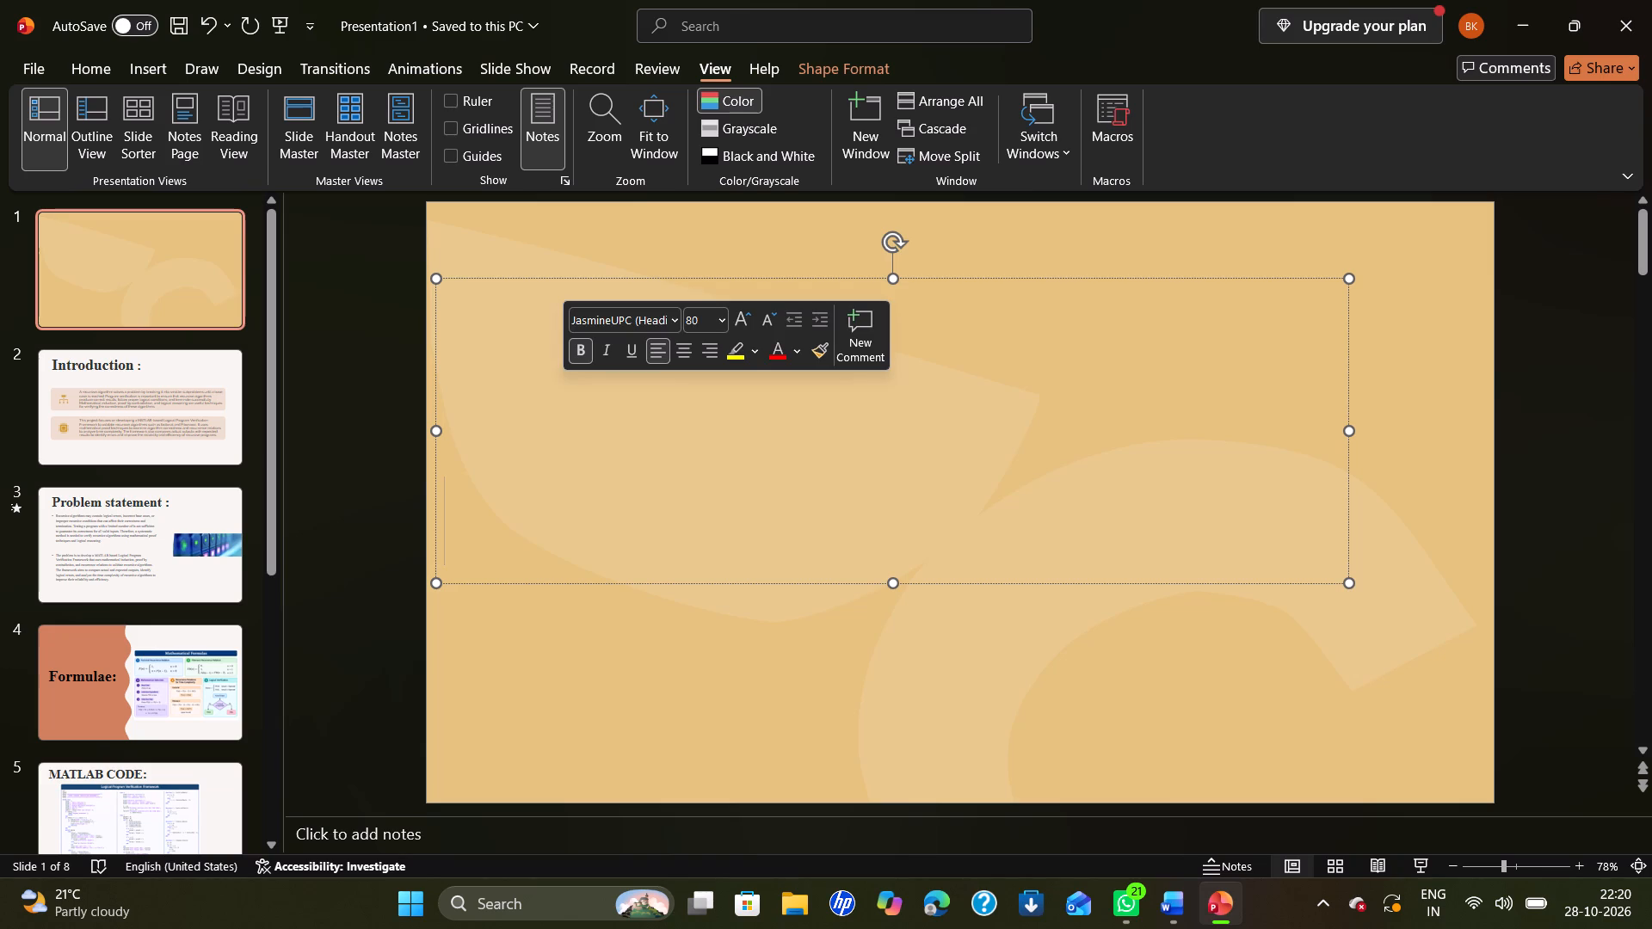
pyautogui.click(479, 422)
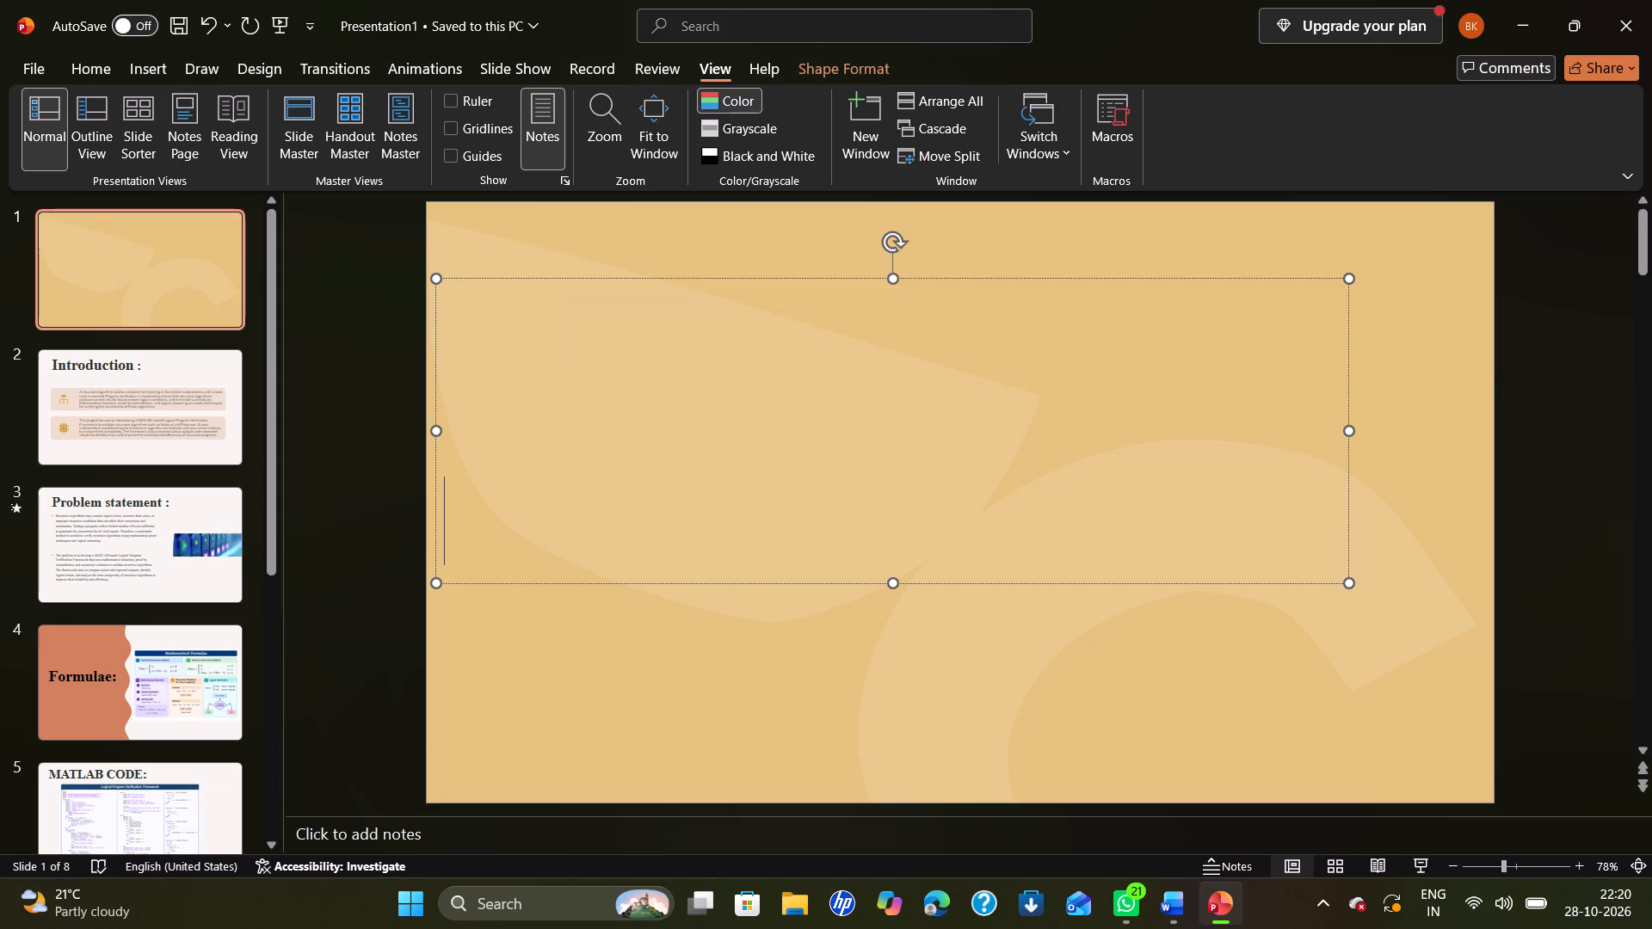
pyautogui.hotkey('ctrl', 'v')
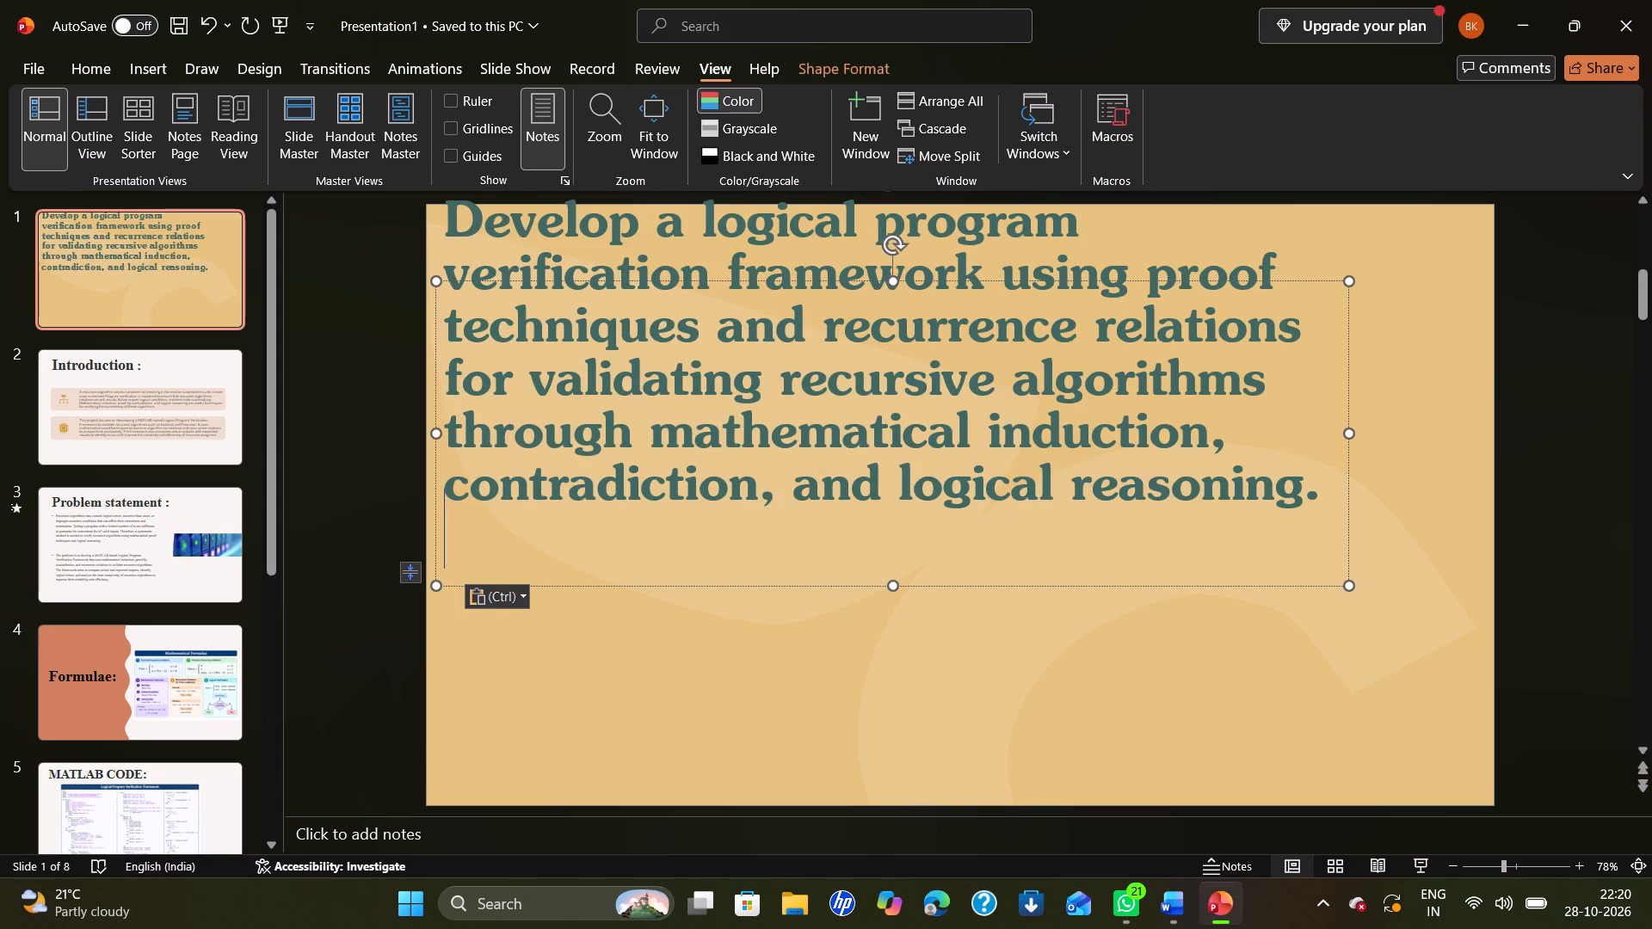
pyautogui.moveTo(500, 272); pyautogui.dragTo(331, 293)
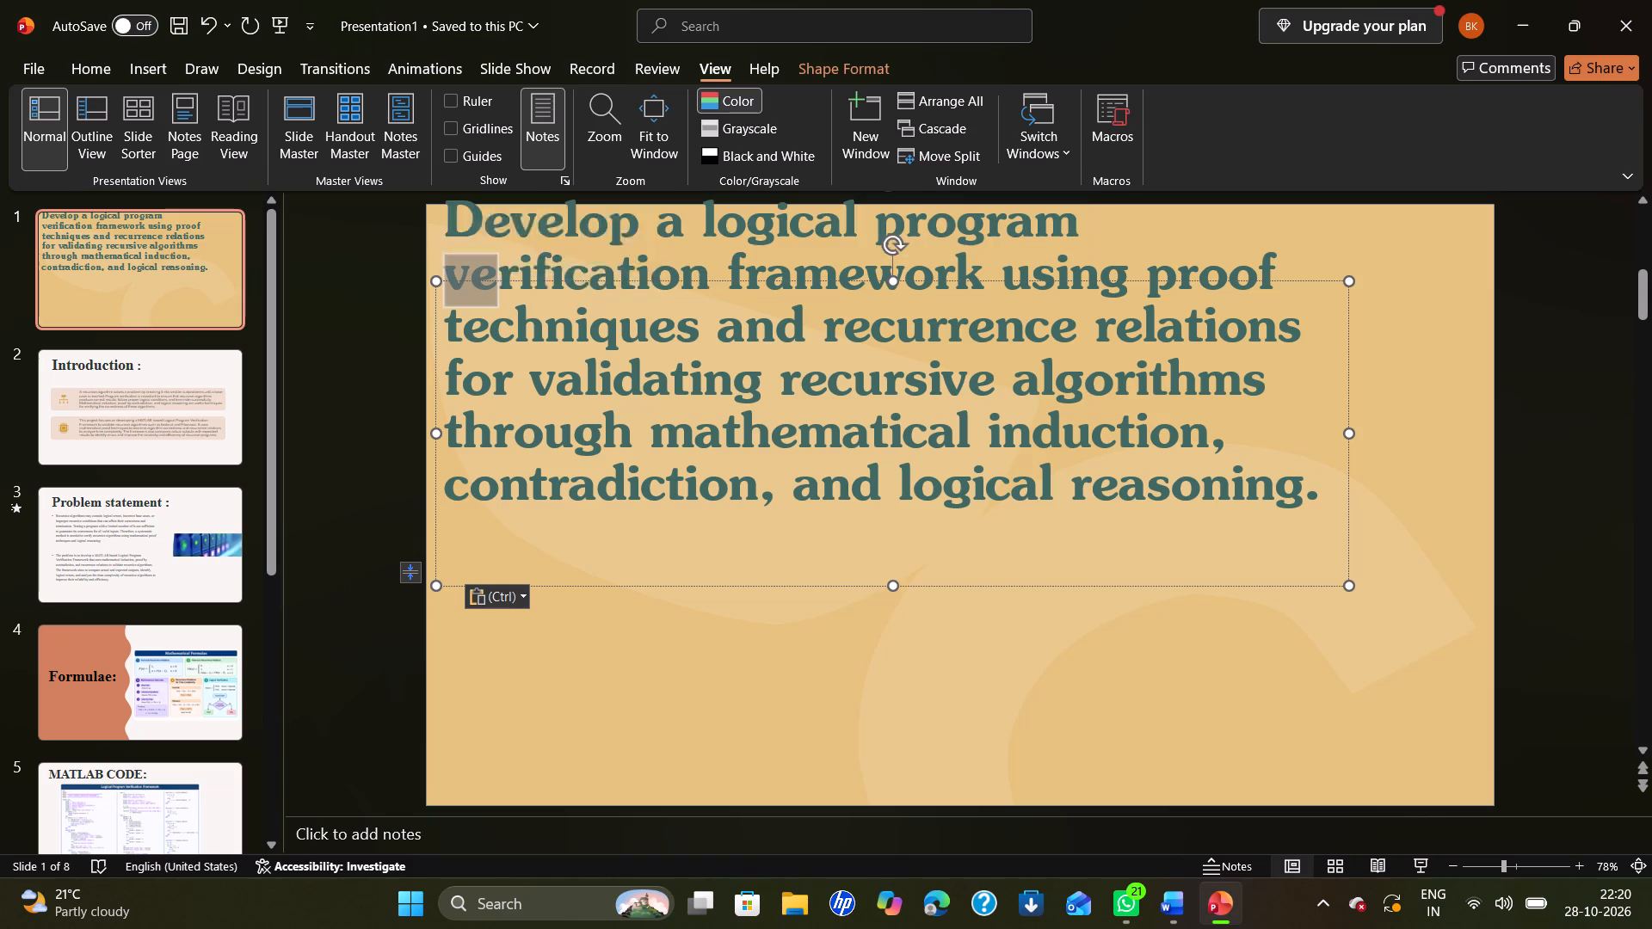
pyautogui.moveTo(331, 293); pyautogui.dragTo(332, 294)
pyautogui.click(332, 294)
# Enlarge the title text box on slide 1 outward from its lower-right corner so the heading and project title fit on the slide.
pyautogui.scroll(1, 571, 483)
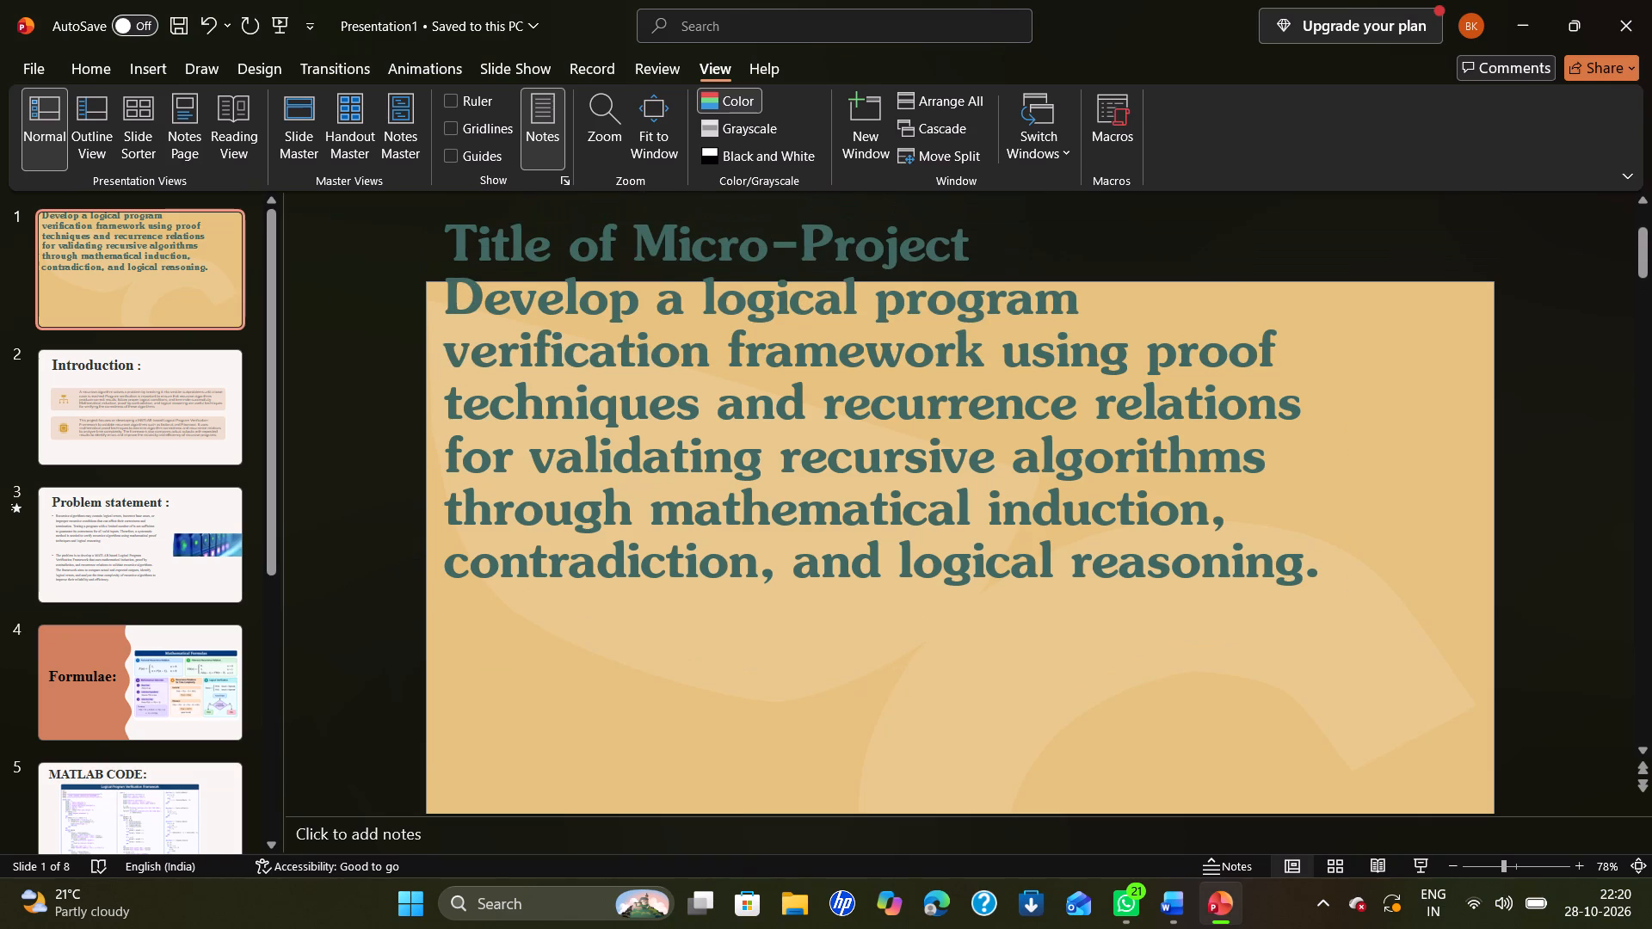
pyautogui.scroll(1, 571, 483)
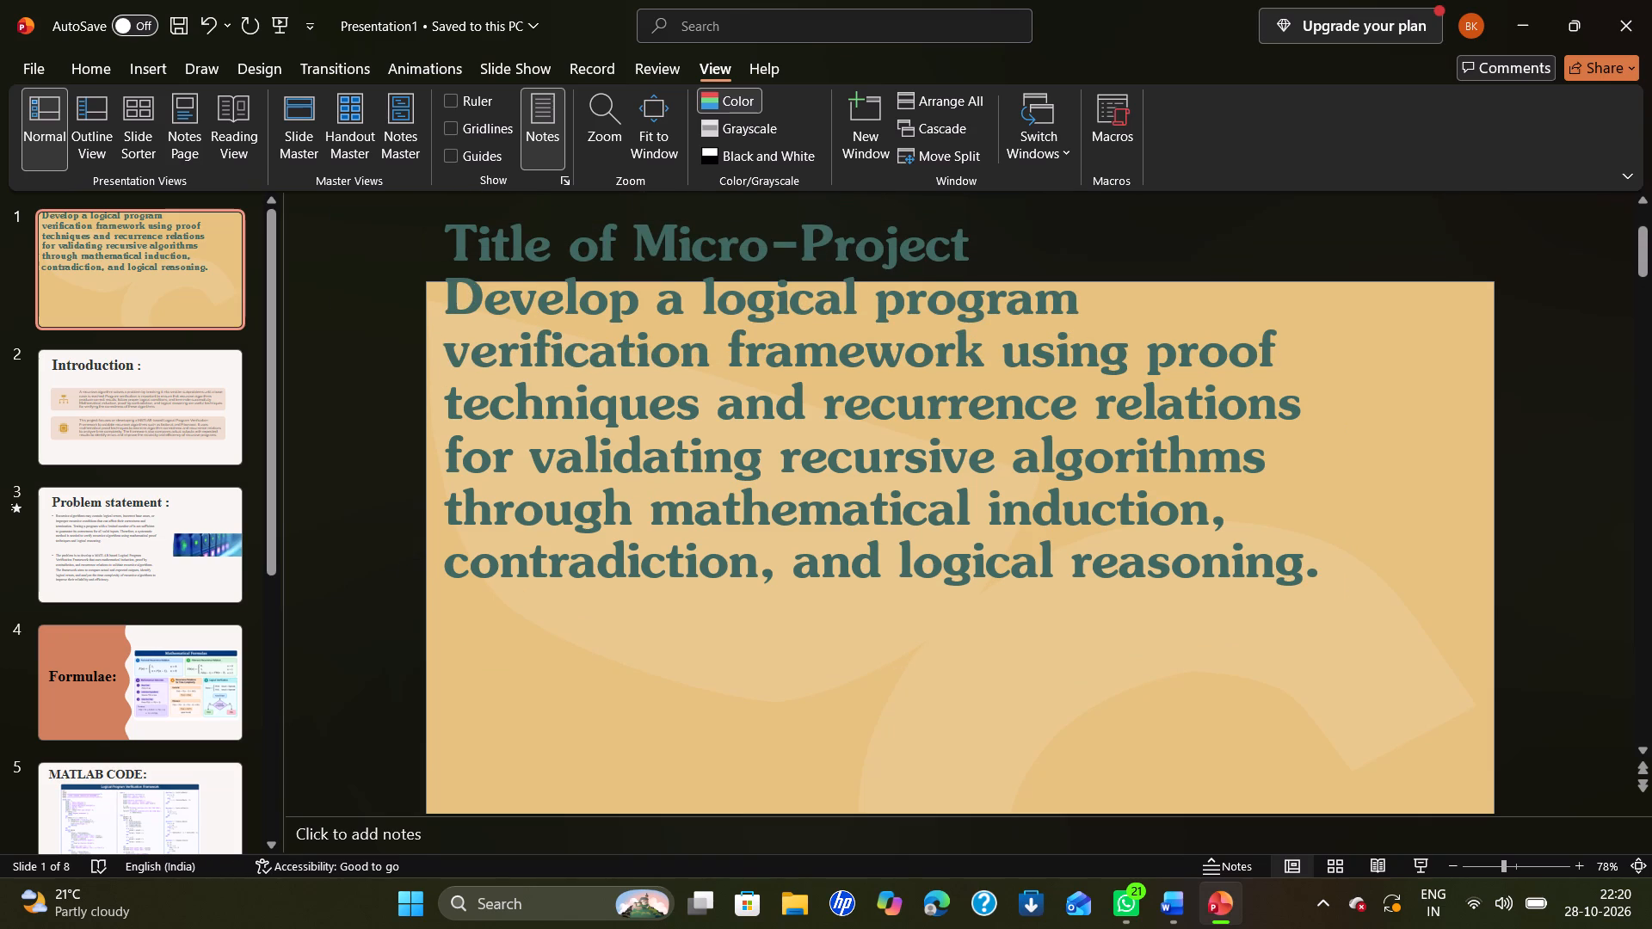
pyautogui.click(509, 239)
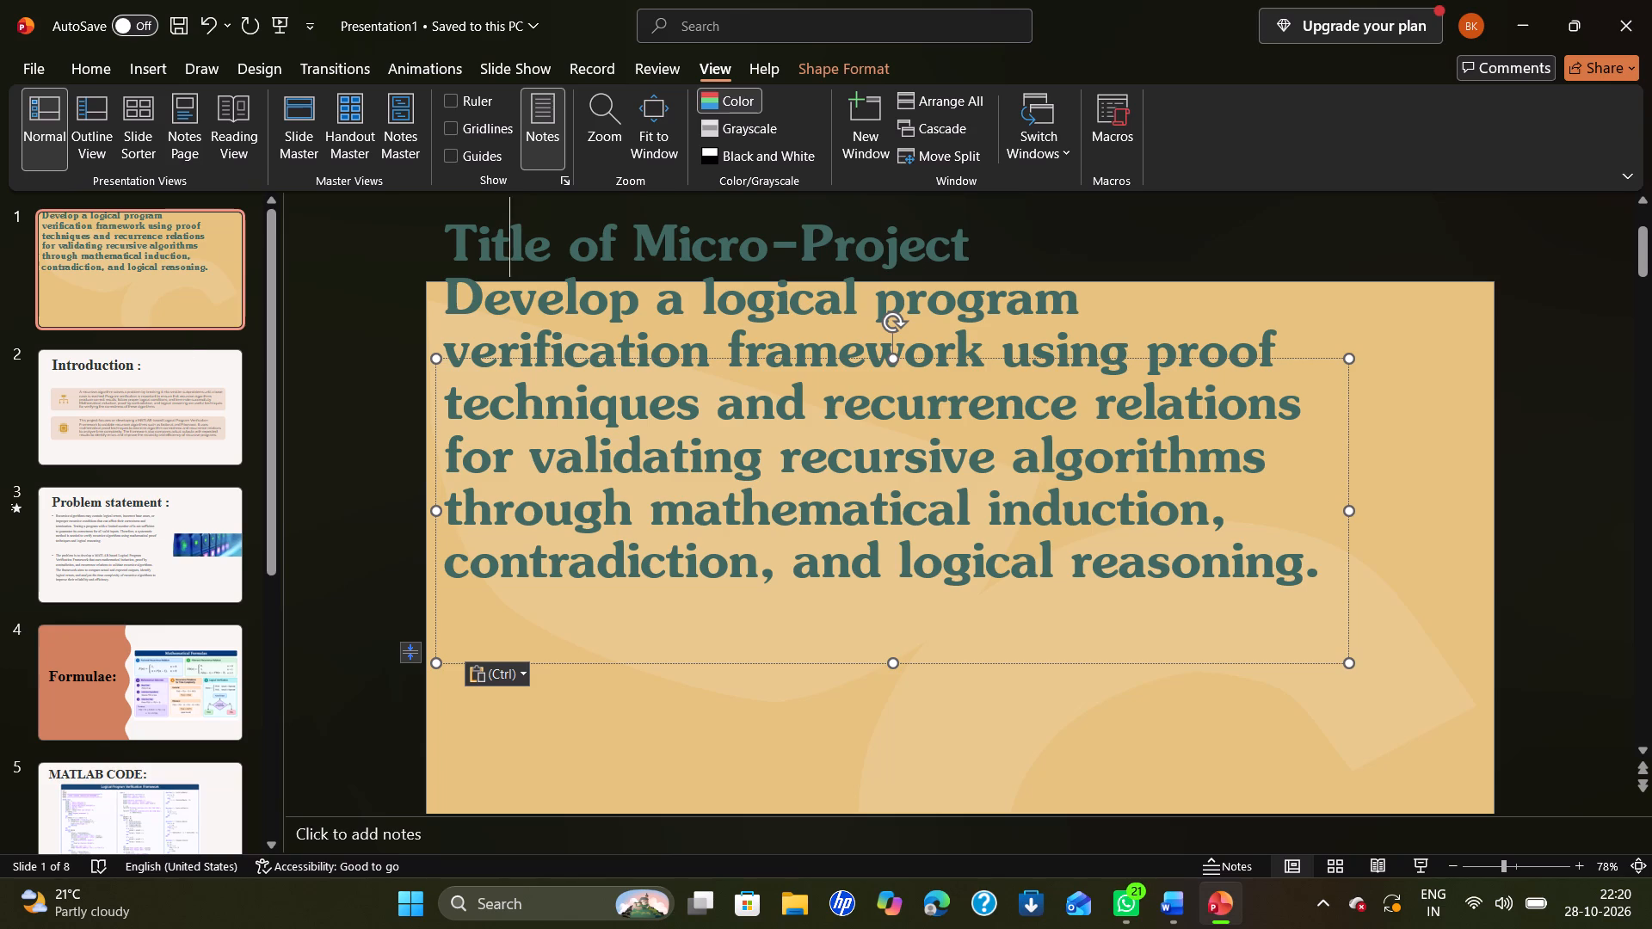
pyautogui.click(1346, 664)
pyautogui.moveTo(1346, 664); pyautogui.dragTo(1435, 808)
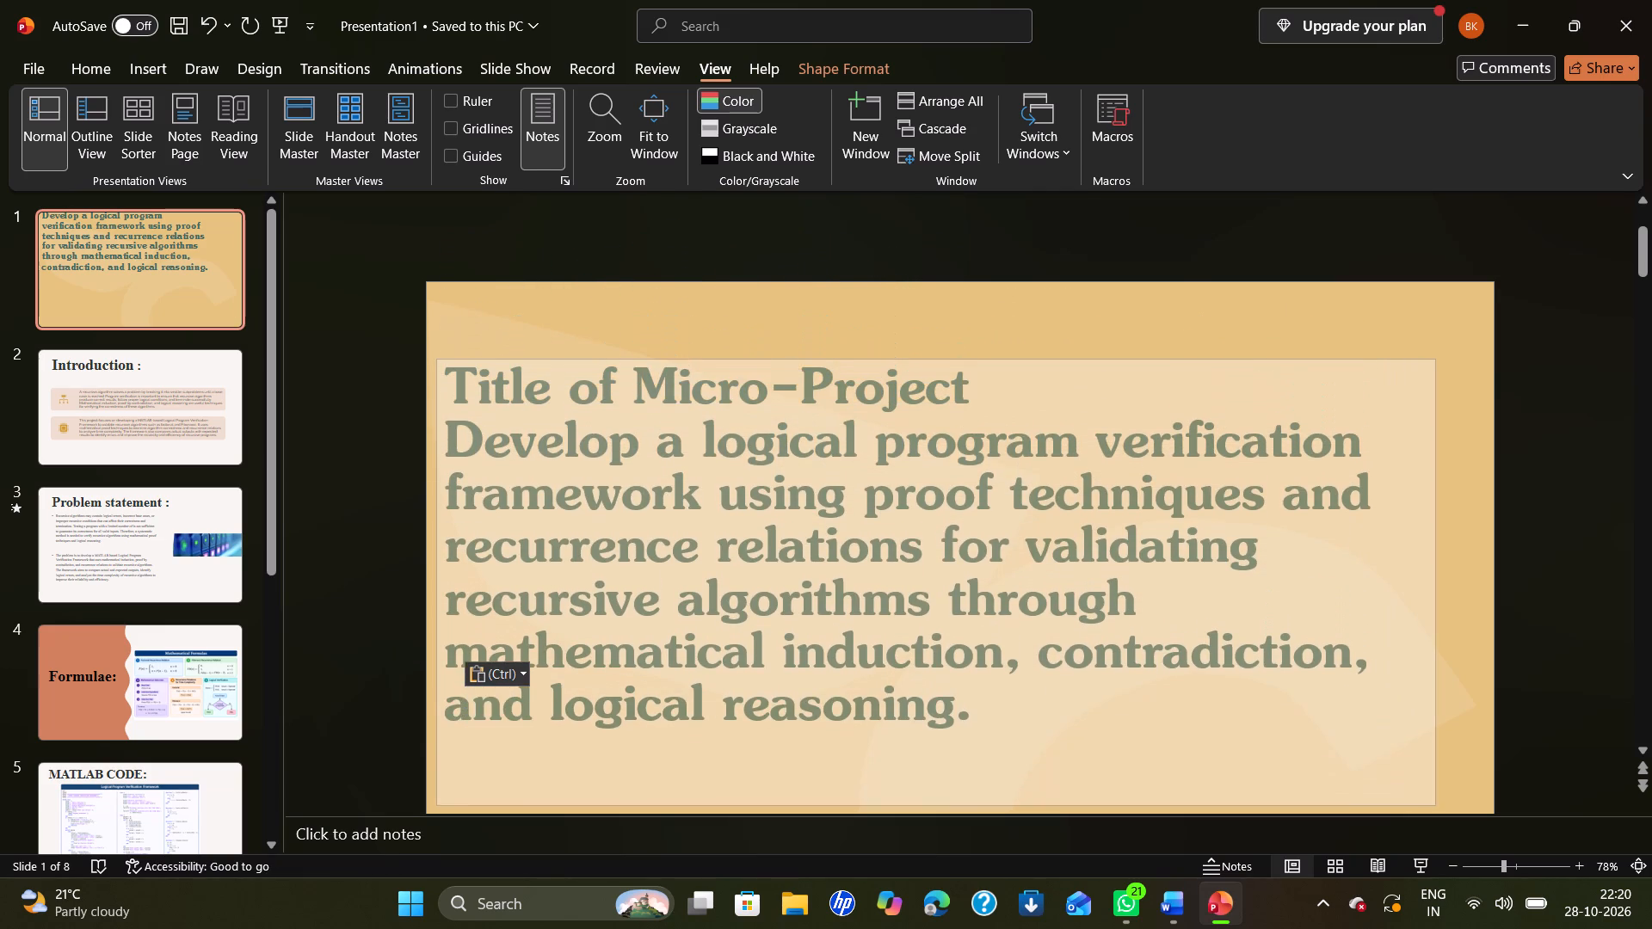
pyautogui.moveTo(1435, 808); pyautogui.dragTo(1440, 778)
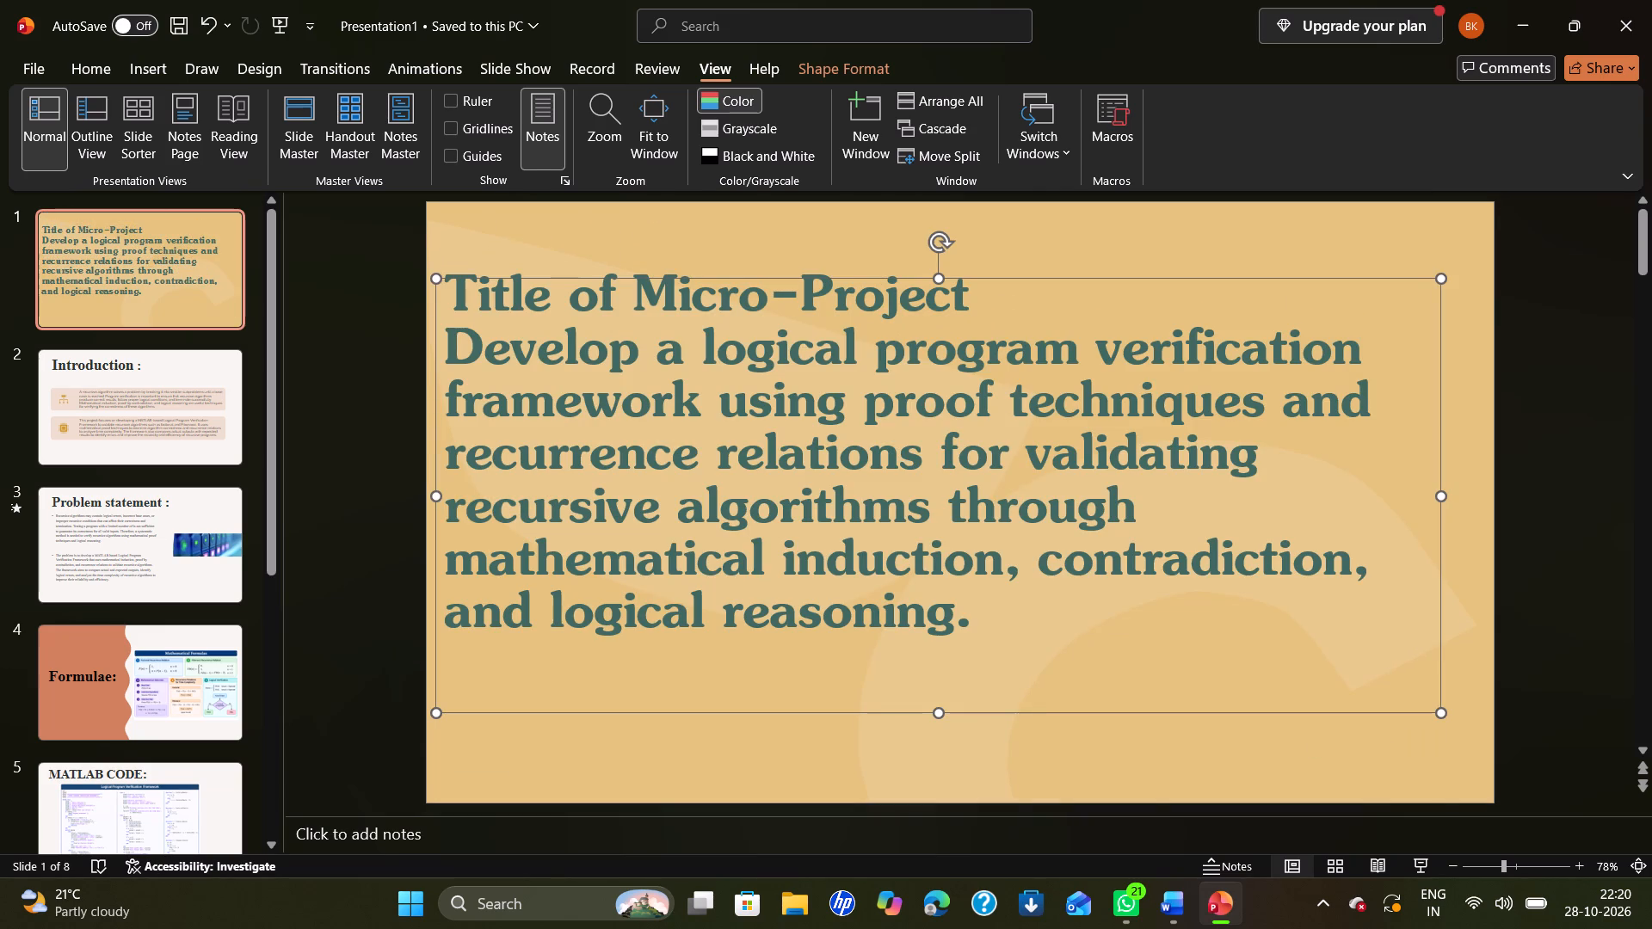
# Select the "Title of Micro-Project" heading line on slide 1 and try to change its colour.
pyautogui.moveTo(976, 295); pyautogui.dragTo(527, 274)
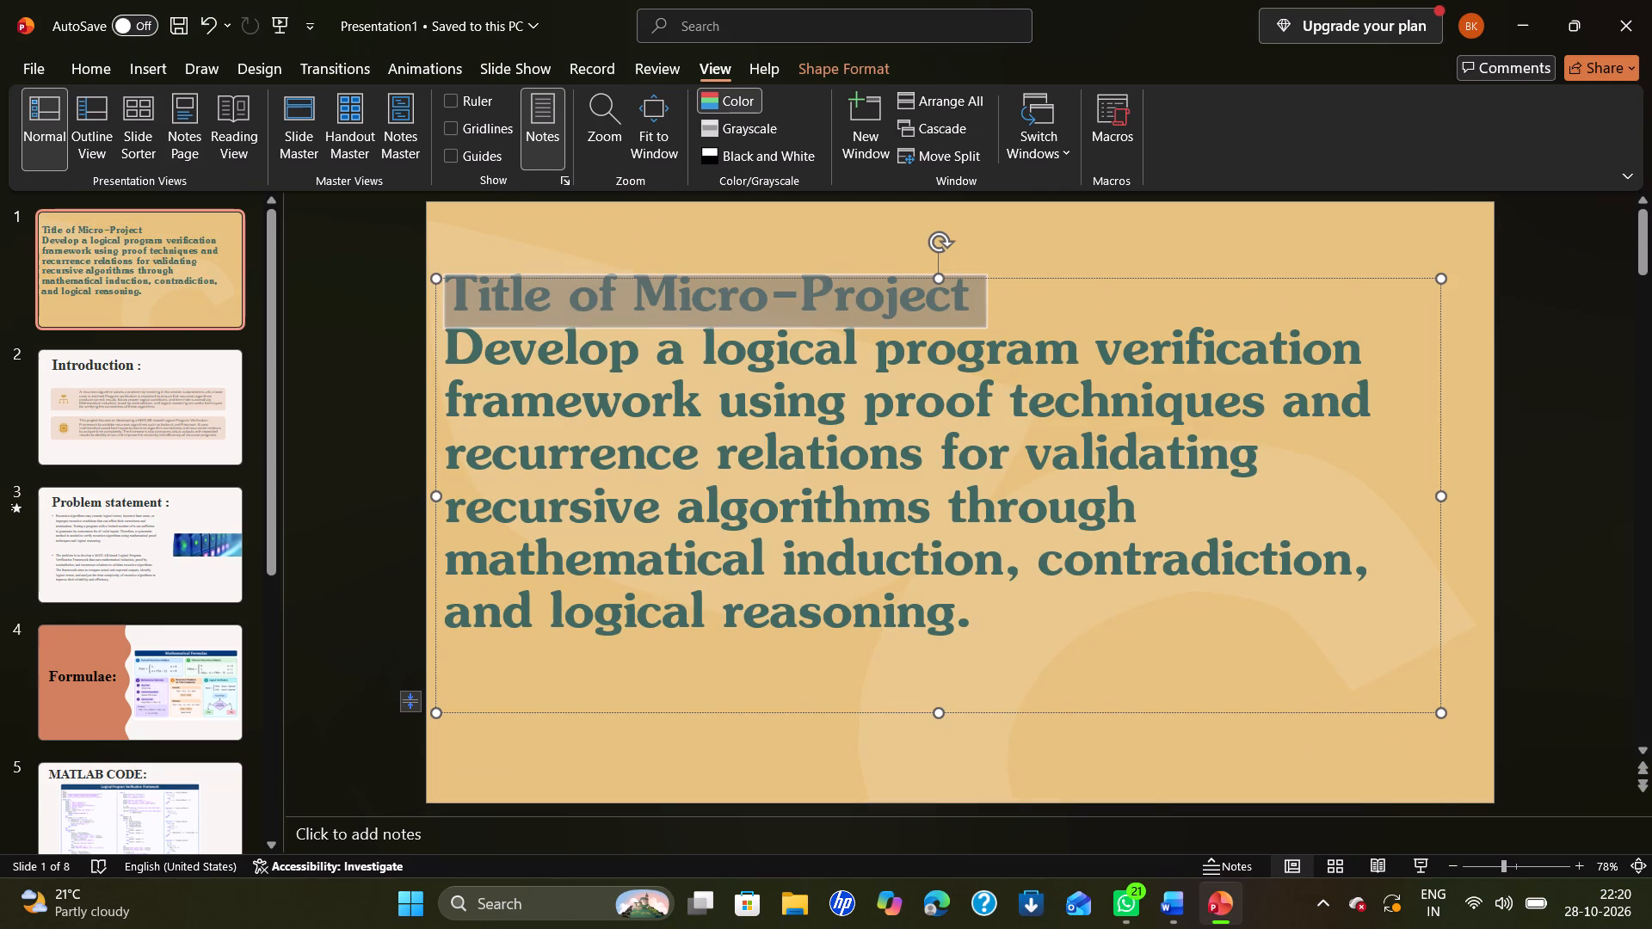
pyautogui.moveTo(527, 274); pyautogui.dragTo(483, 273)
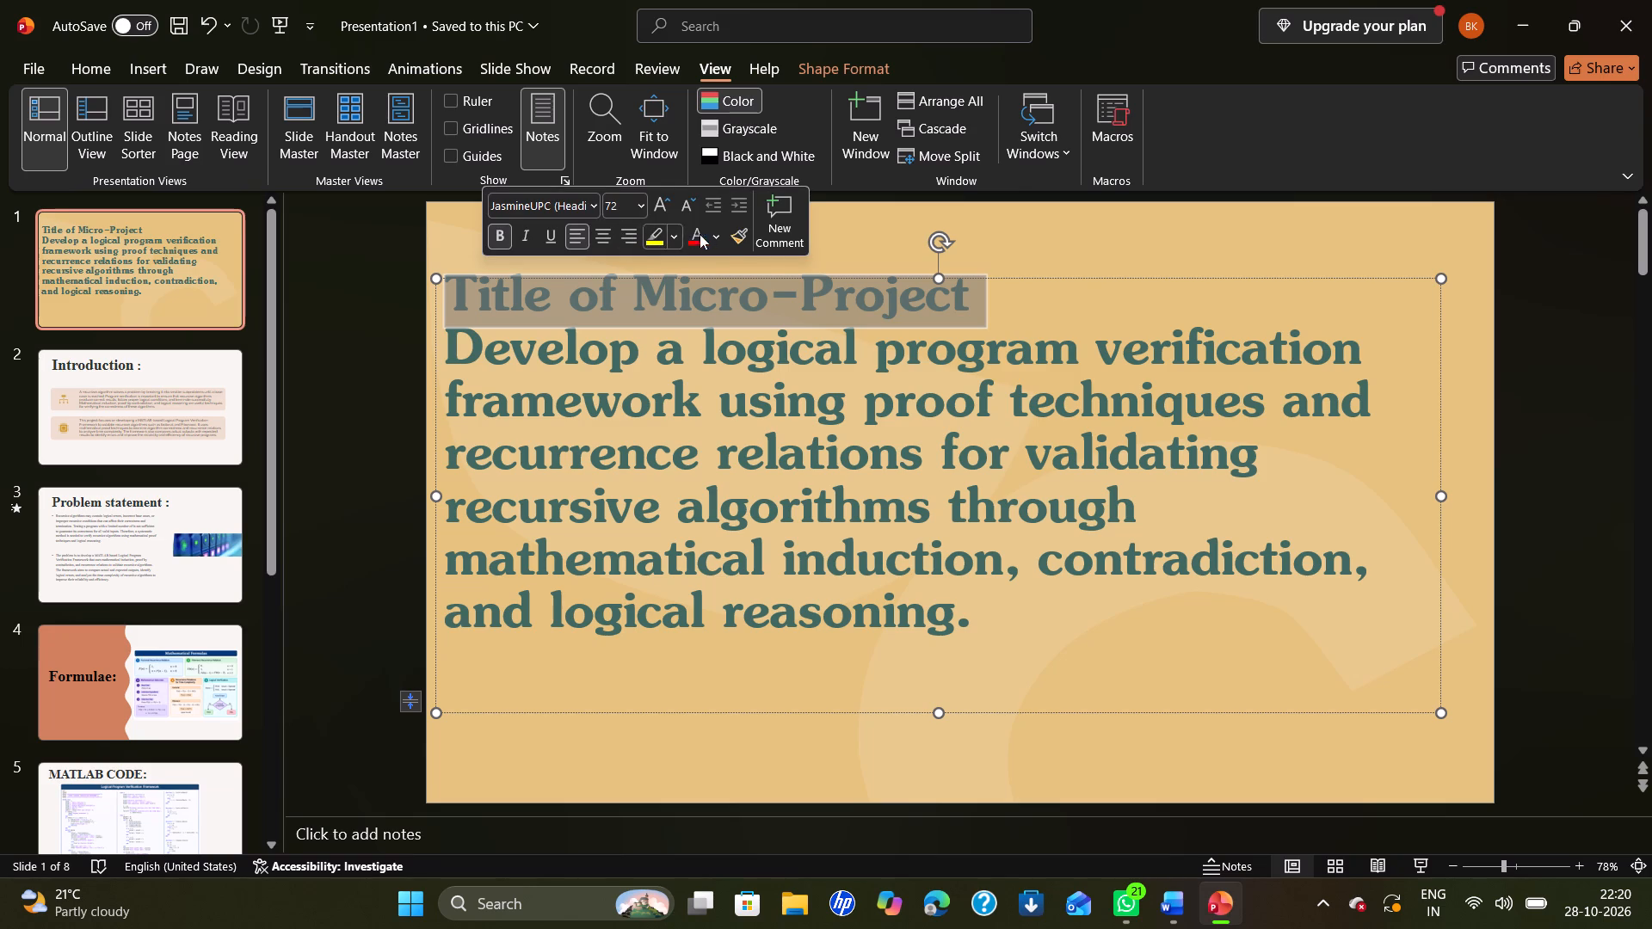
pyautogui.click(733, 240)
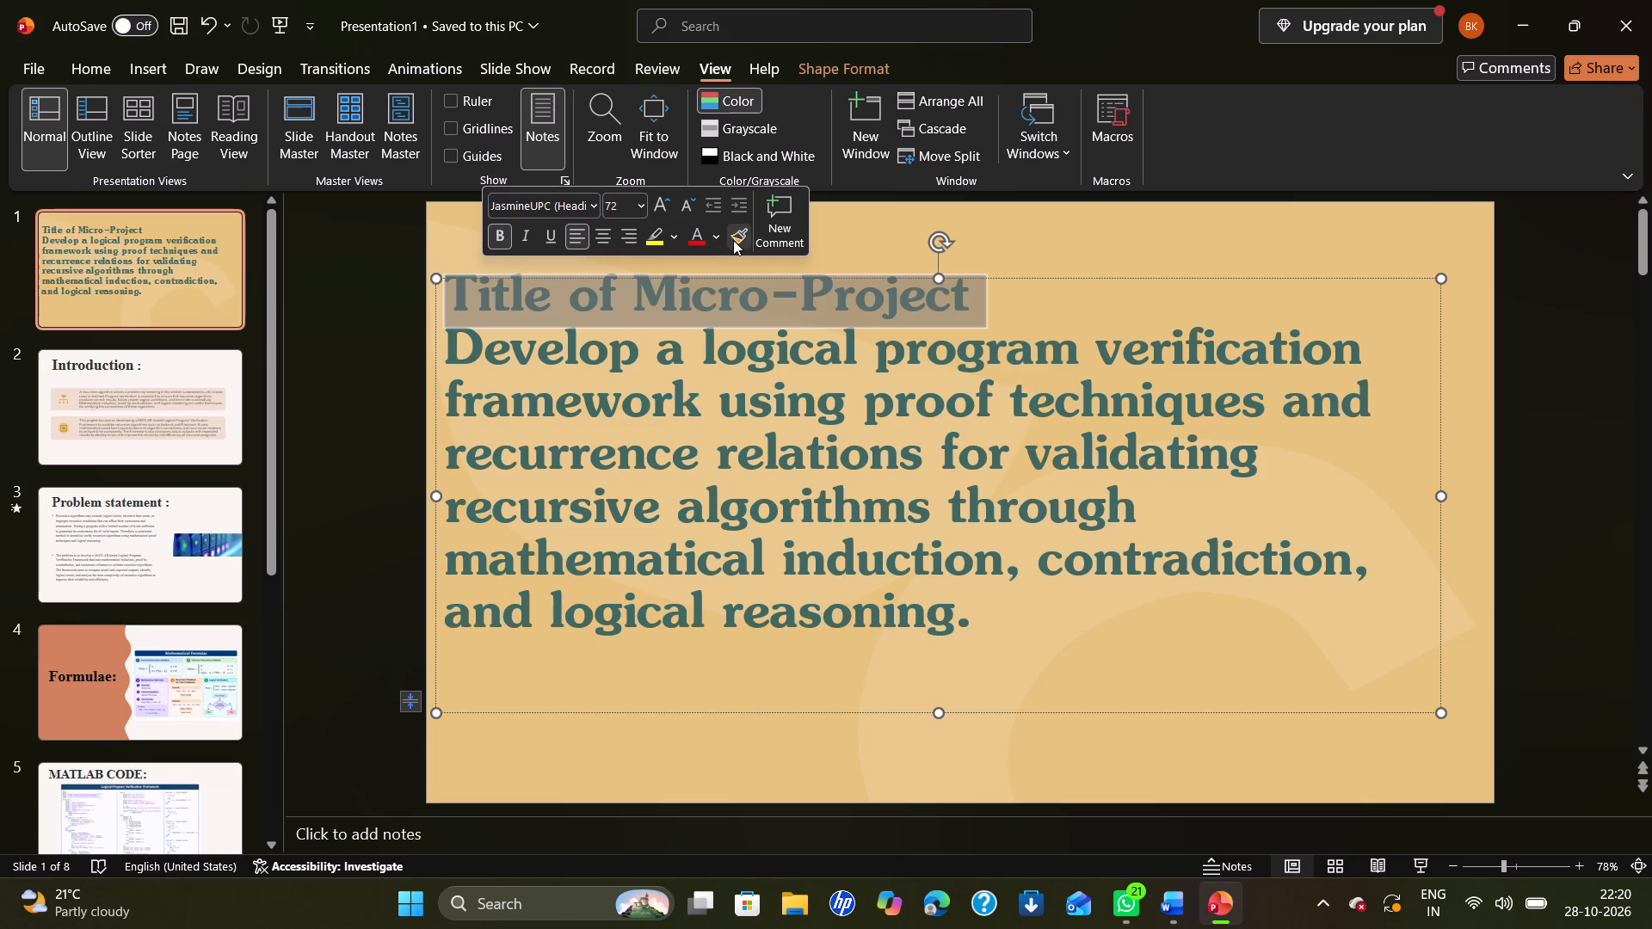
pyautogui.click(733, 240)
pyautogui.click(715, 101)
pyautogui.doubleClick(715, 101)
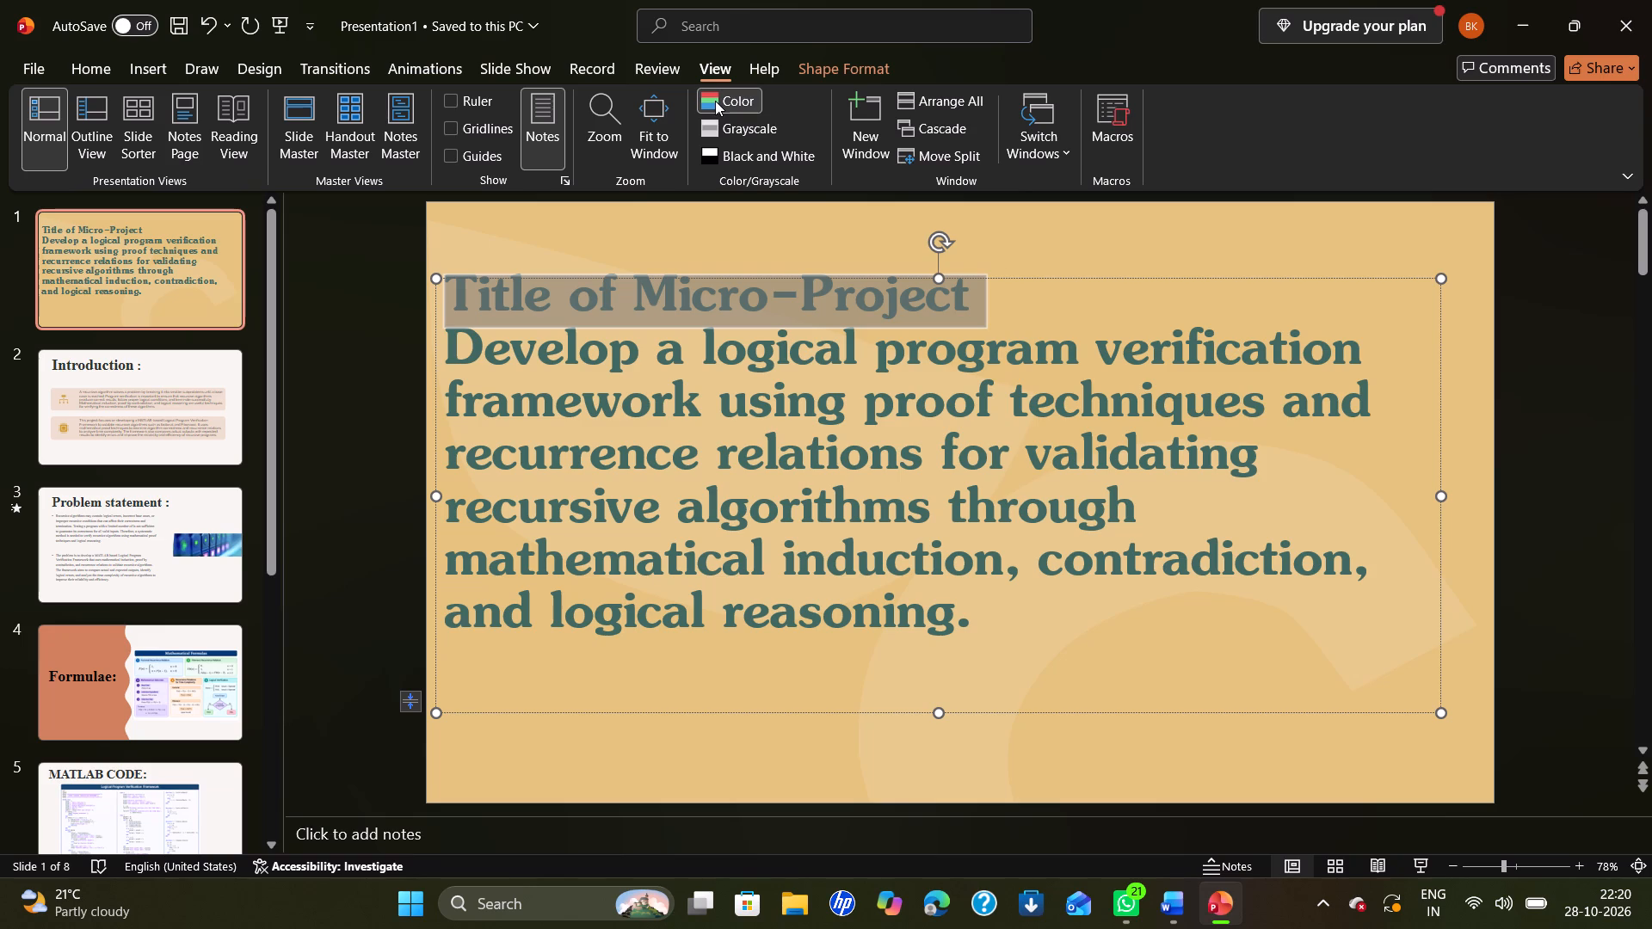
pyautogui.doubleClick(715, 101)
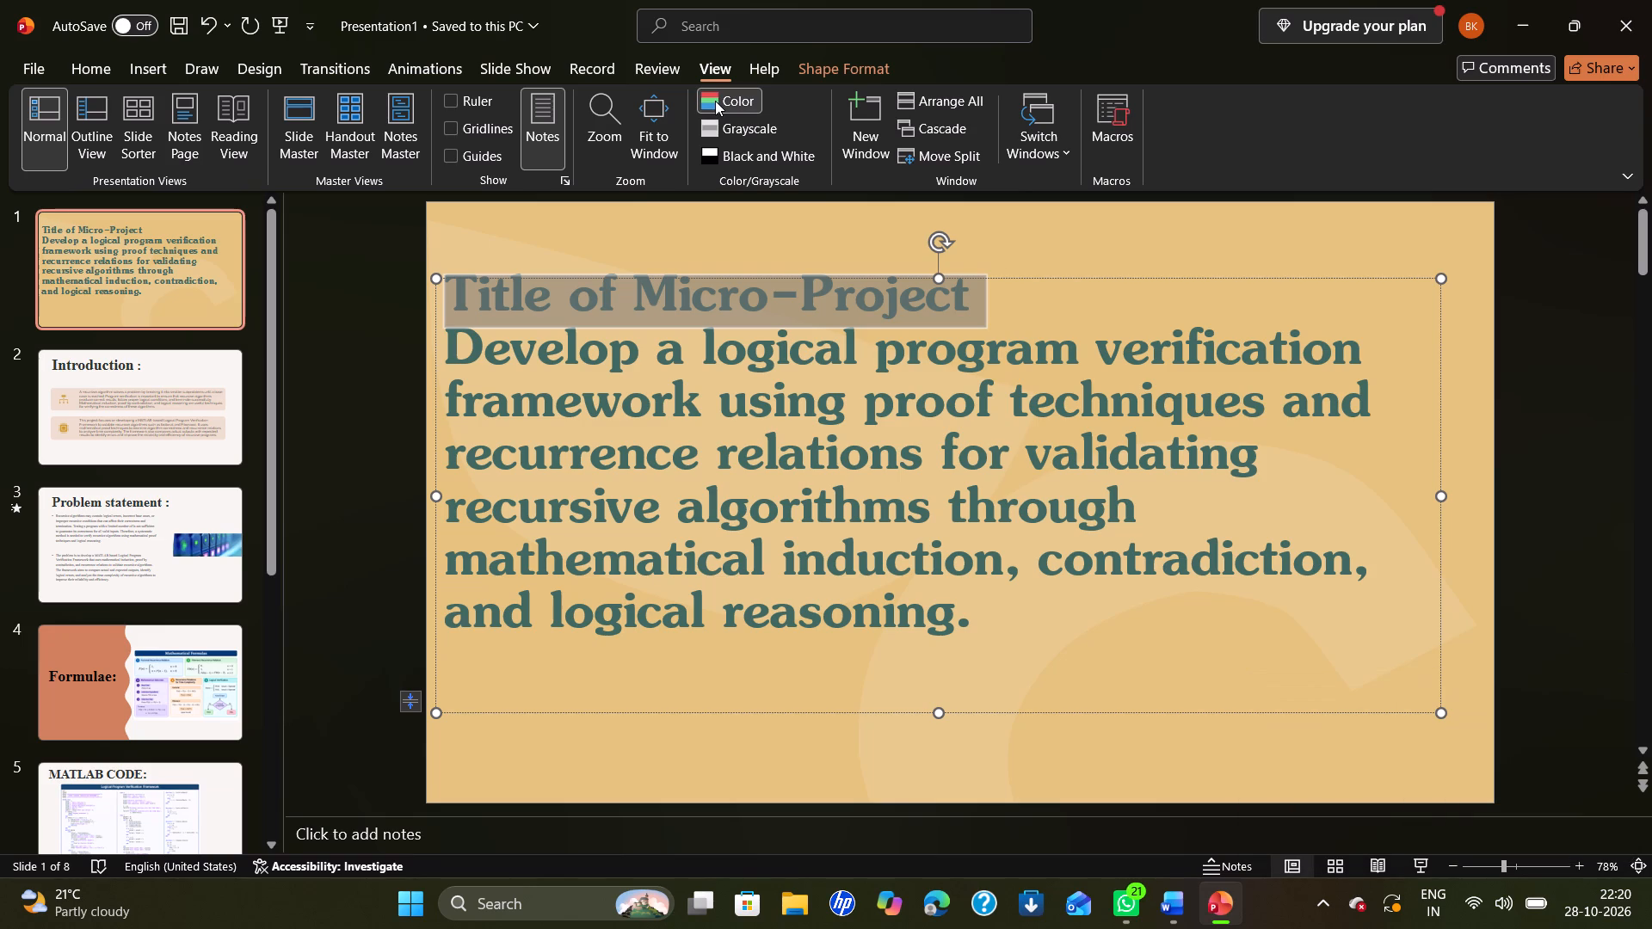
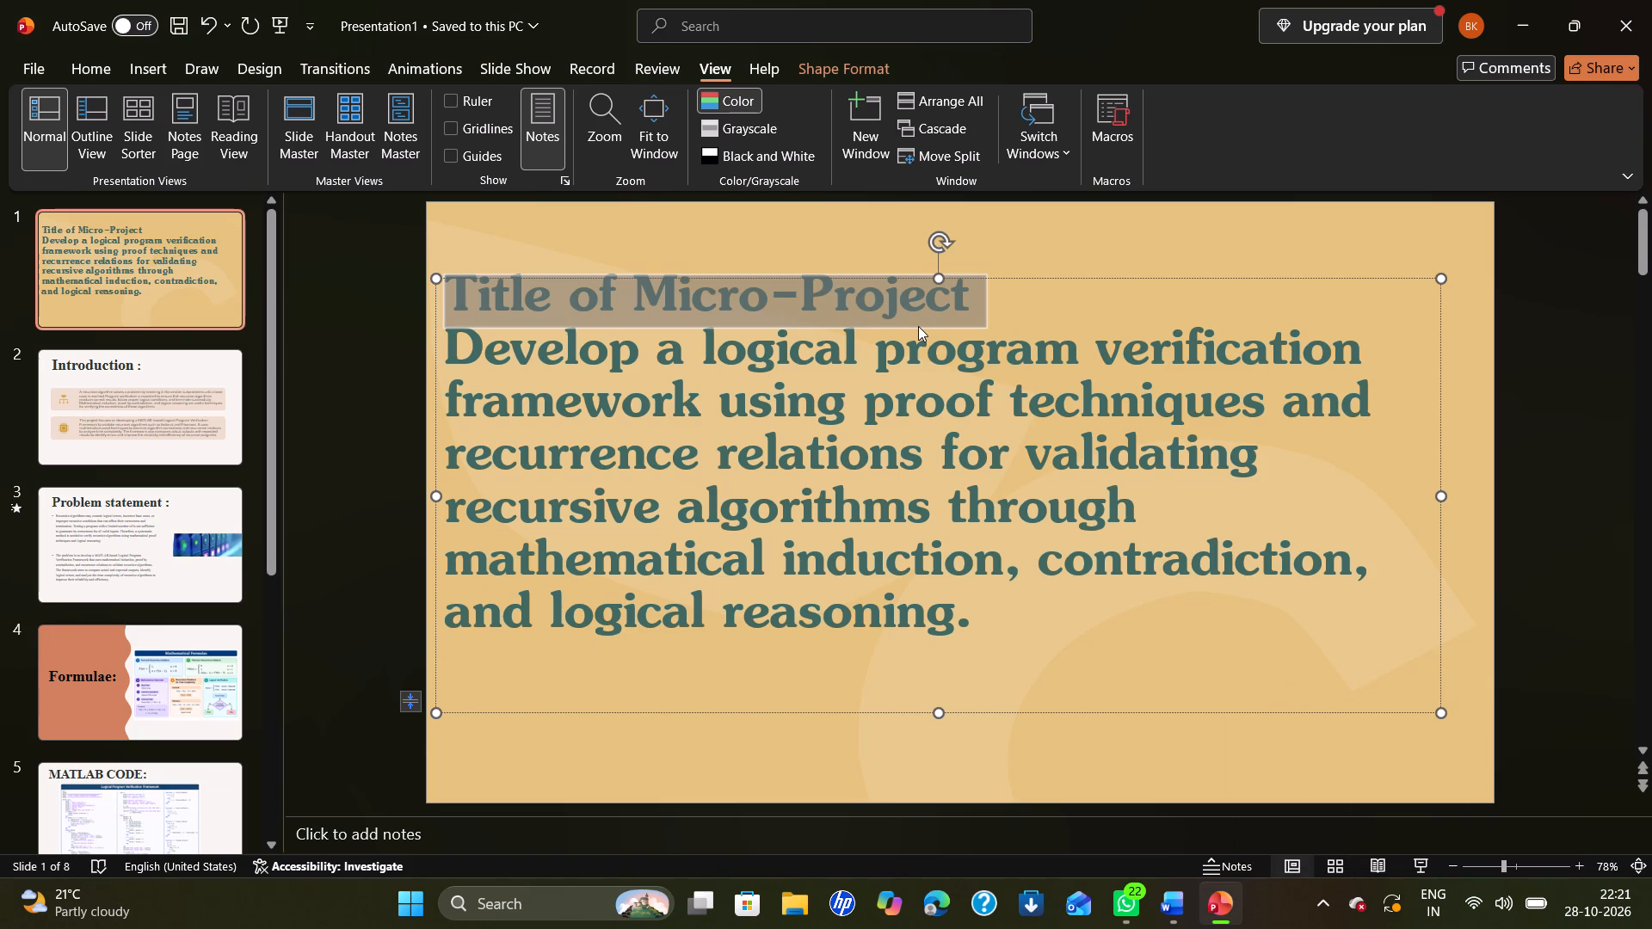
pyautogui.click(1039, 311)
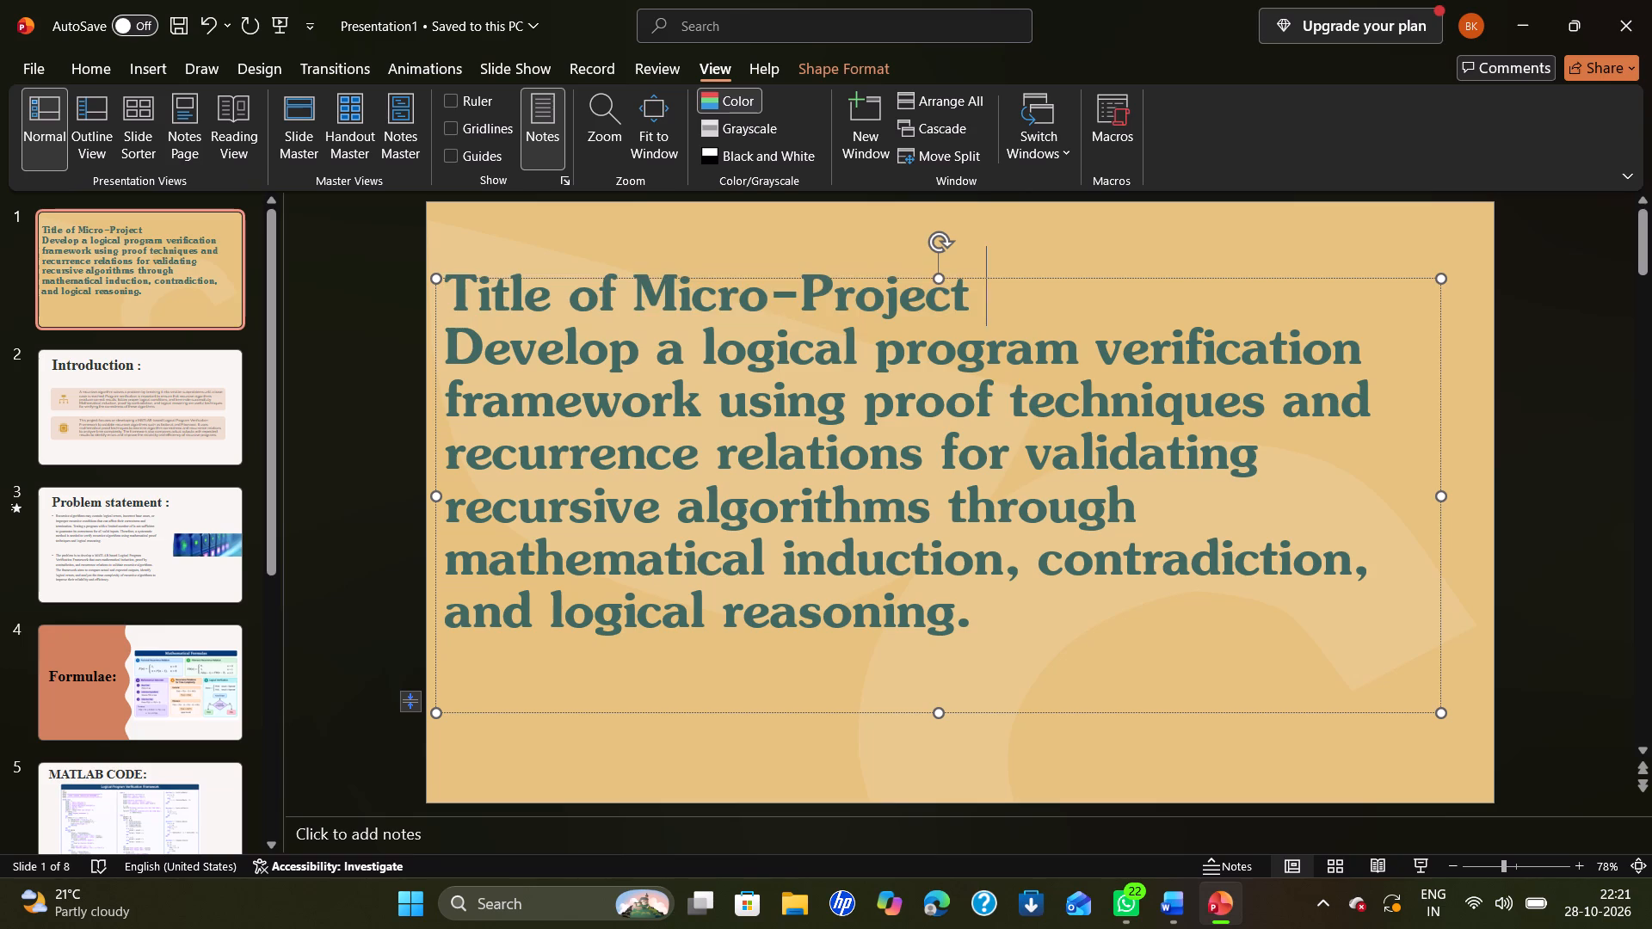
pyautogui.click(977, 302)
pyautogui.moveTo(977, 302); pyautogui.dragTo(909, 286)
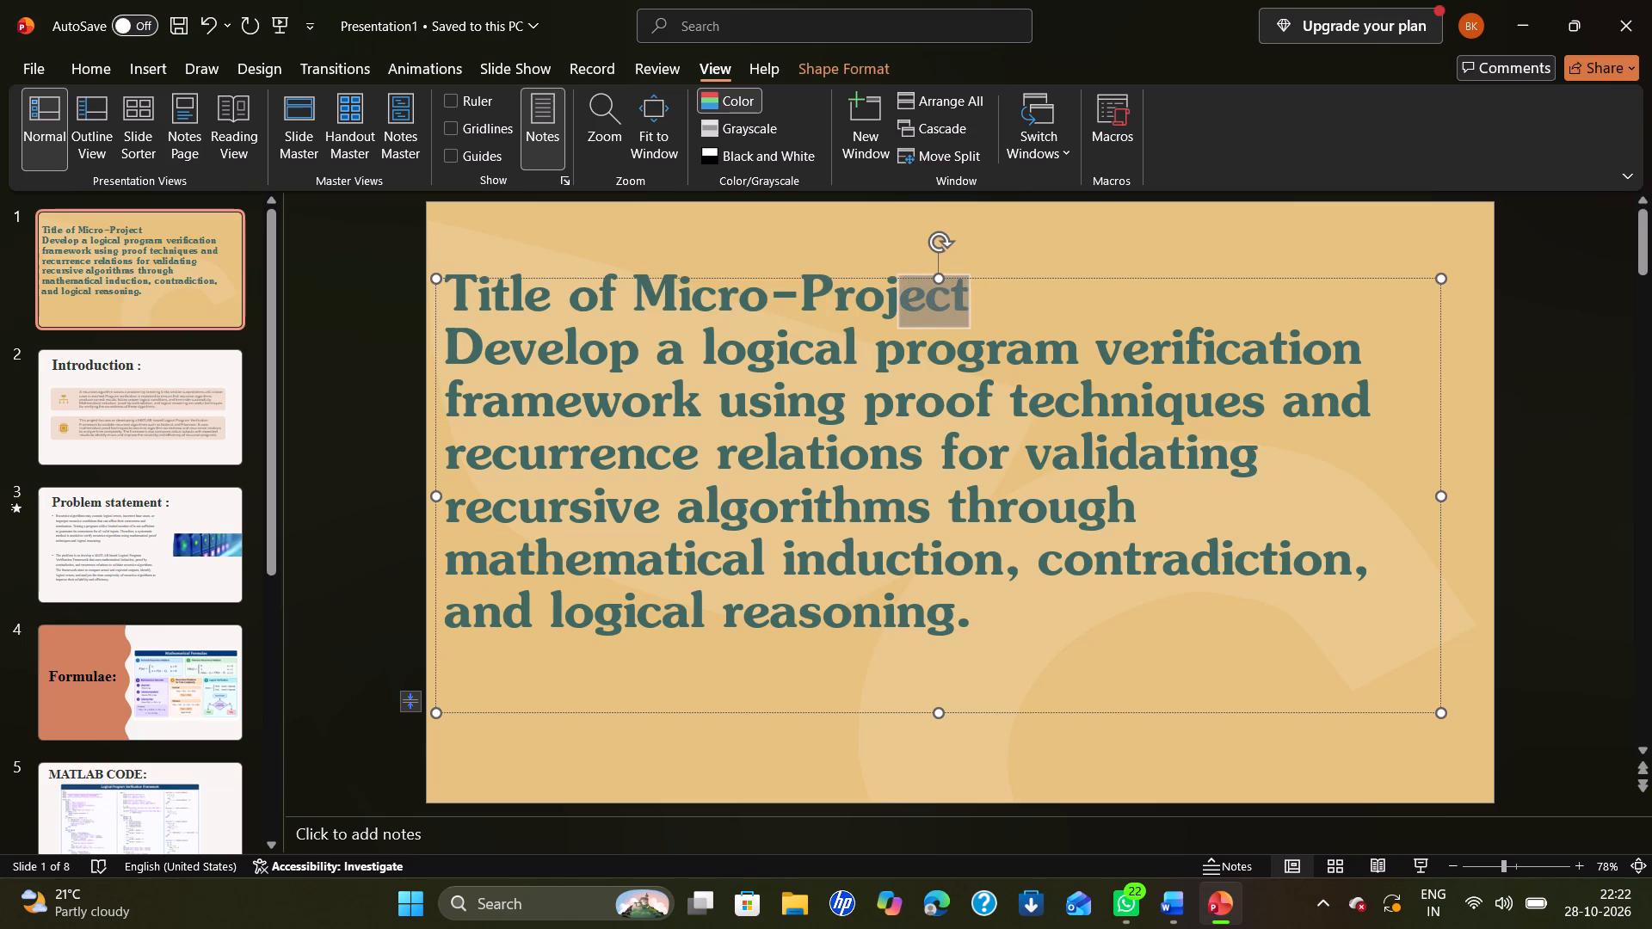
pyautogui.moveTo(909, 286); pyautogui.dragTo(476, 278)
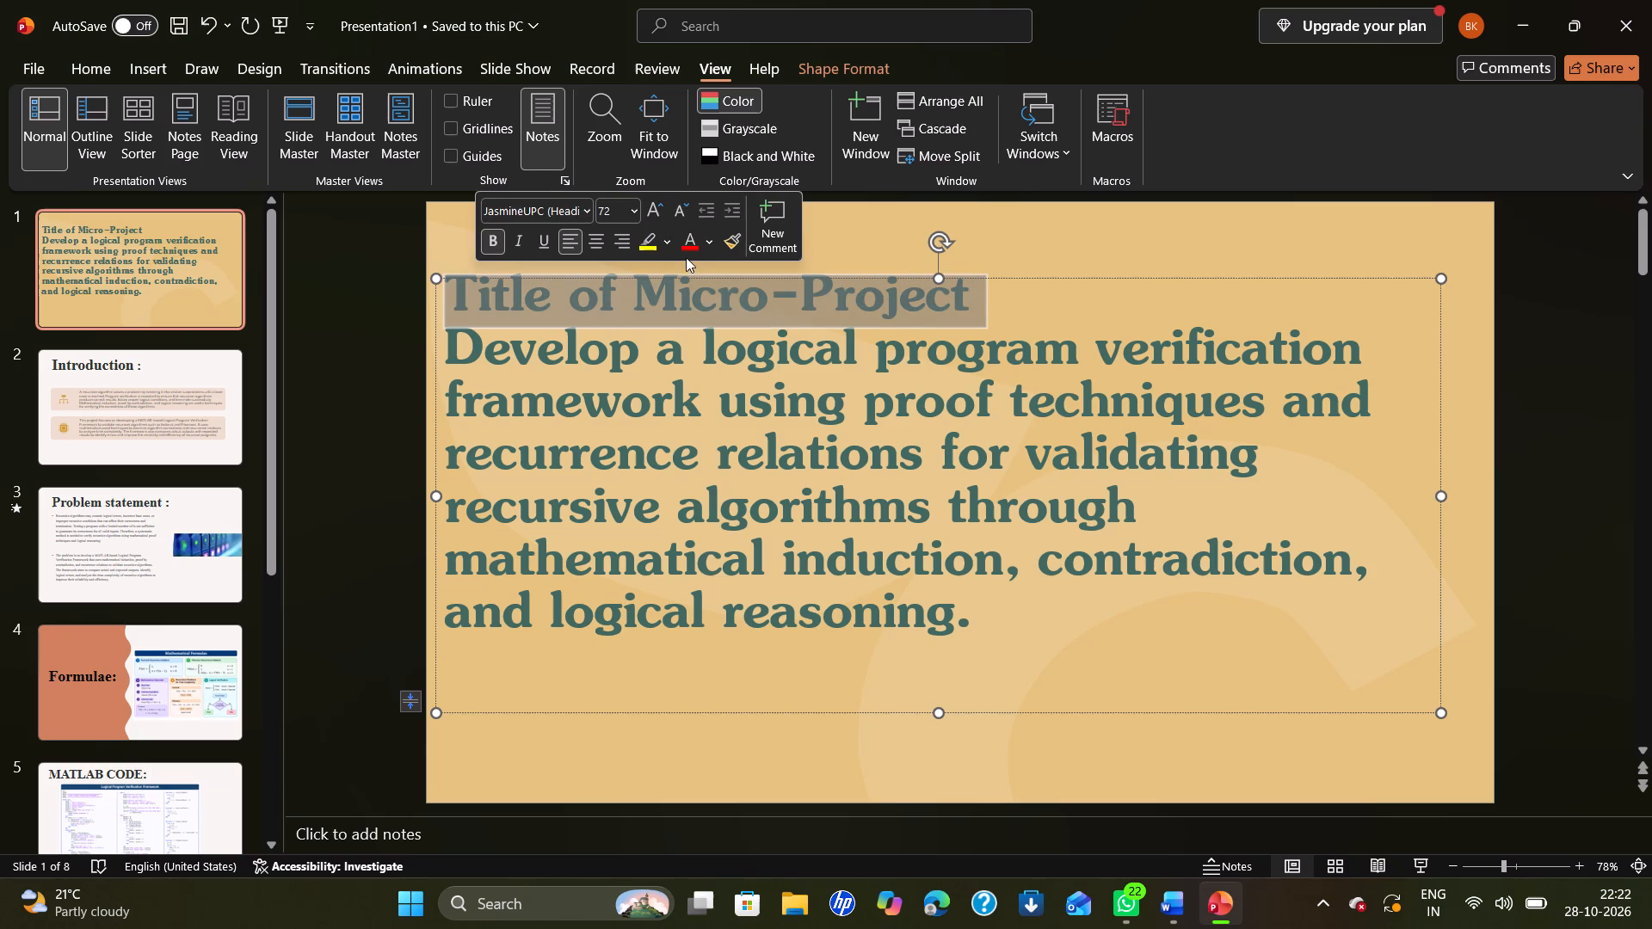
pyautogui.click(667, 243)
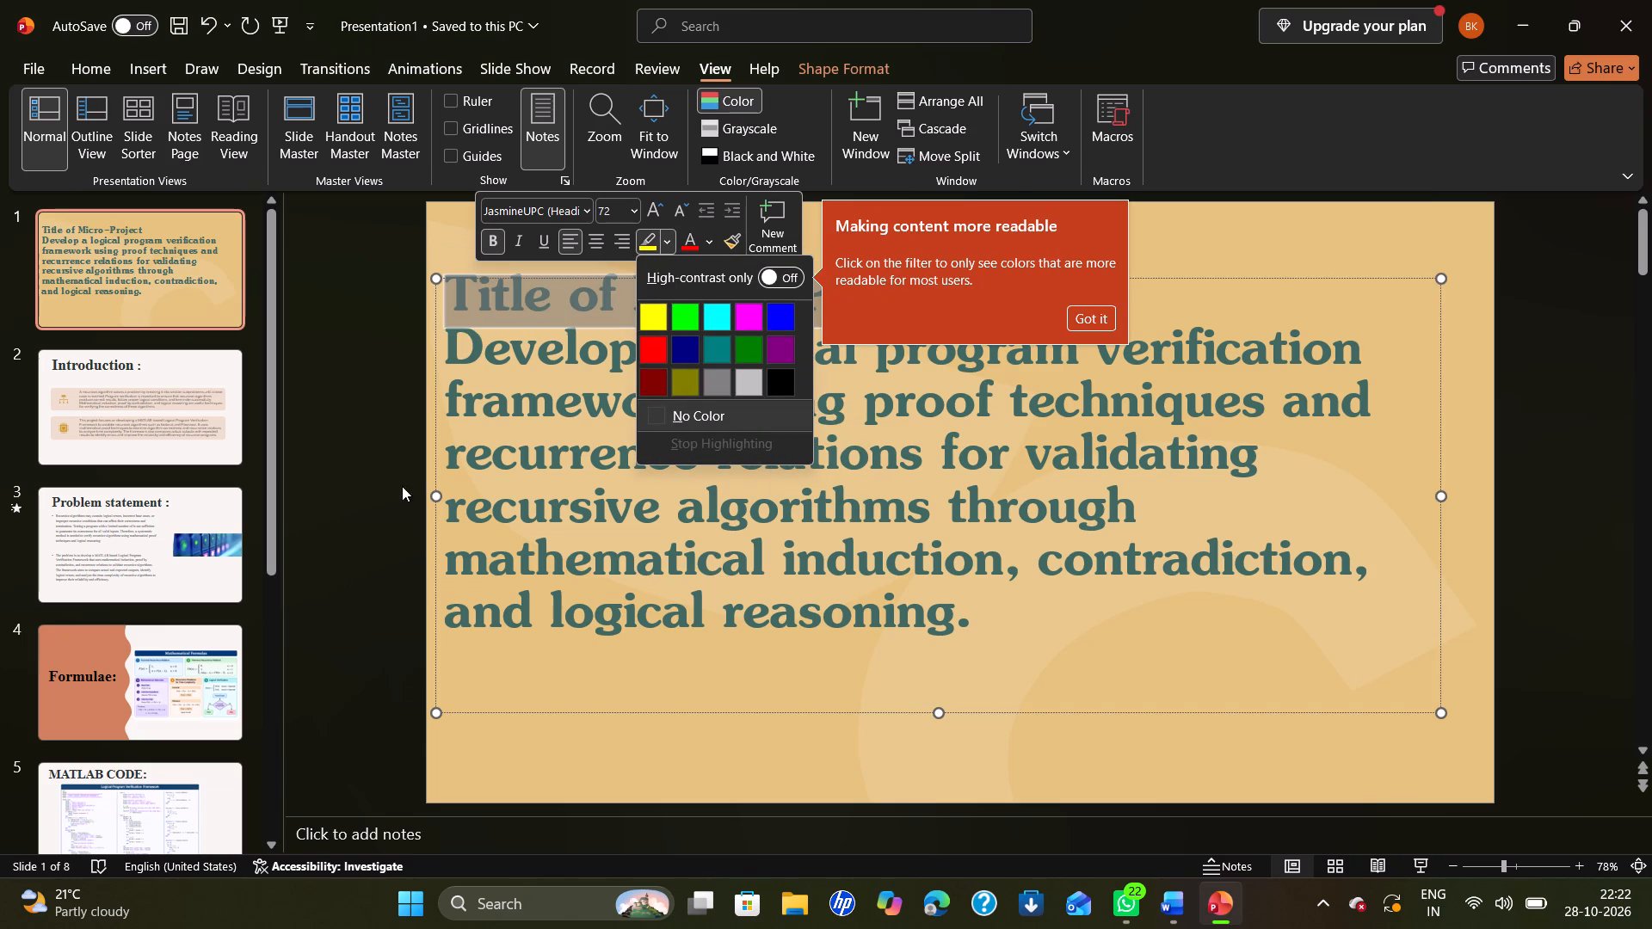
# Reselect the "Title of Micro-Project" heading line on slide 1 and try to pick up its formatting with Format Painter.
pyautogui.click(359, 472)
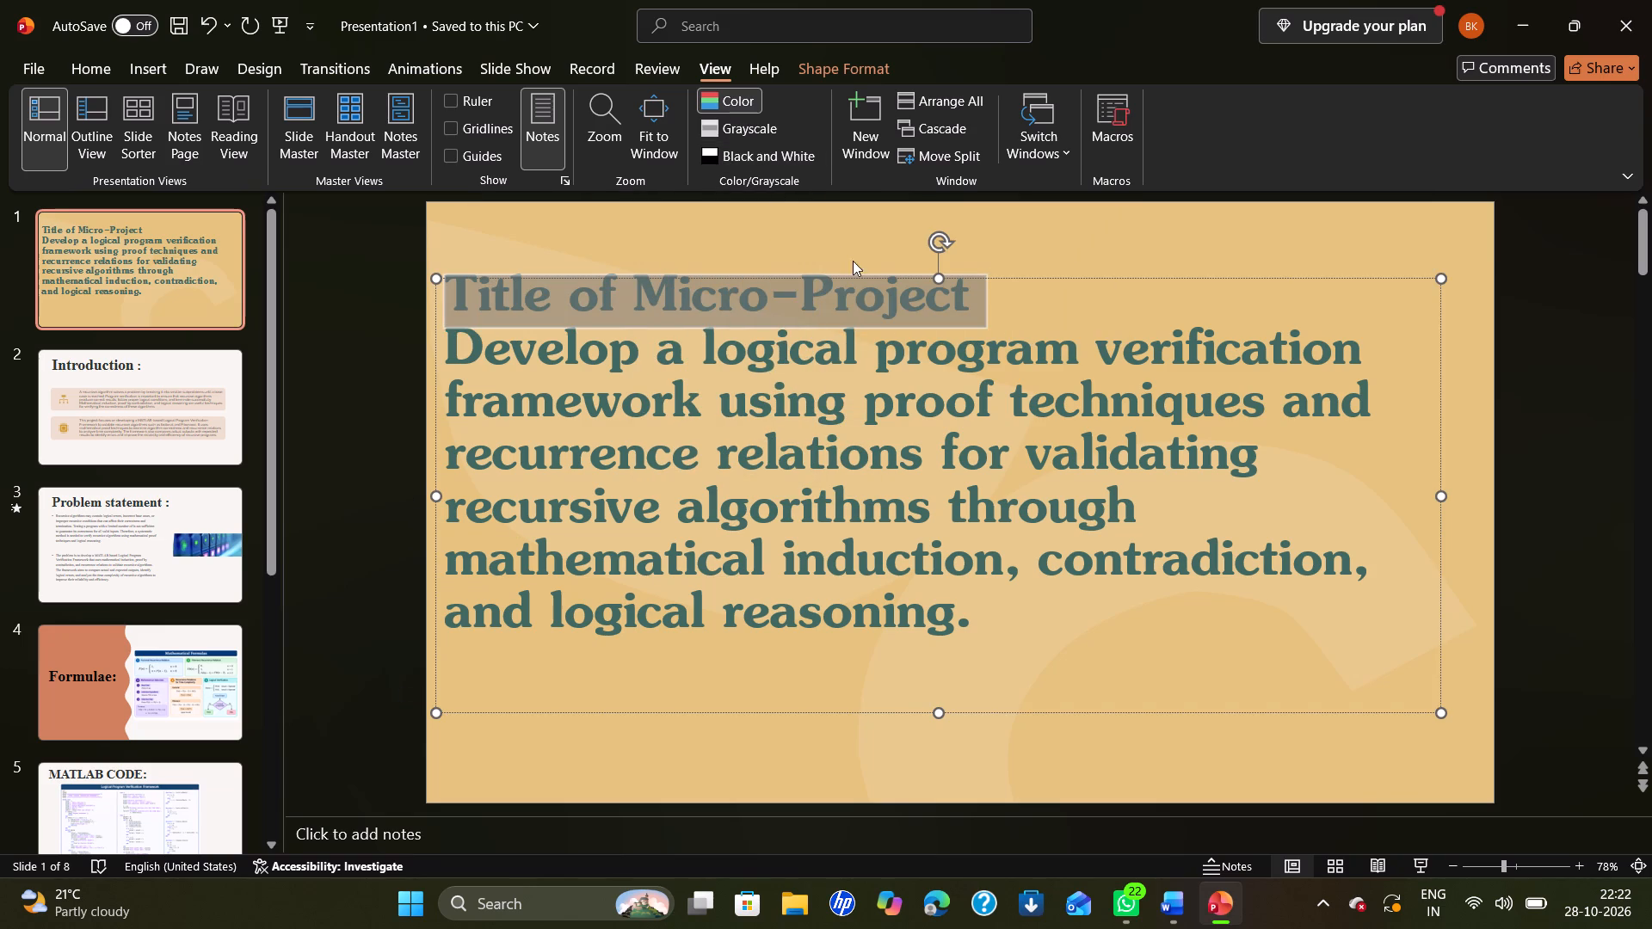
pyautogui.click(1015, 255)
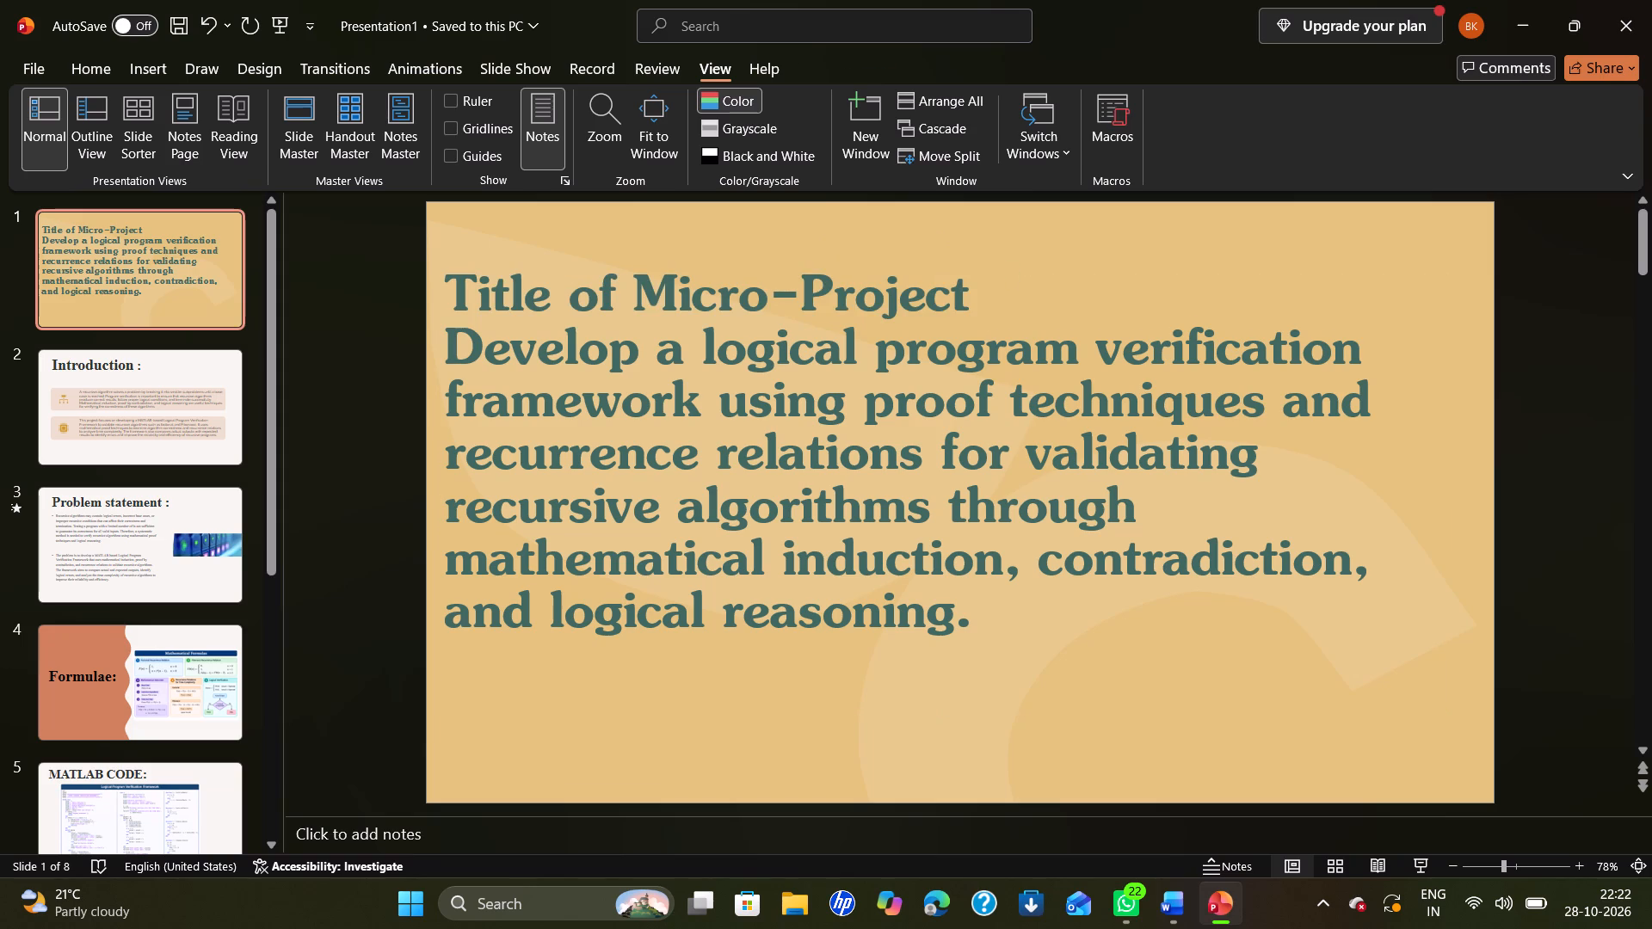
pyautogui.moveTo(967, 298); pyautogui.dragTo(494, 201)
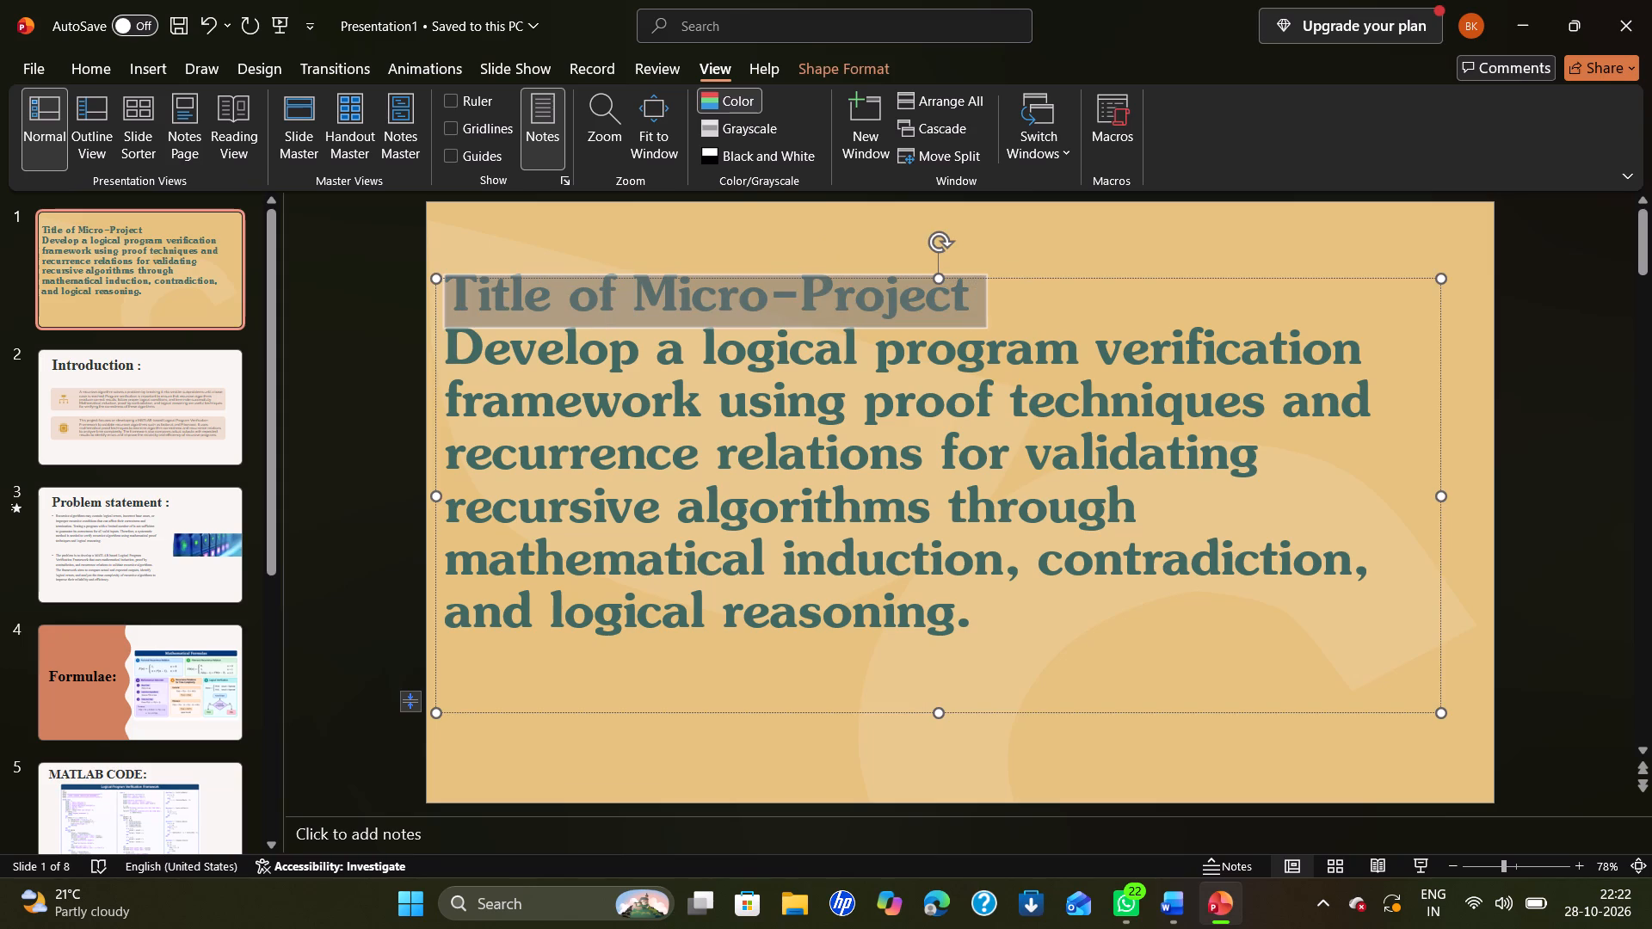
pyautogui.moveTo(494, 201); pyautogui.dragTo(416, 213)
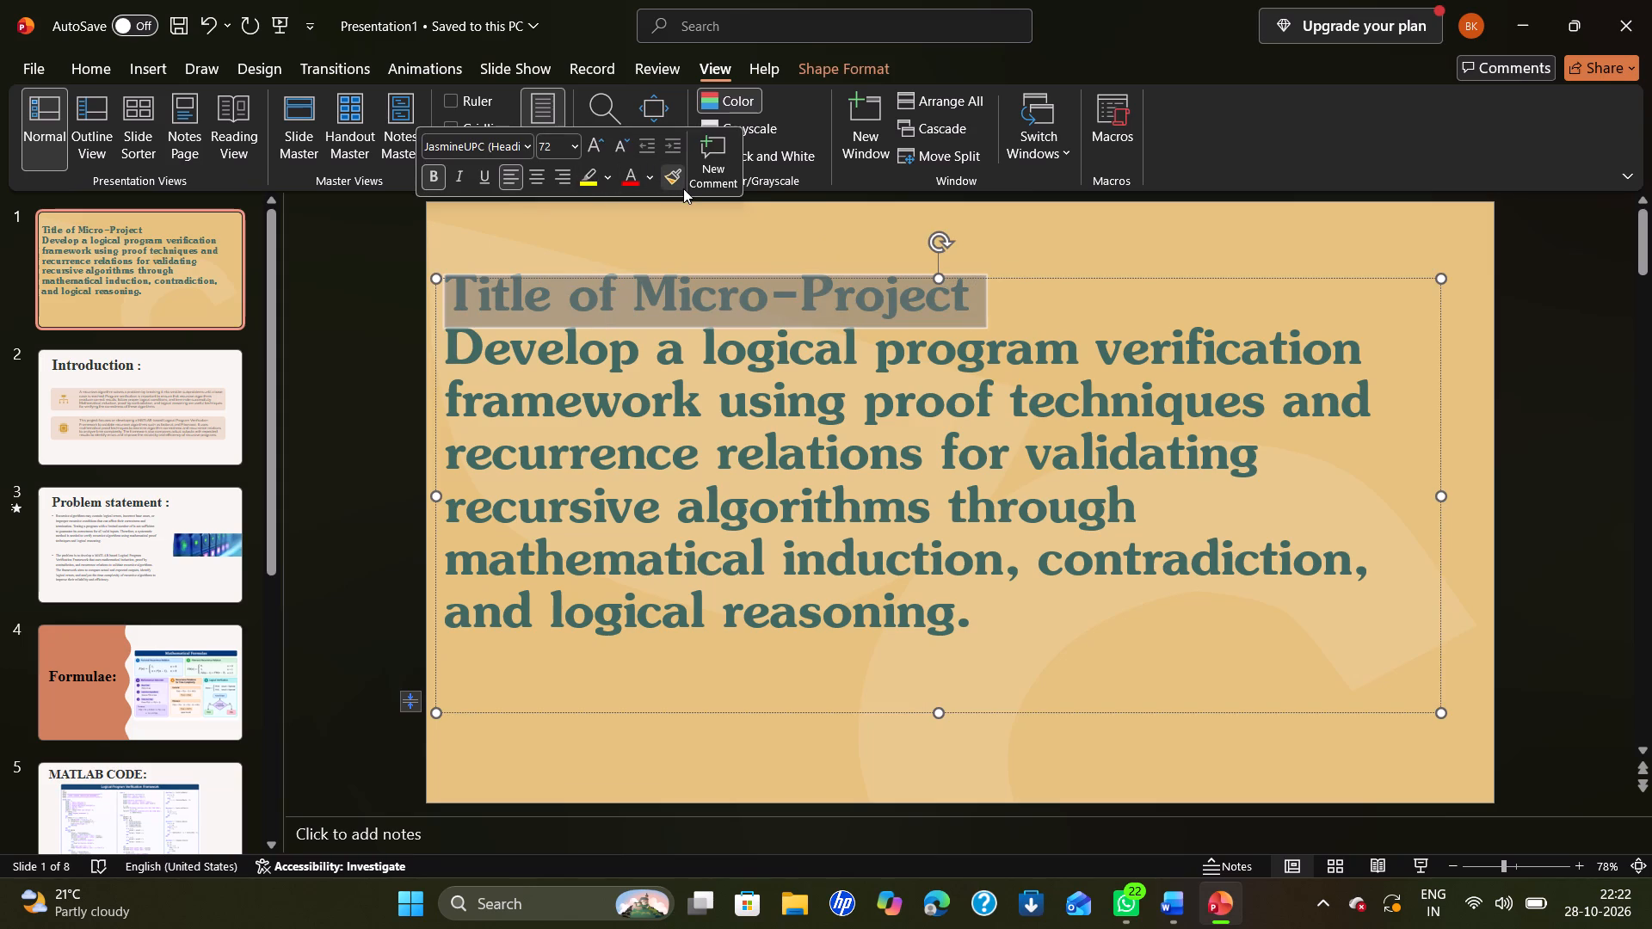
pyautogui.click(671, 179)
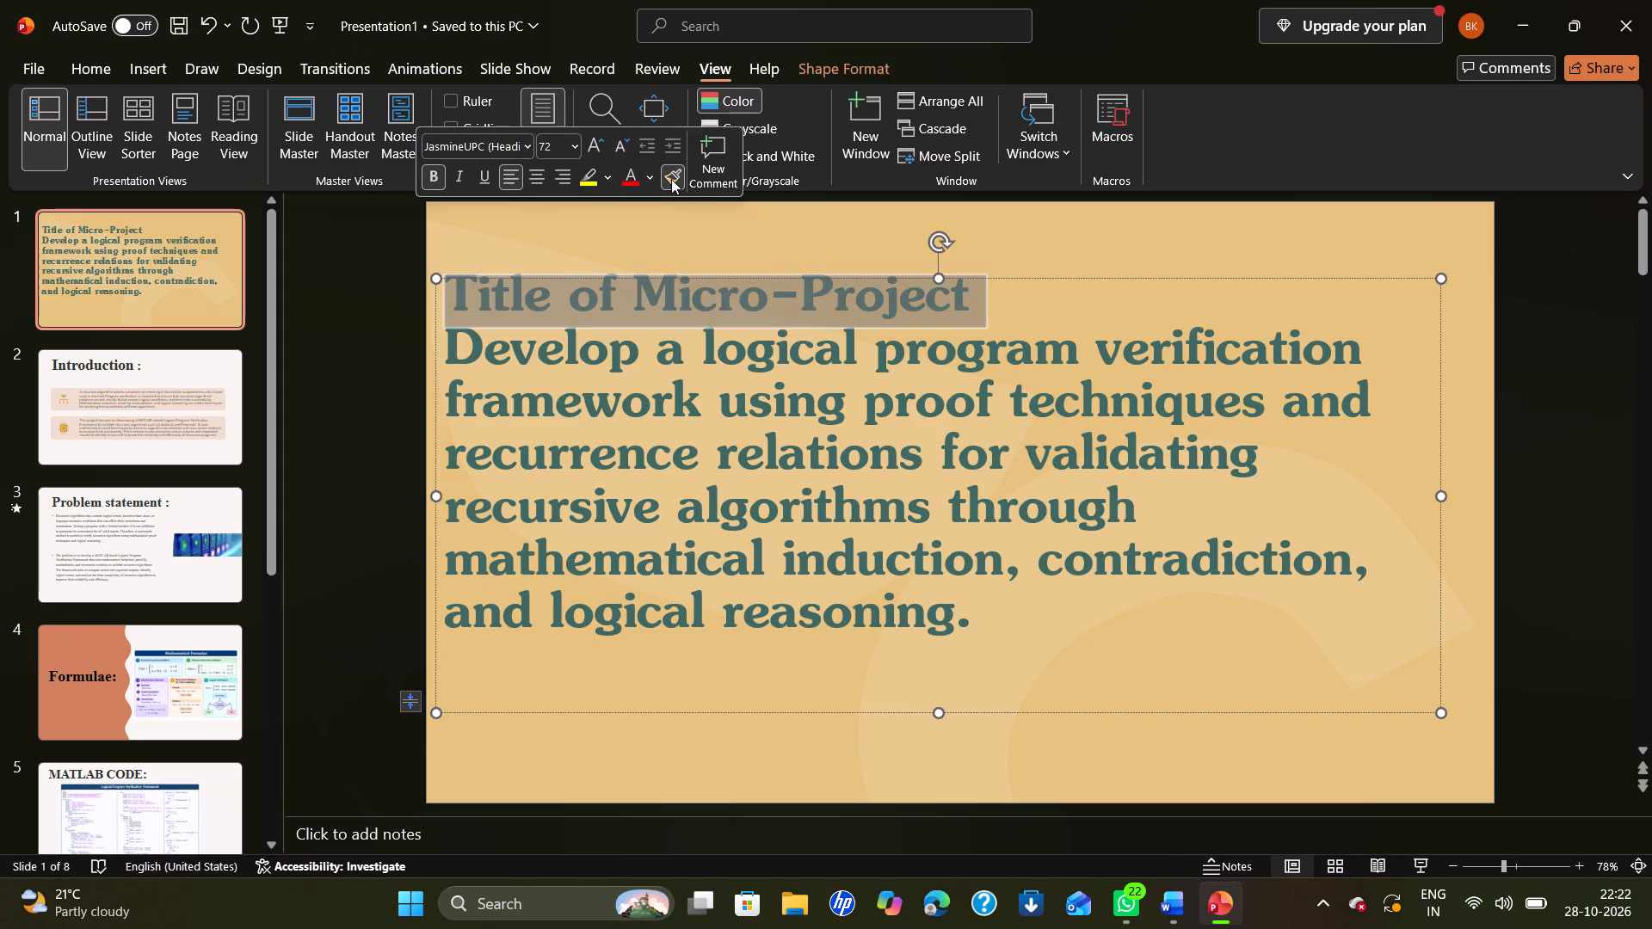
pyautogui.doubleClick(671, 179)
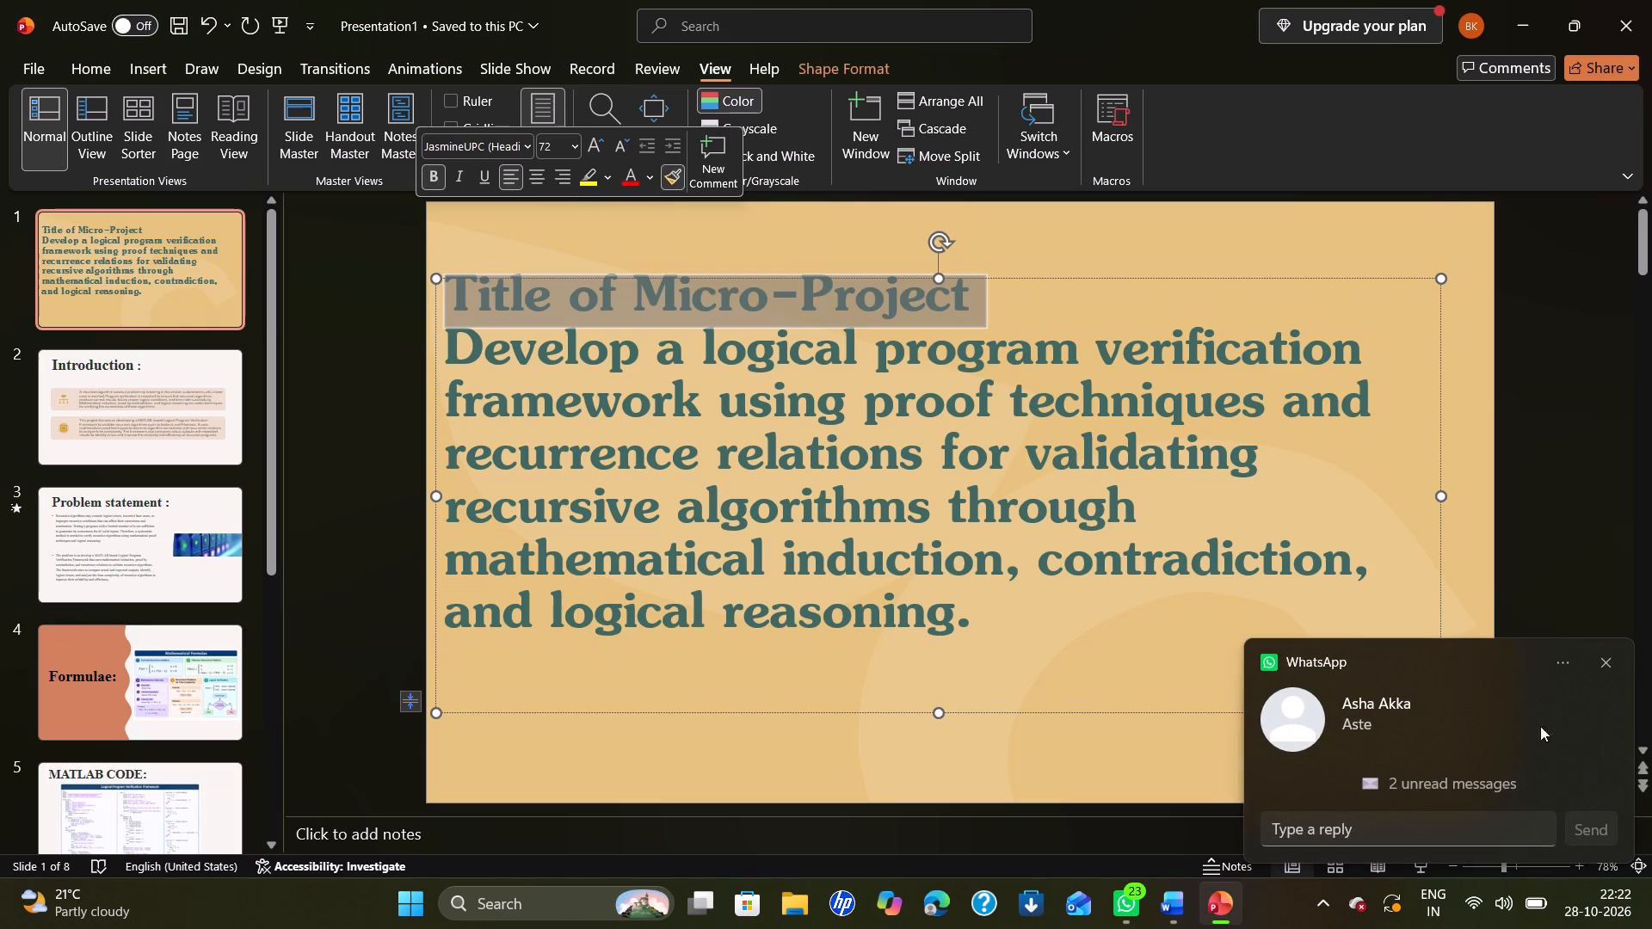
# Dismiss the incoming WhatsApp message notifications covering the lower part of the slide.
pyautogui.click(1606, 666)
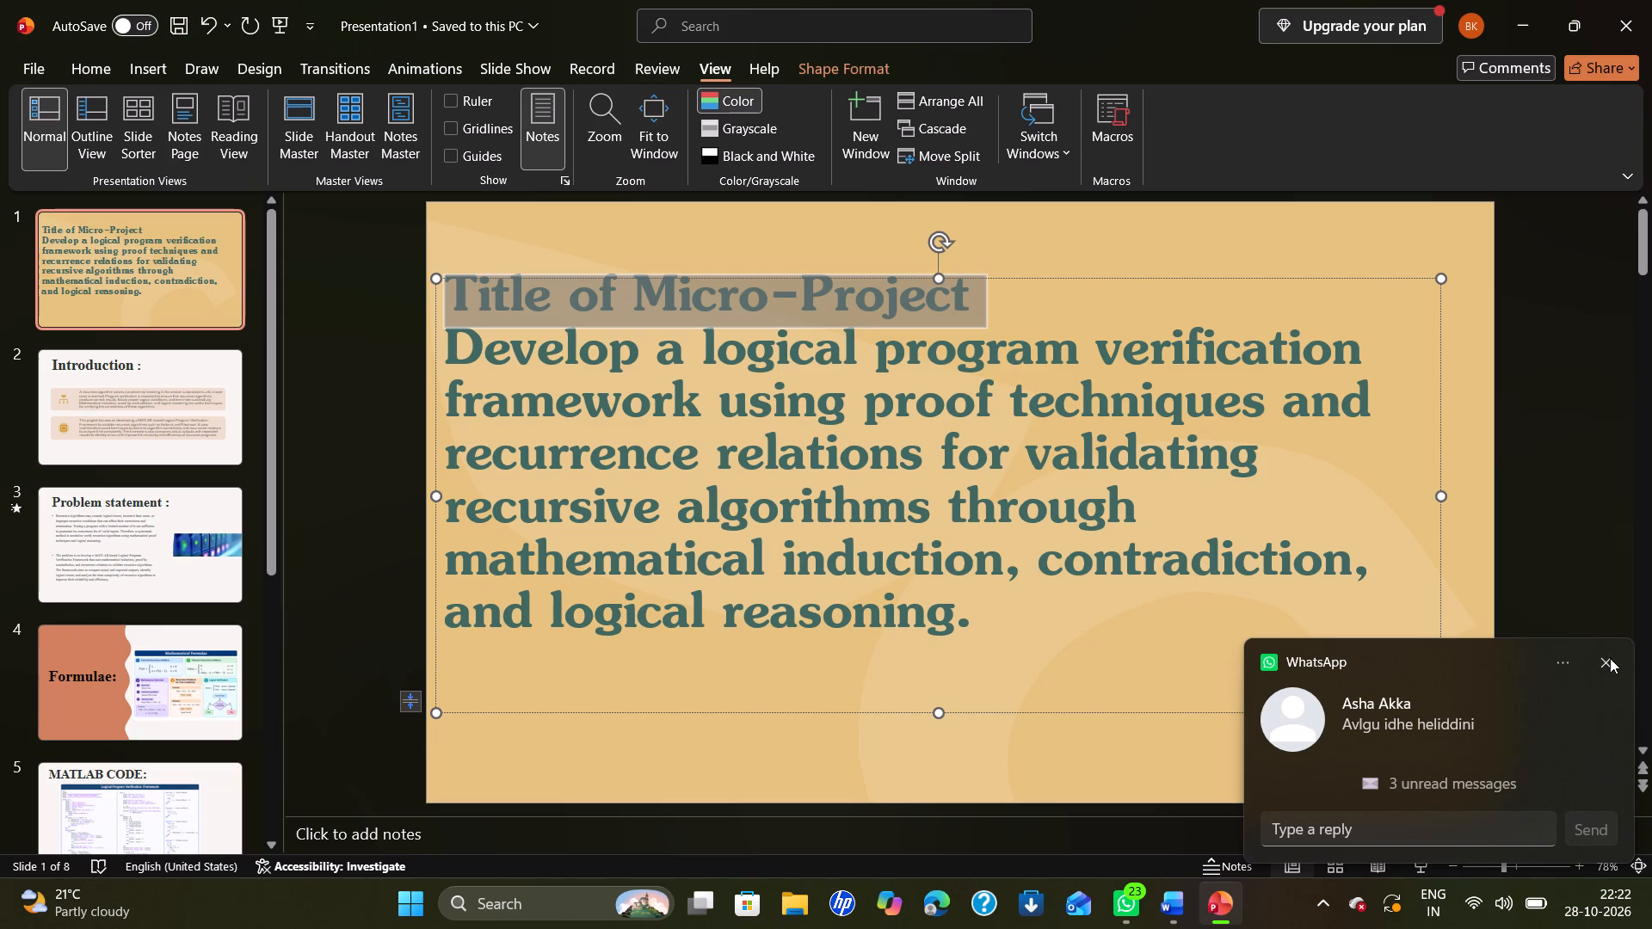
pyautogui.click(1609, 652)
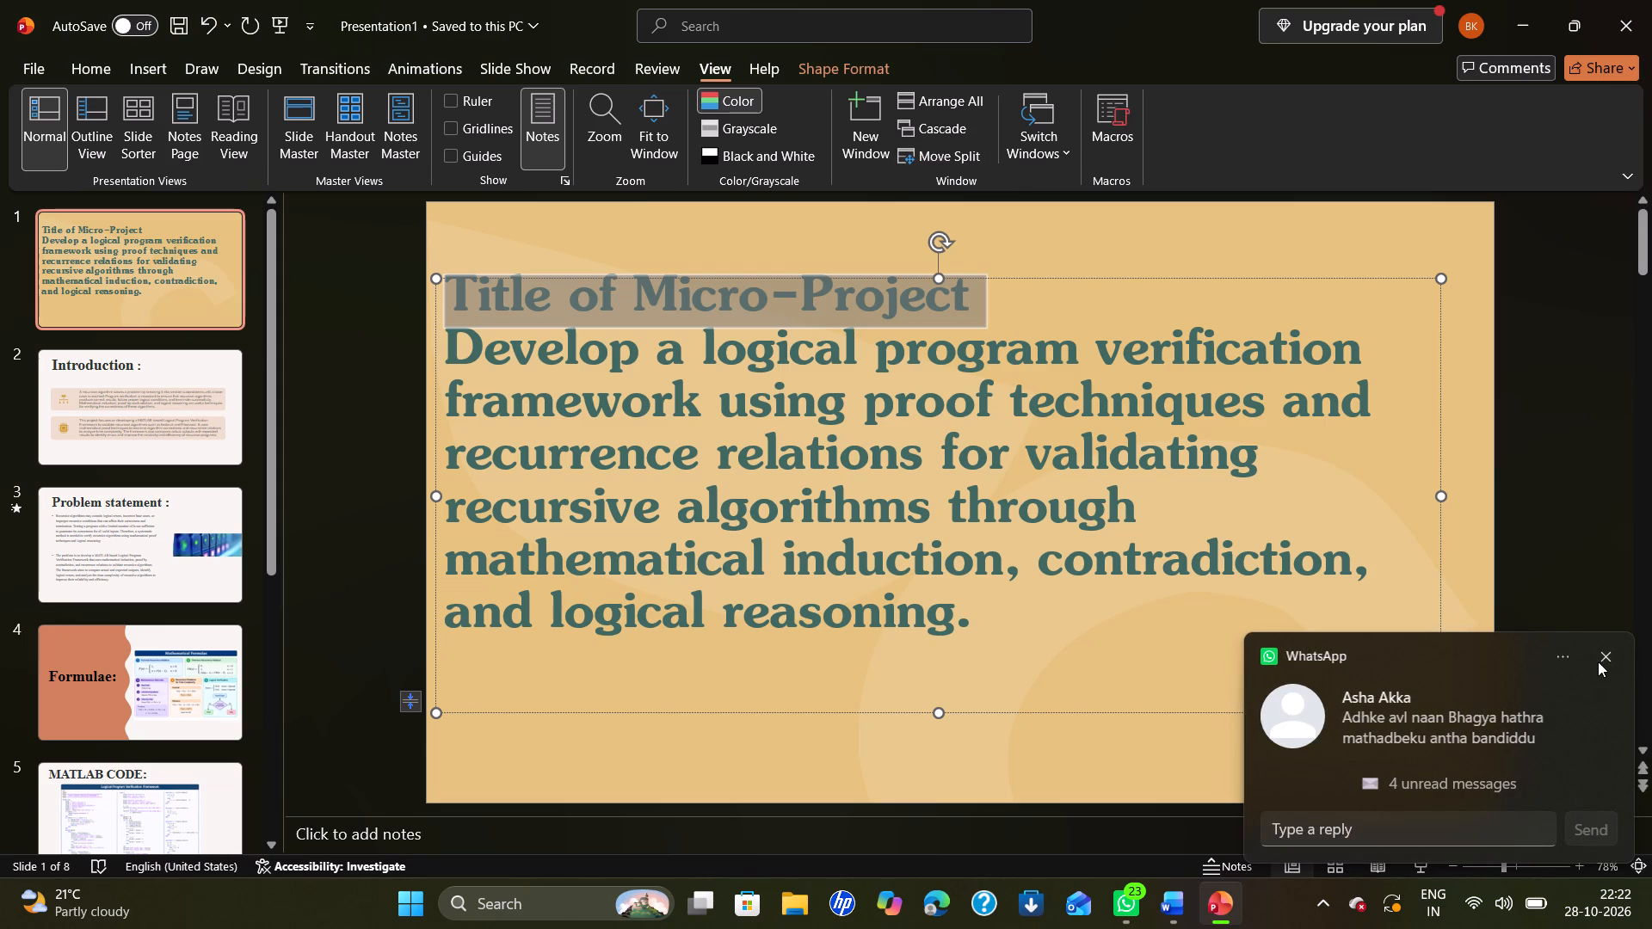
pyautogui.click(1608, 655)
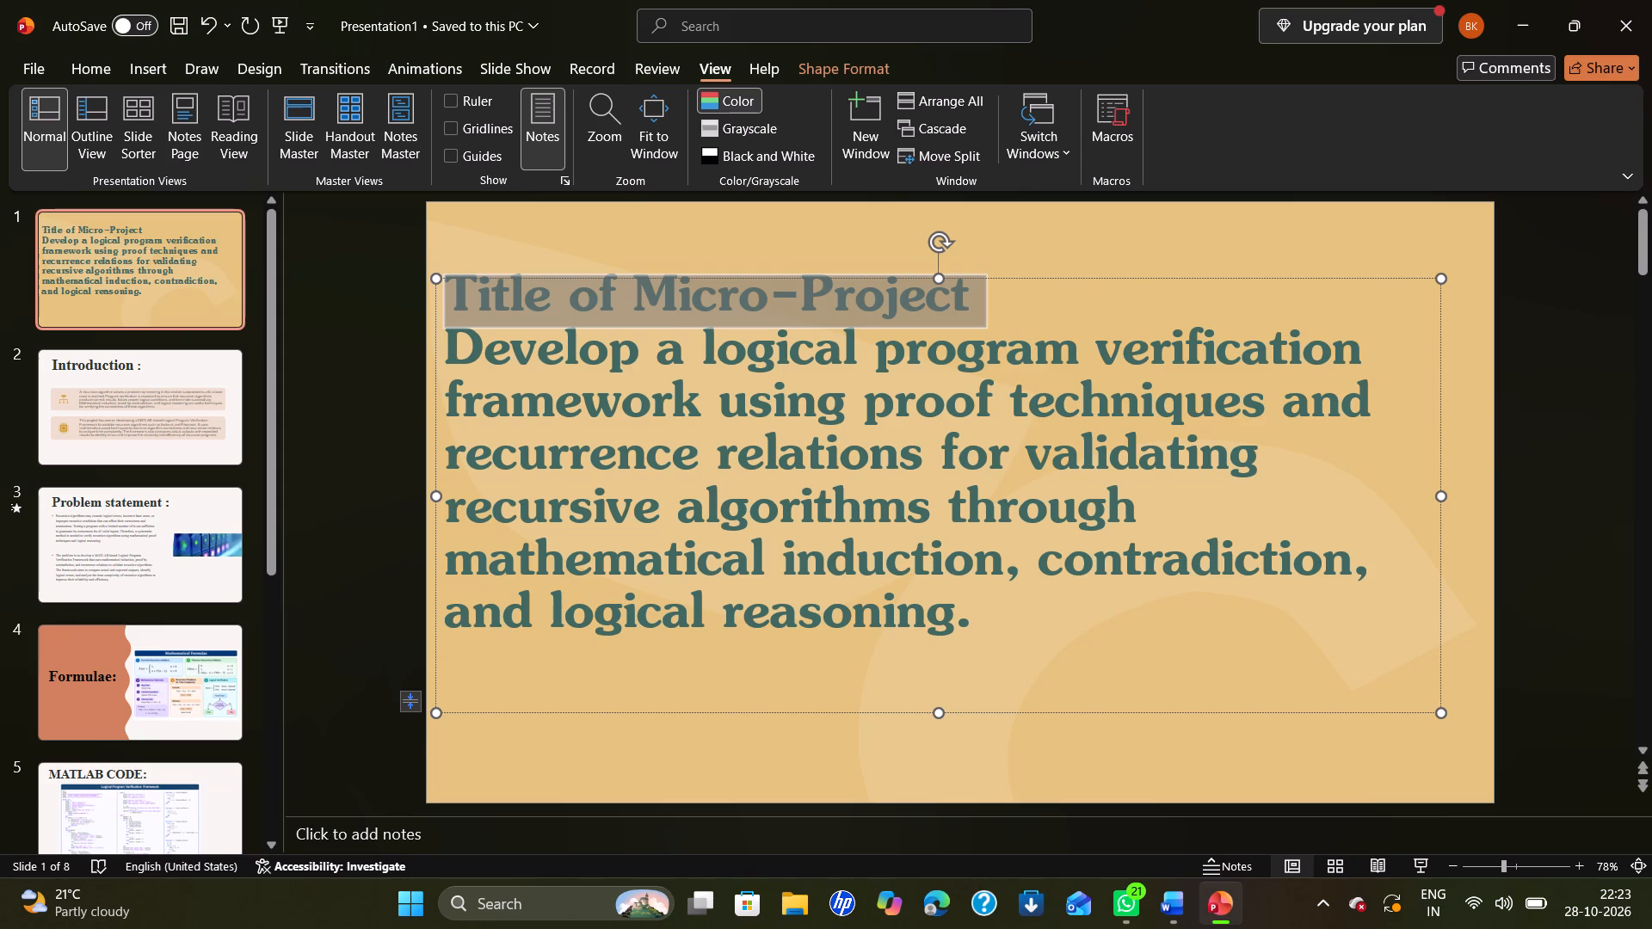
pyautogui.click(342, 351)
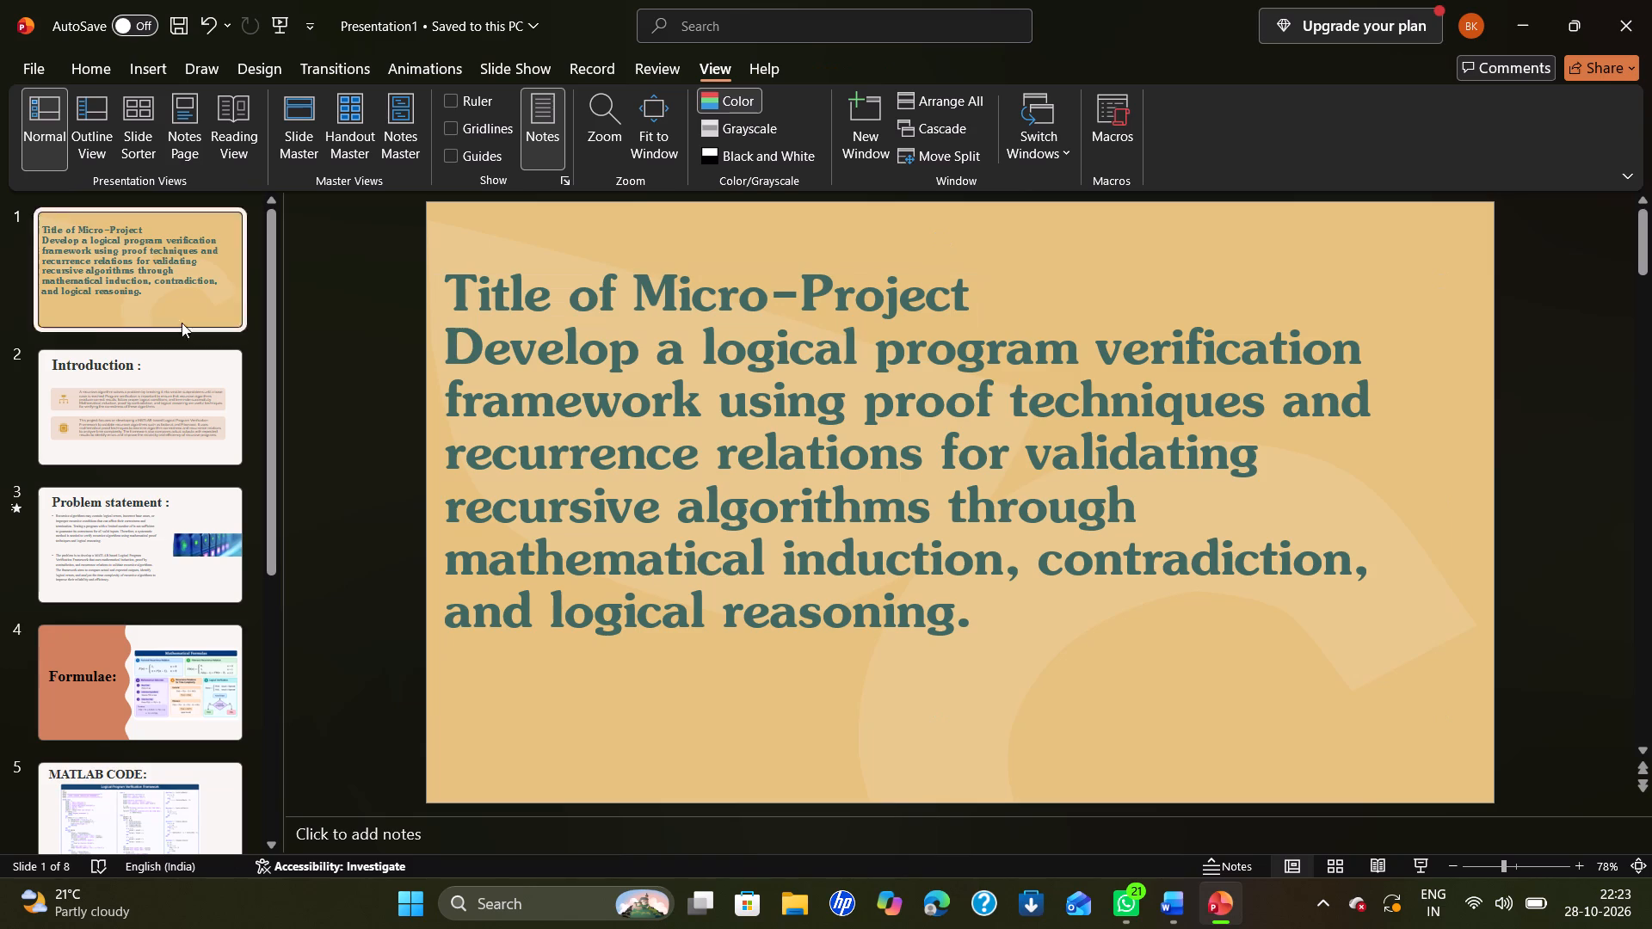
# Review the Introduction, Problem statement and Formulae slides, and return to the title slide.
pyautogui.click(75, 400)
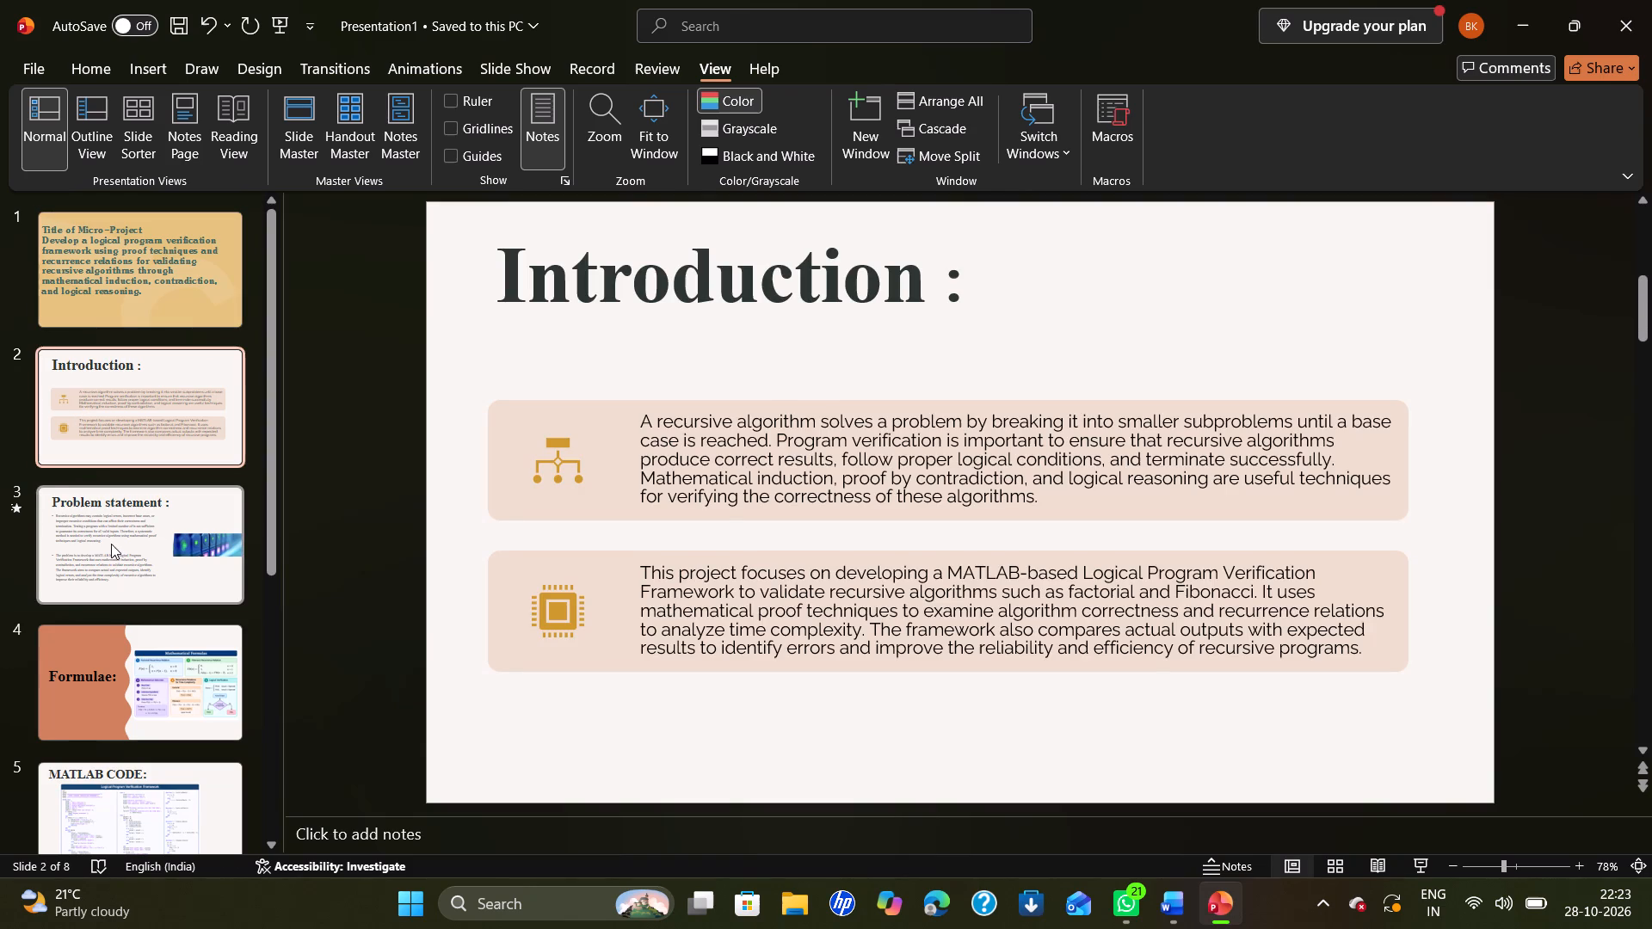
pyautogui.click(102, 569)
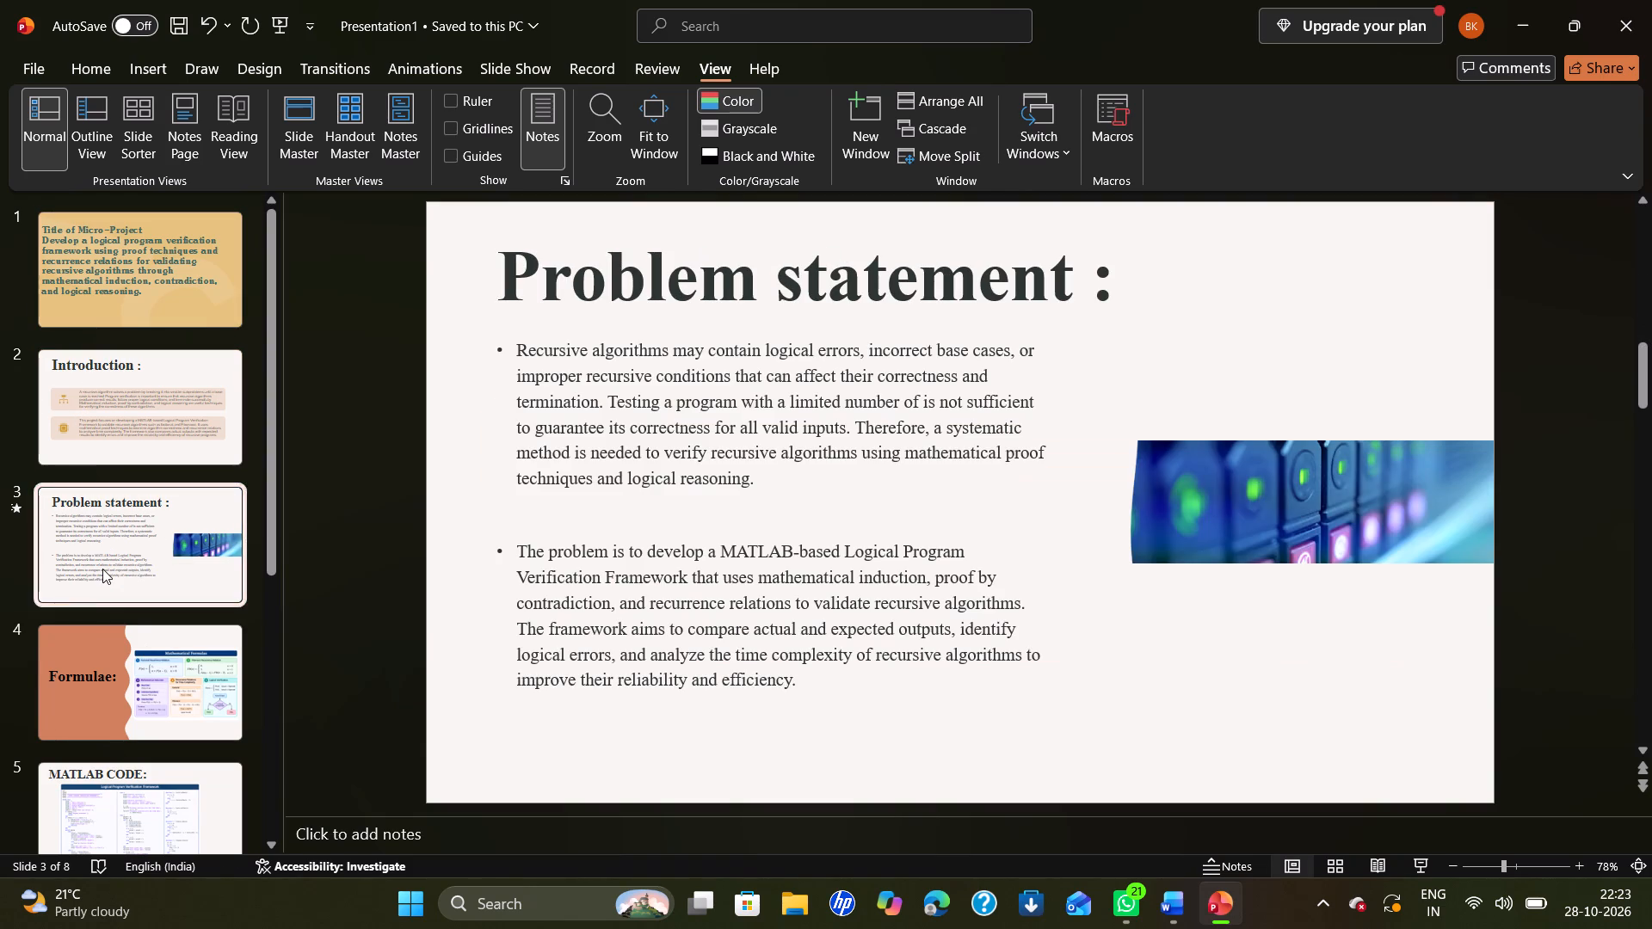
pyautogui.click(140, 697)
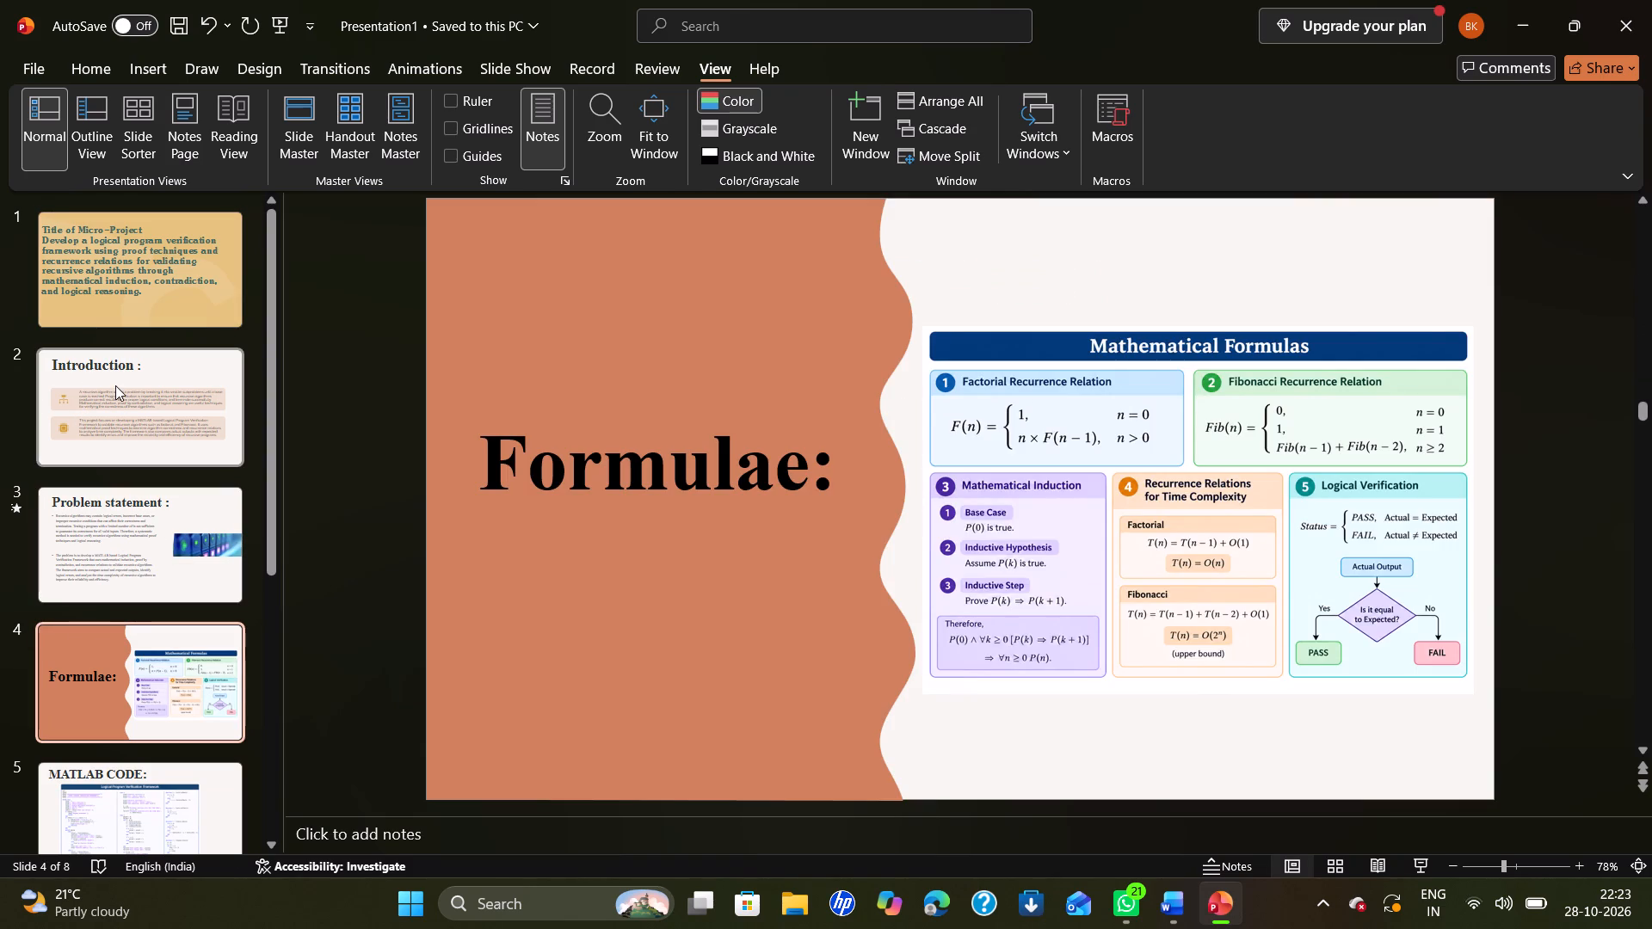
pyautogui.click(124, 259)
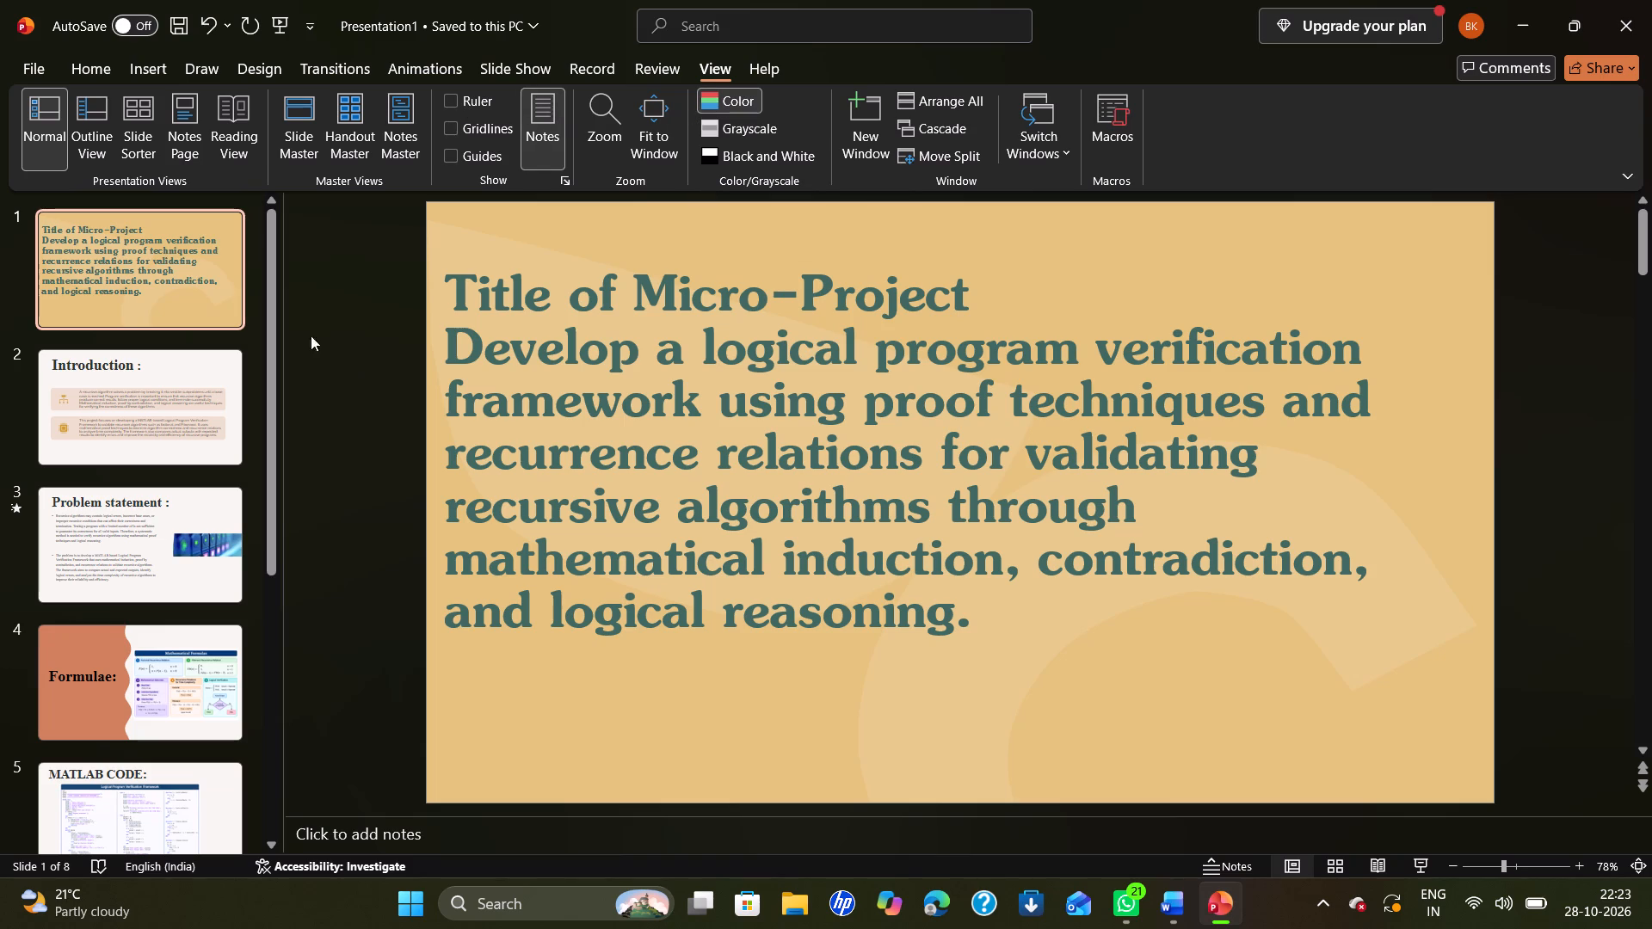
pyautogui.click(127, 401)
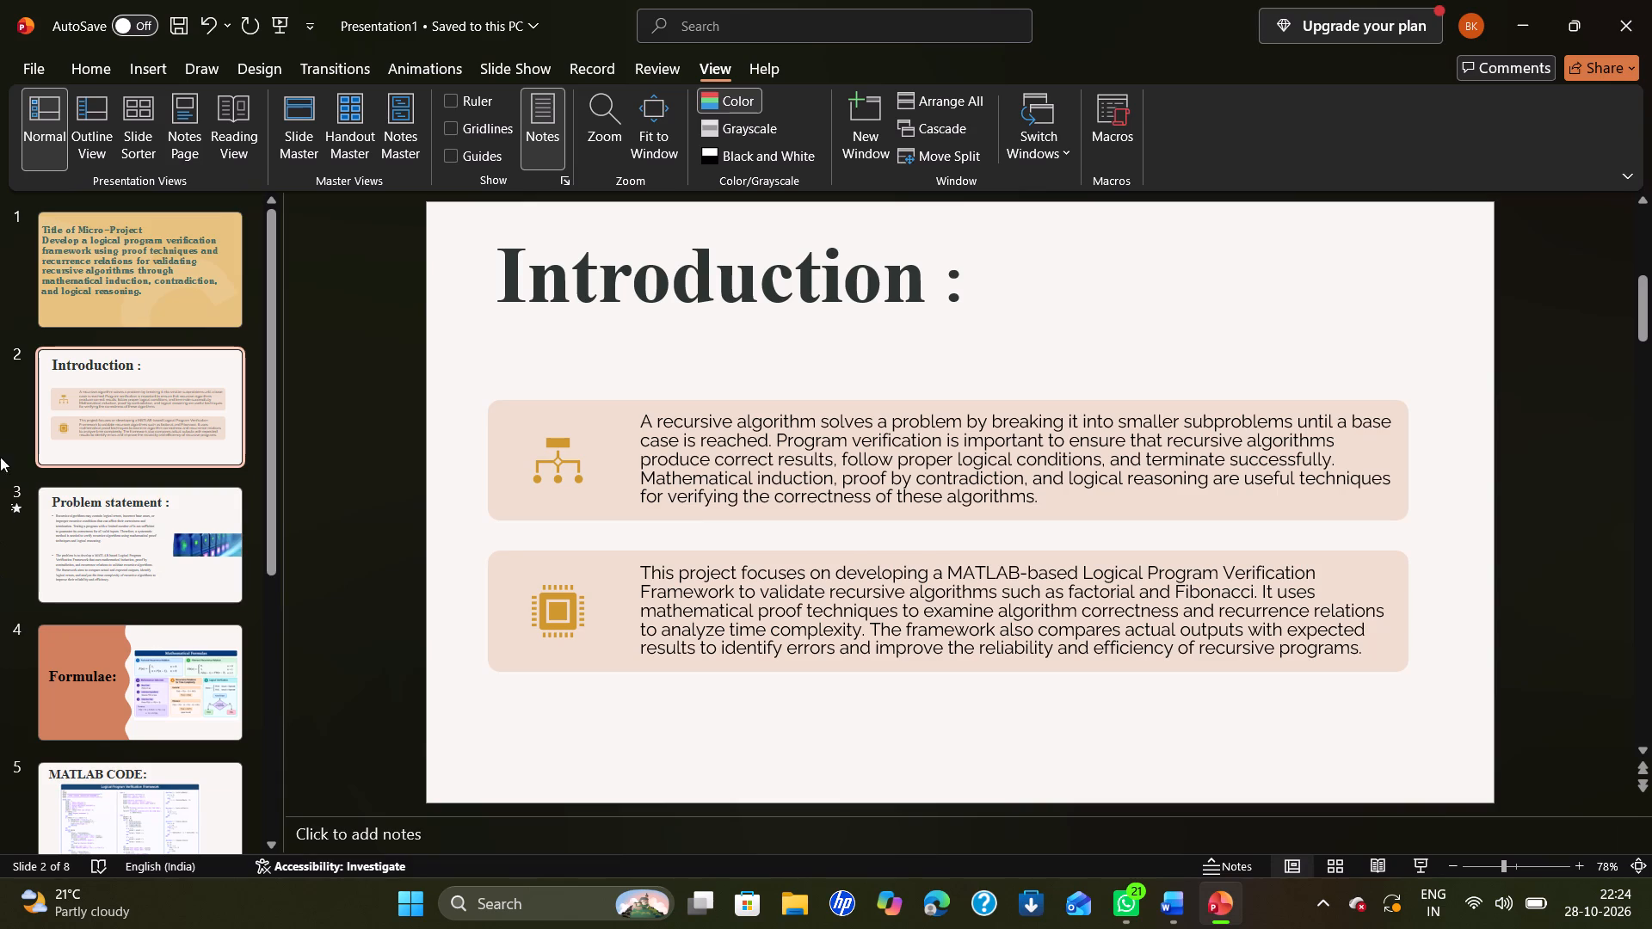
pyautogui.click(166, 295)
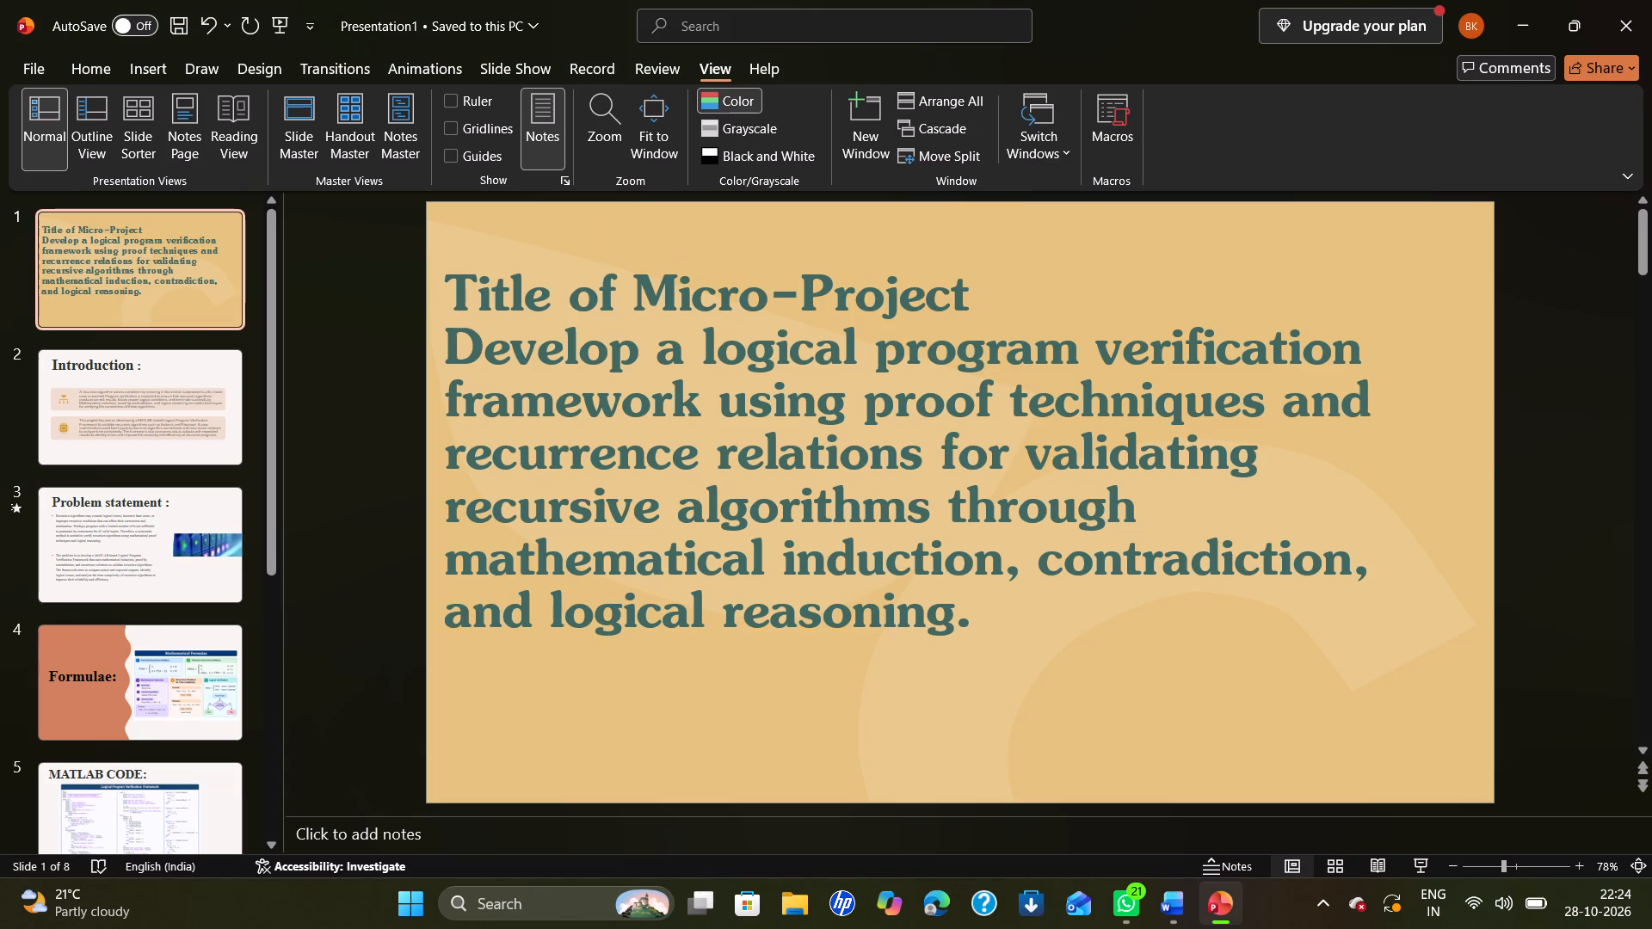
# Set the font size of the "Title of Micro-Project" heading line on slide 1 to 80.
pyautogui.moveTo(981, 291); pyautogui.dragTo(688, 280)
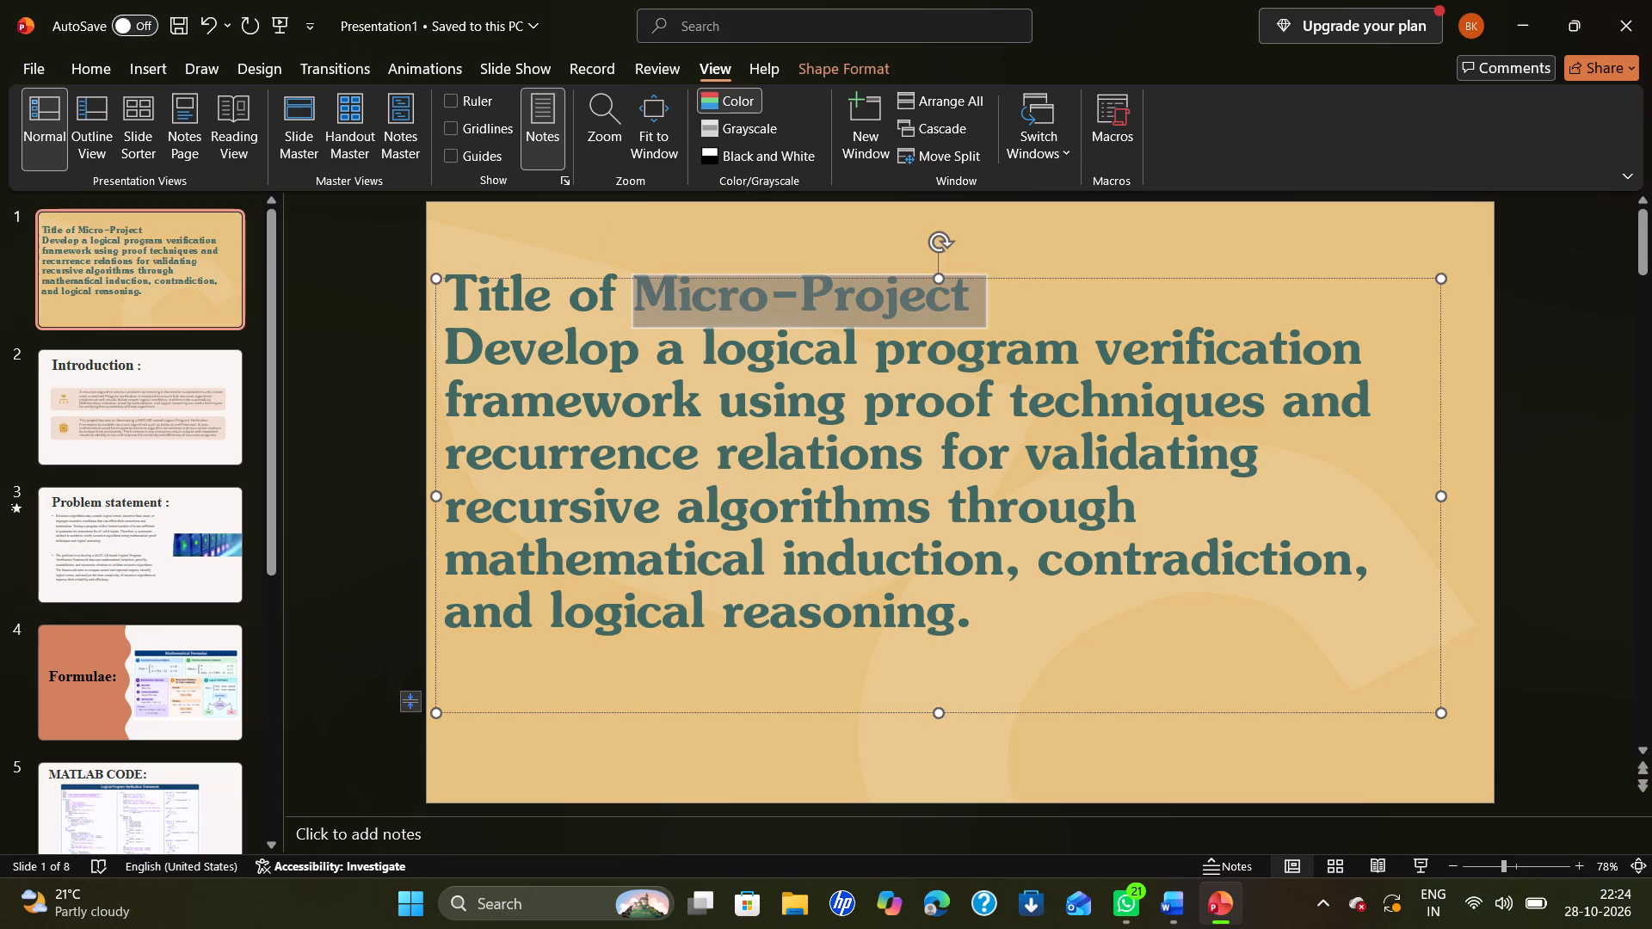
pyautogui.moveTo(688, 280); pyautogui.dragTo(471, 272)
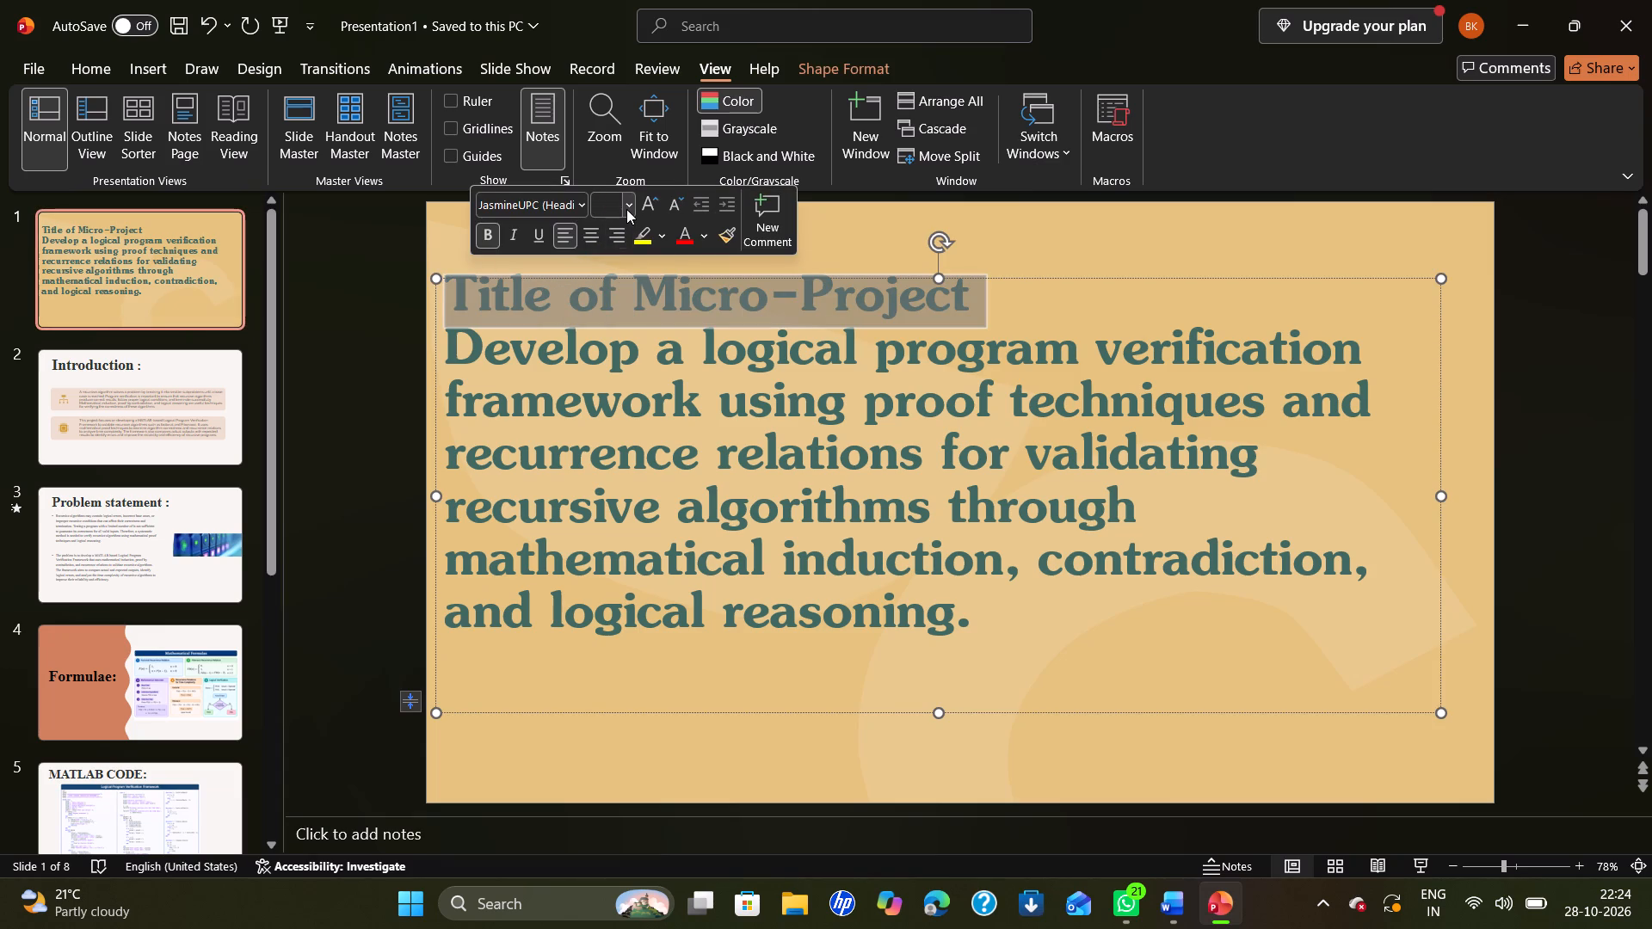
pyautogui.click(626, 209)
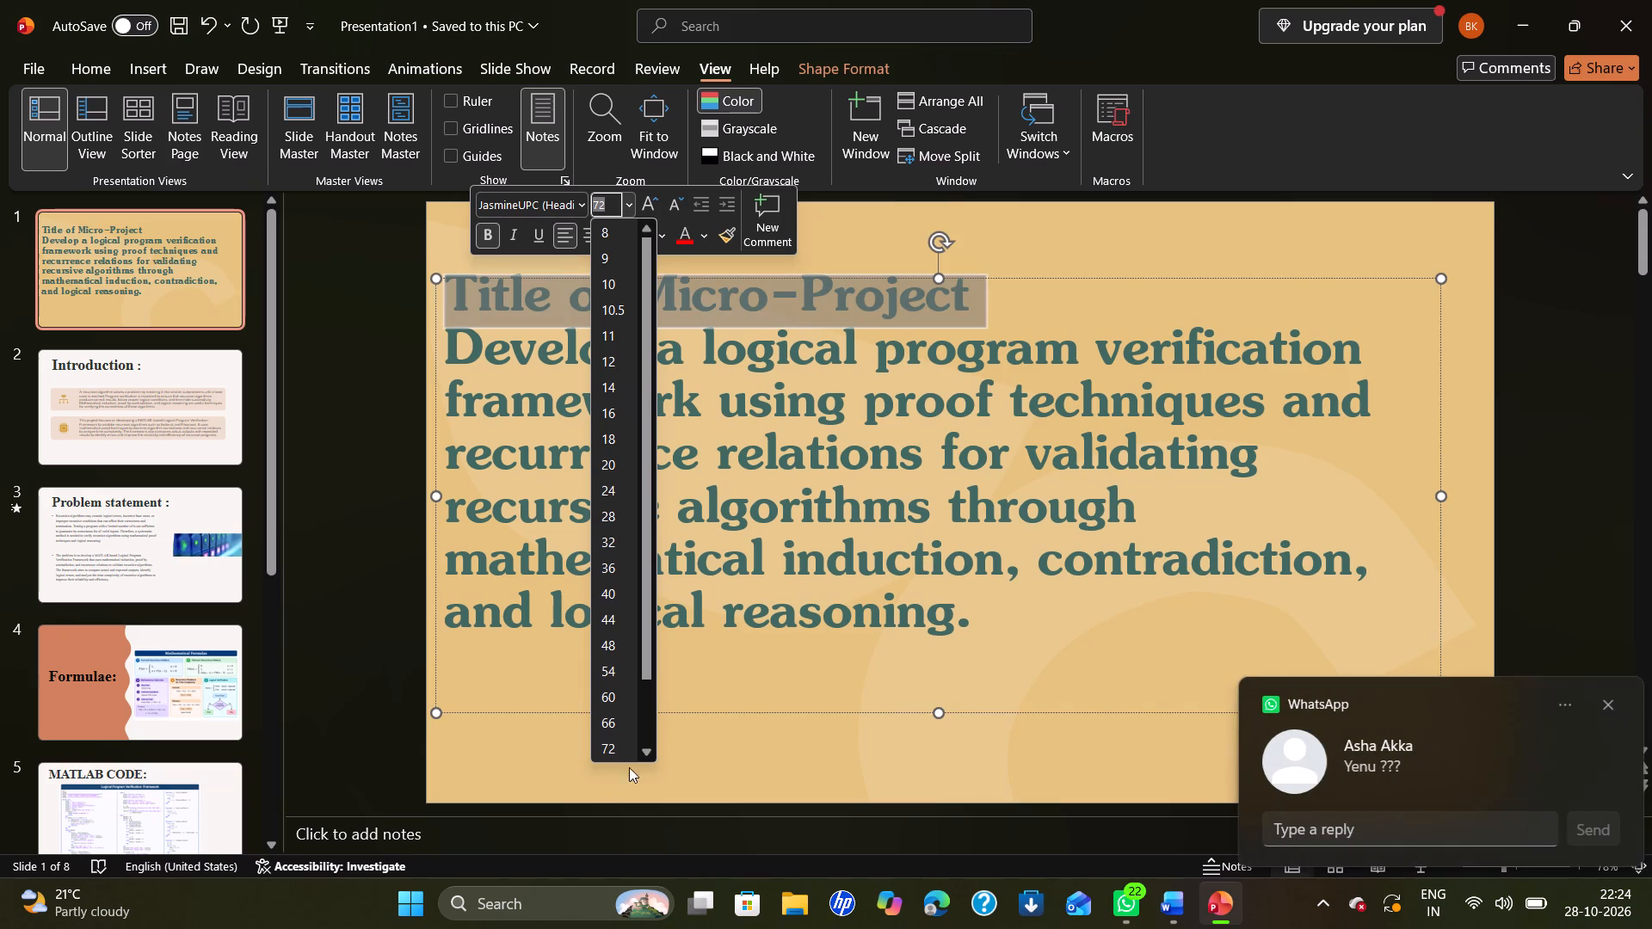
pyautogui.click(648, 754)
pyautogui.click(613, 753)
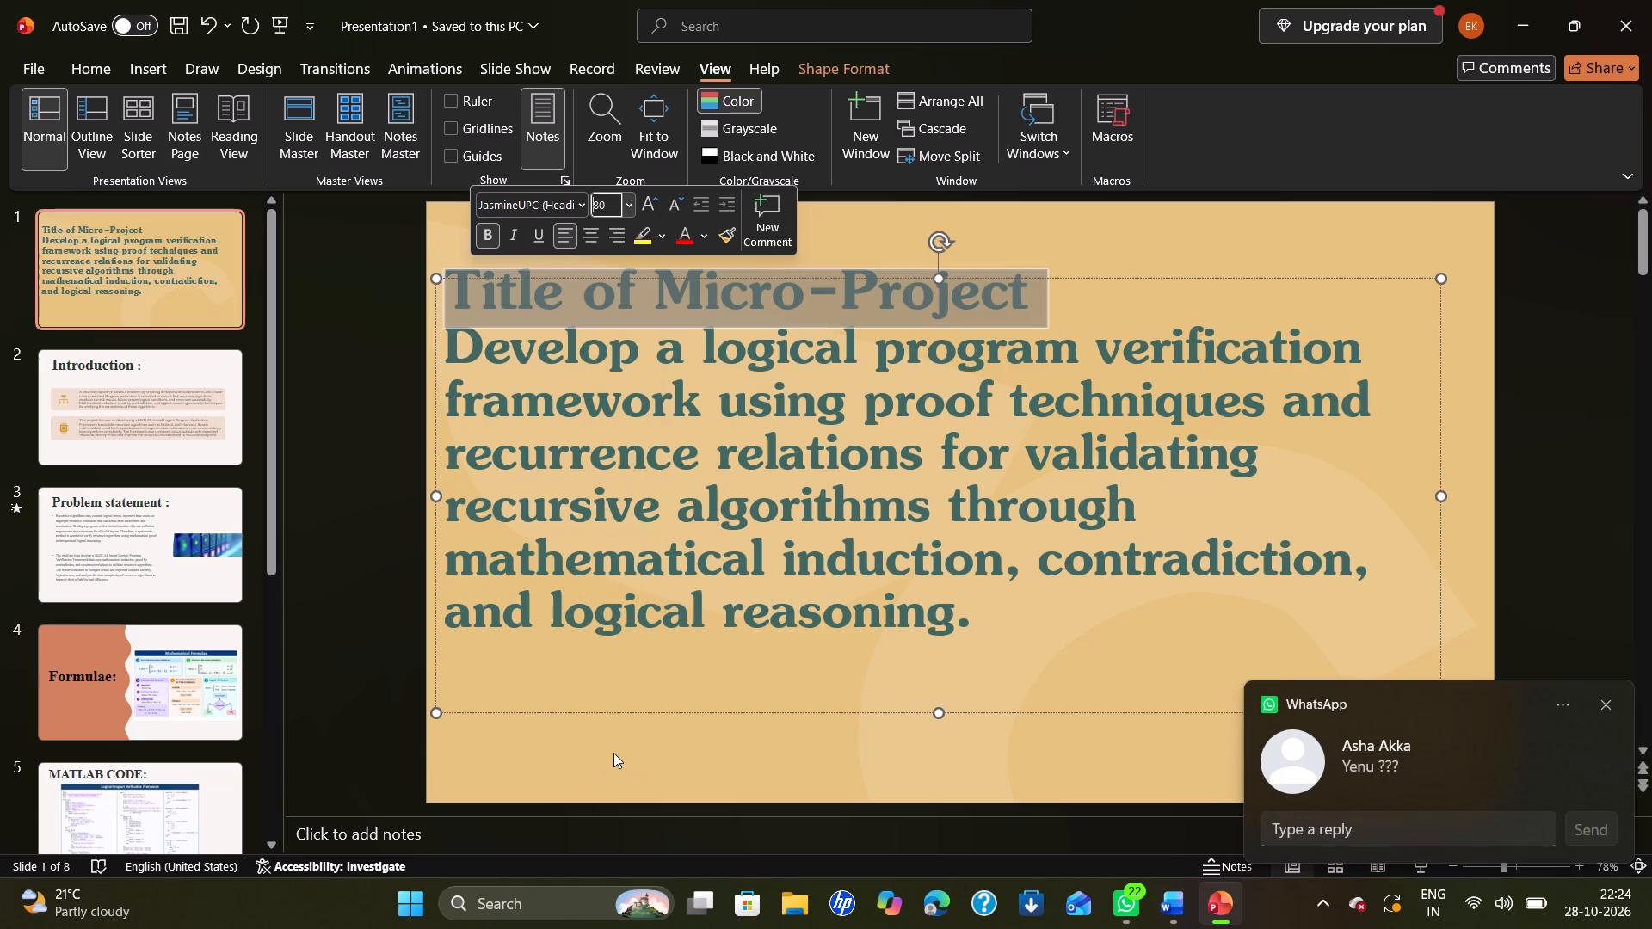
pyautogui.click(255, 553)
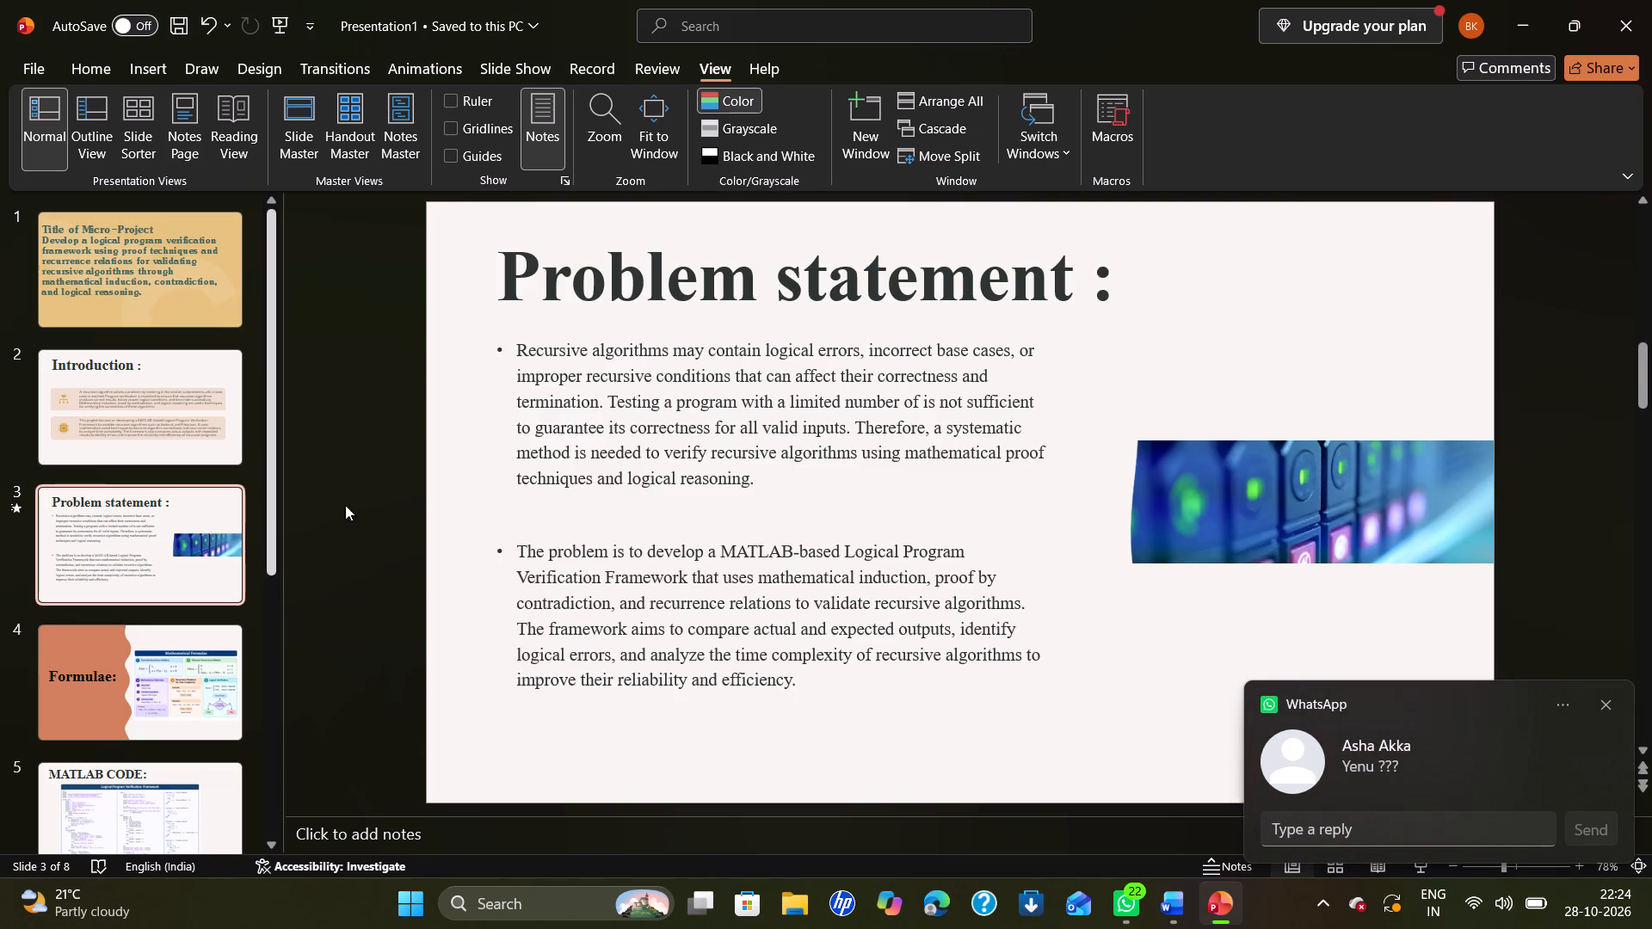
# Return to slide 1 and select the whole "Title of Micro-Project" heading line for formatting.
pyautogui.click(158, 283)
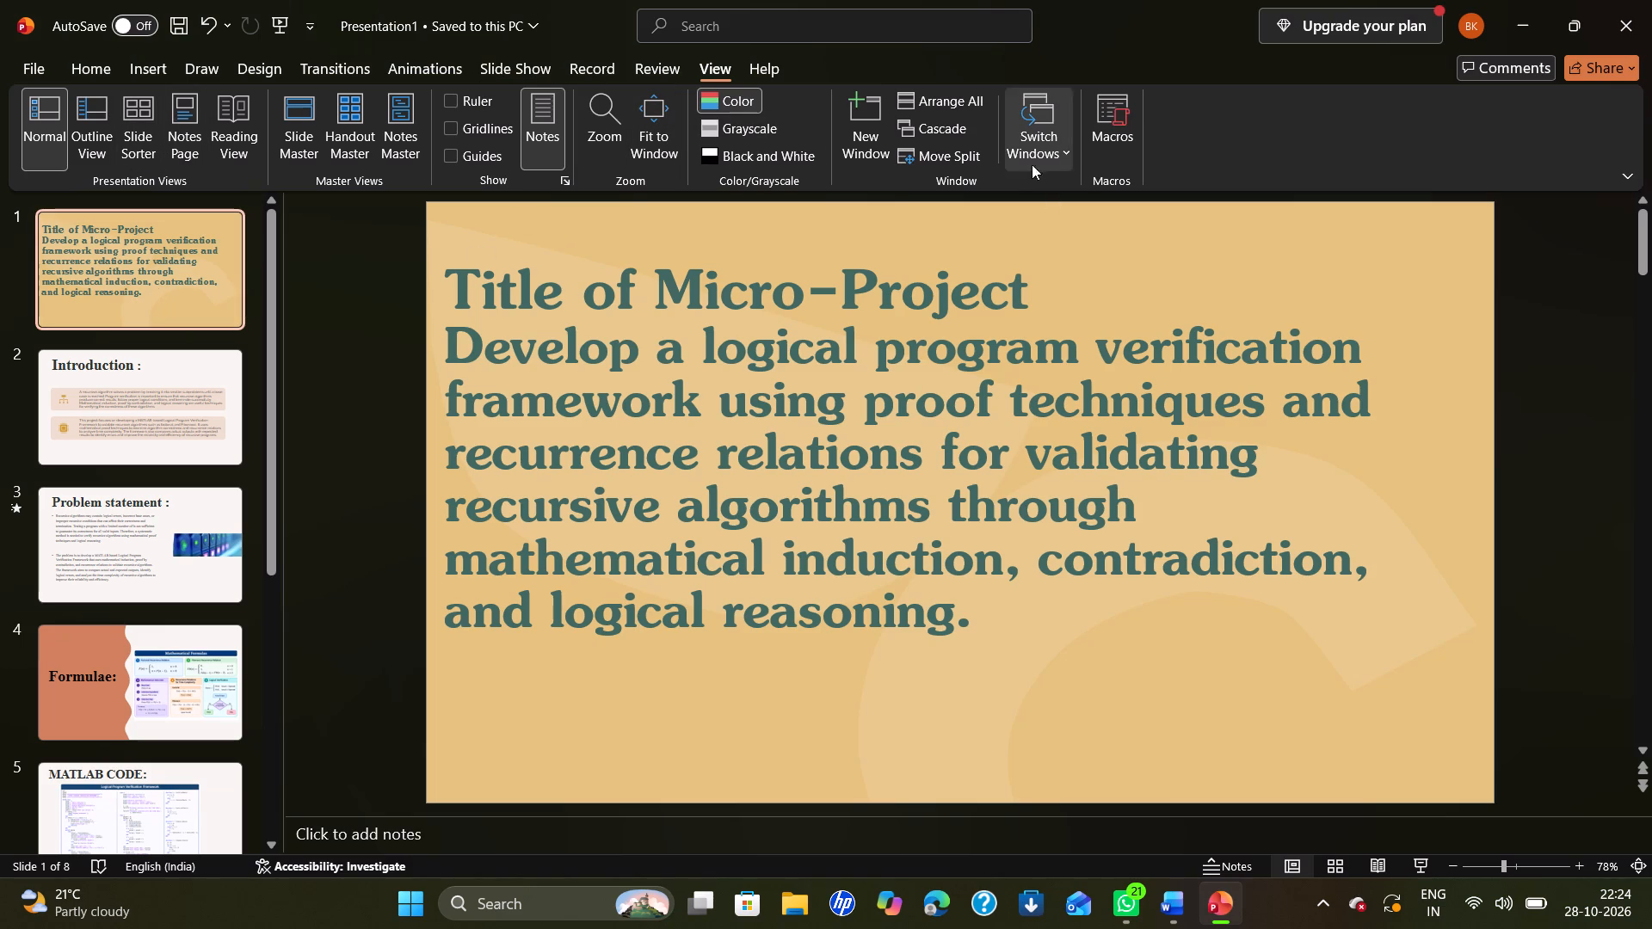
pyautogui.doubleClick(710, 107)
pyautogui.moveTo(1044, 300); pyautogui.dragTo(806, 309)
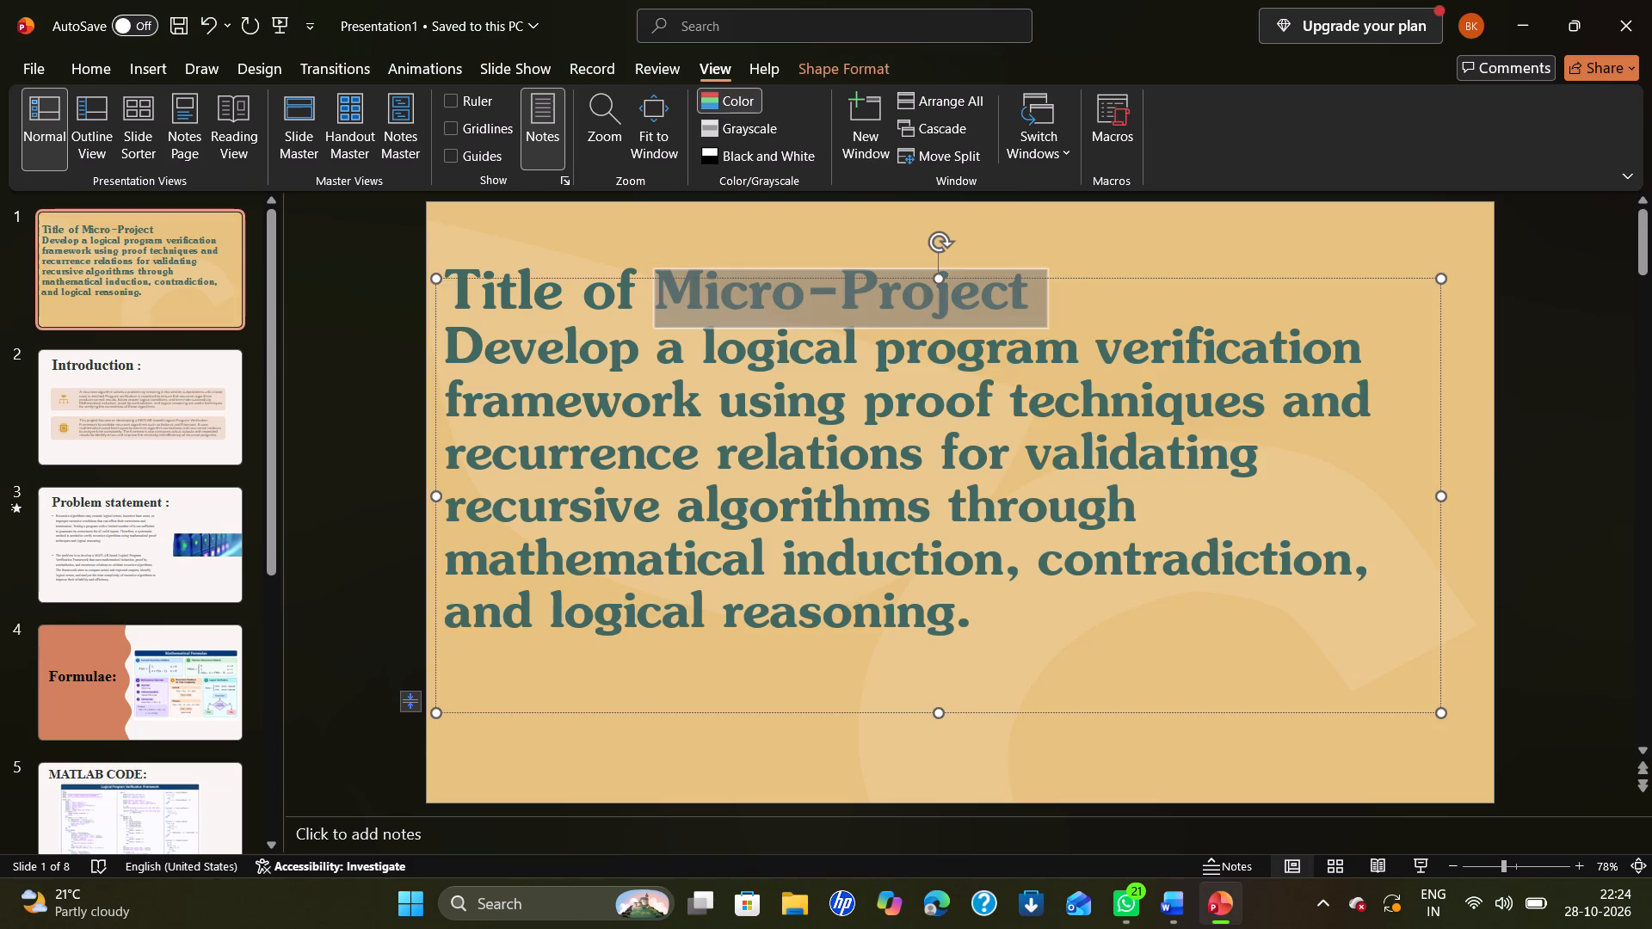
pyautogui.moveTo(806, 309); pyautogui.dragTo(476, 303)
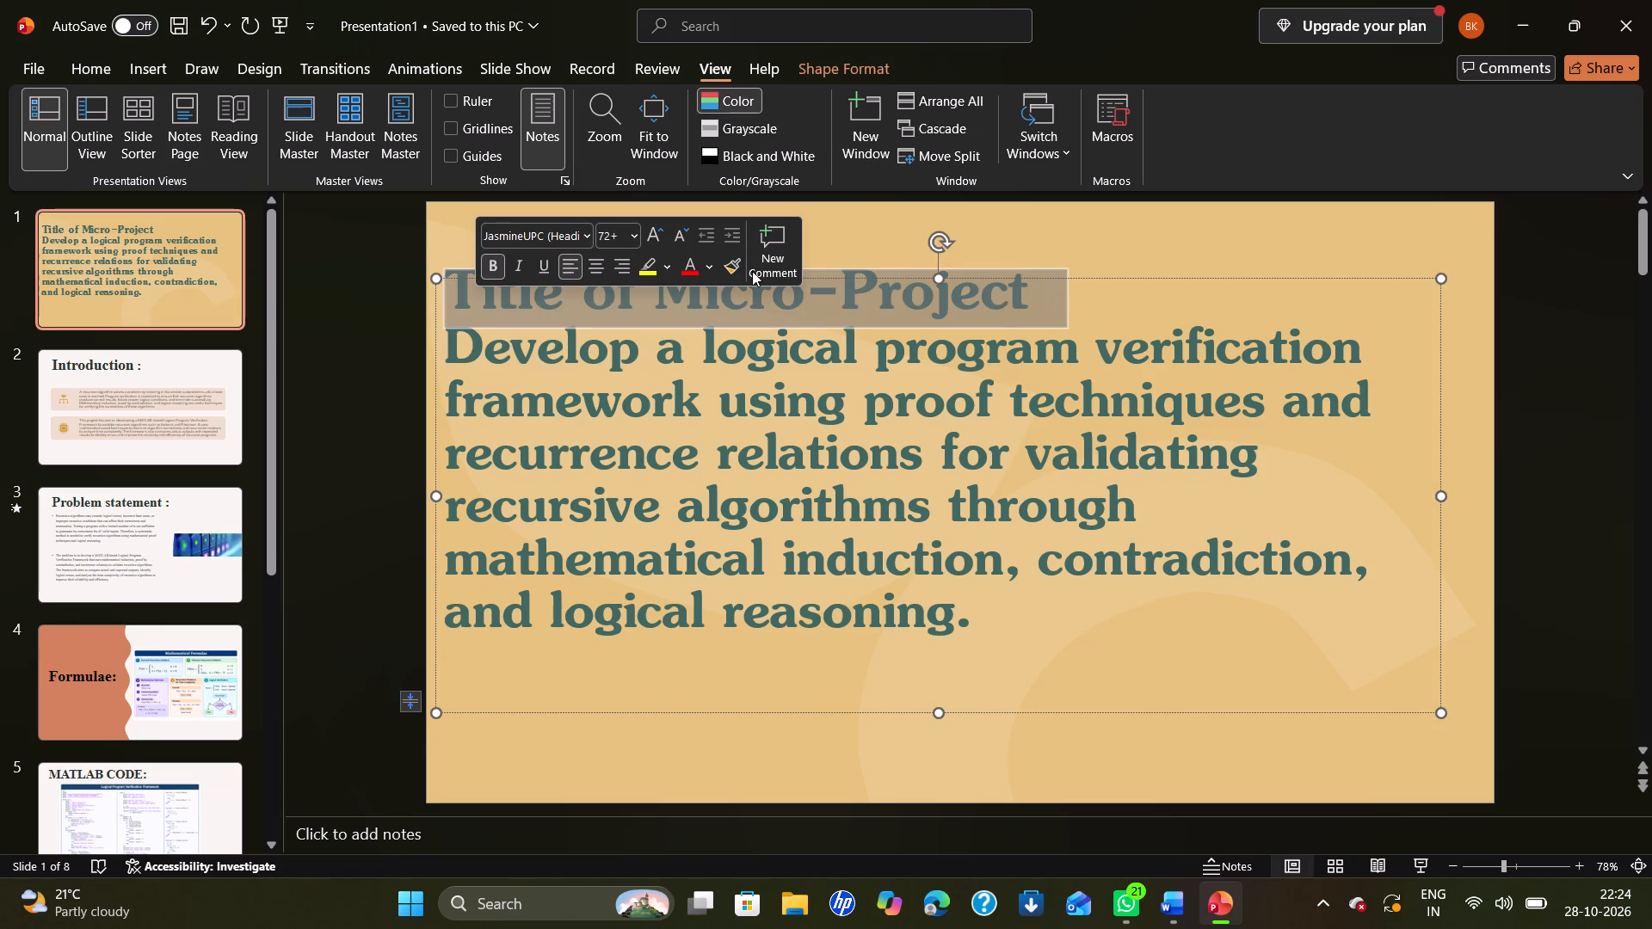
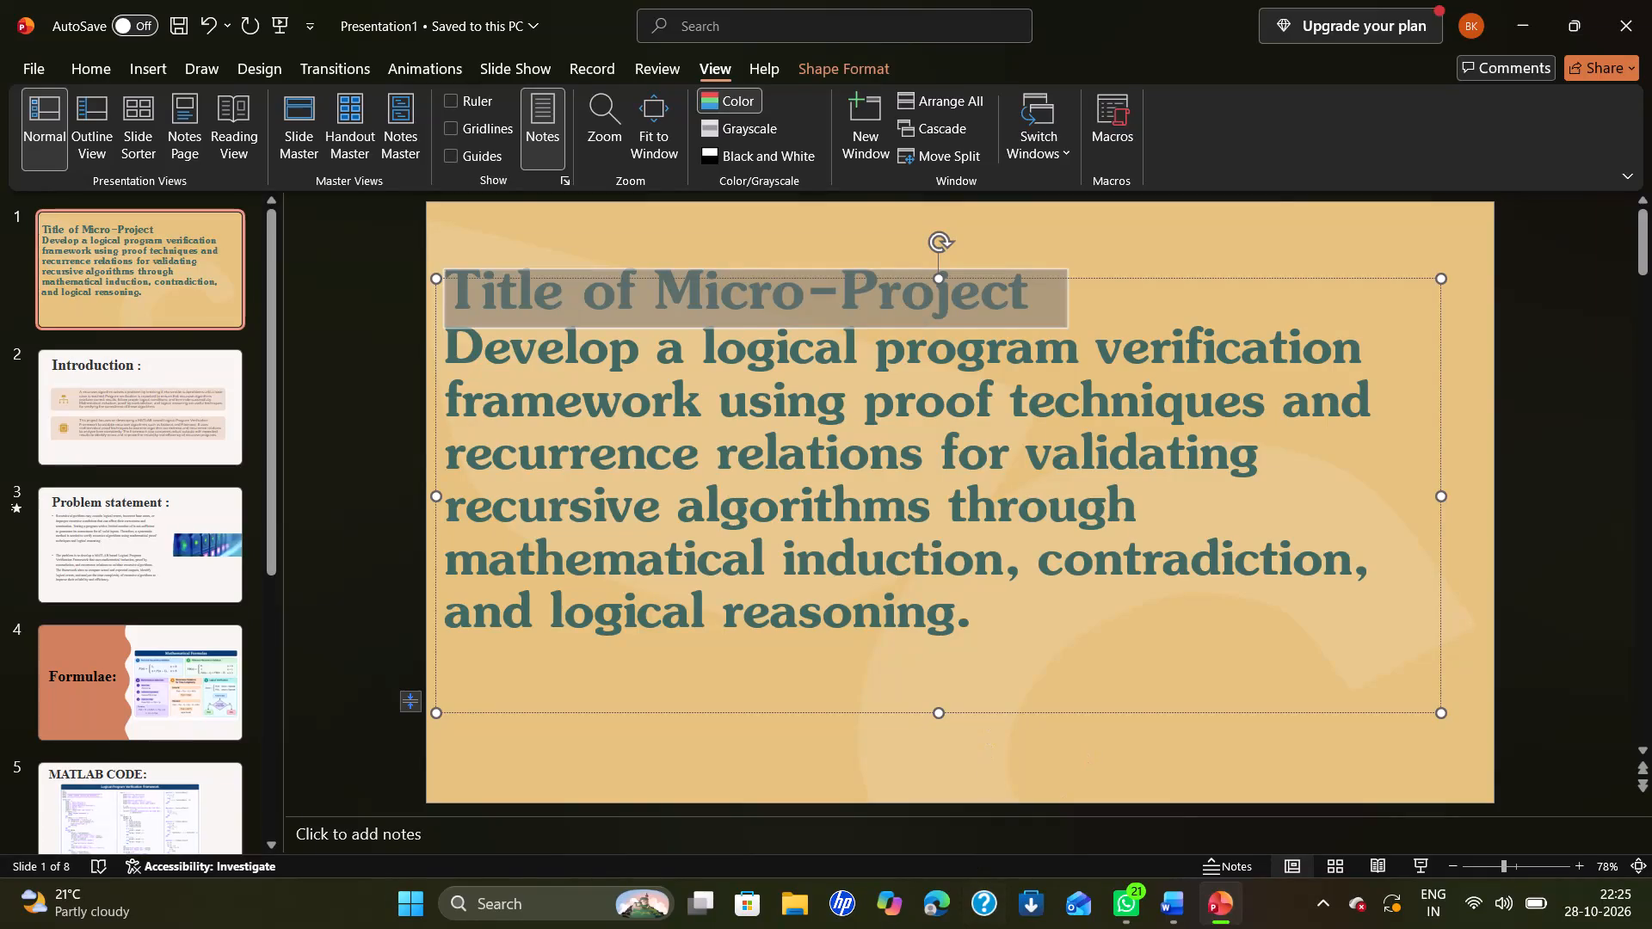
# Delete the entire heading and project title text from the title box on slide 1.
pyautogui.moveTo(996, 641); pyautogui.dragTo(546, 268)
pyautogui.press('BackSpace')
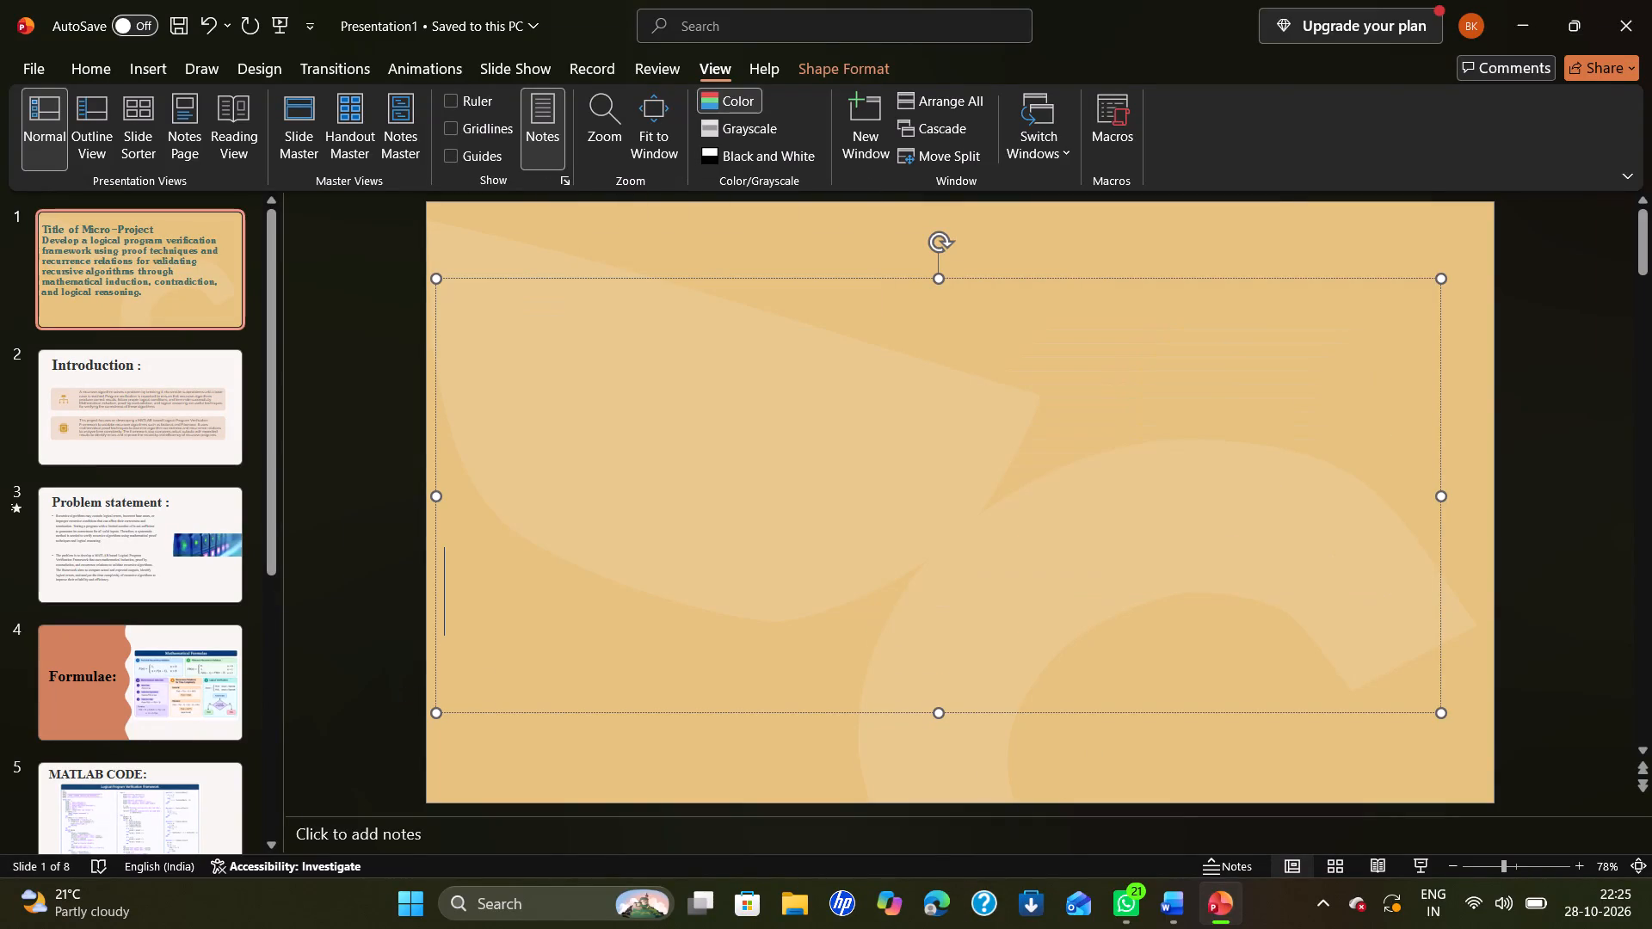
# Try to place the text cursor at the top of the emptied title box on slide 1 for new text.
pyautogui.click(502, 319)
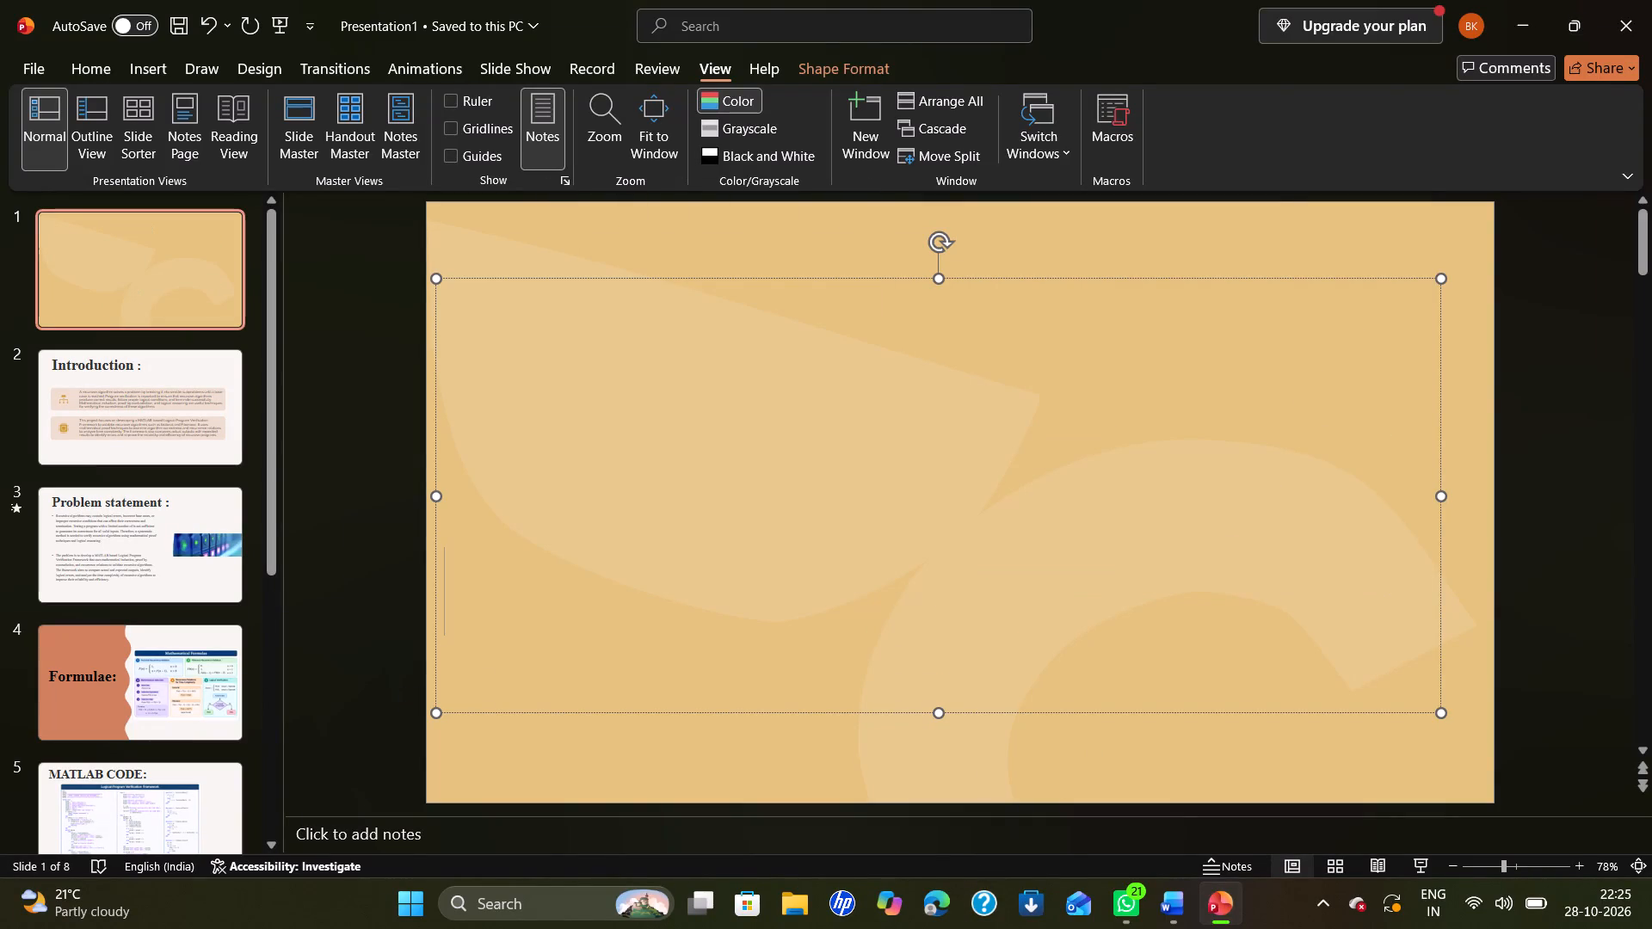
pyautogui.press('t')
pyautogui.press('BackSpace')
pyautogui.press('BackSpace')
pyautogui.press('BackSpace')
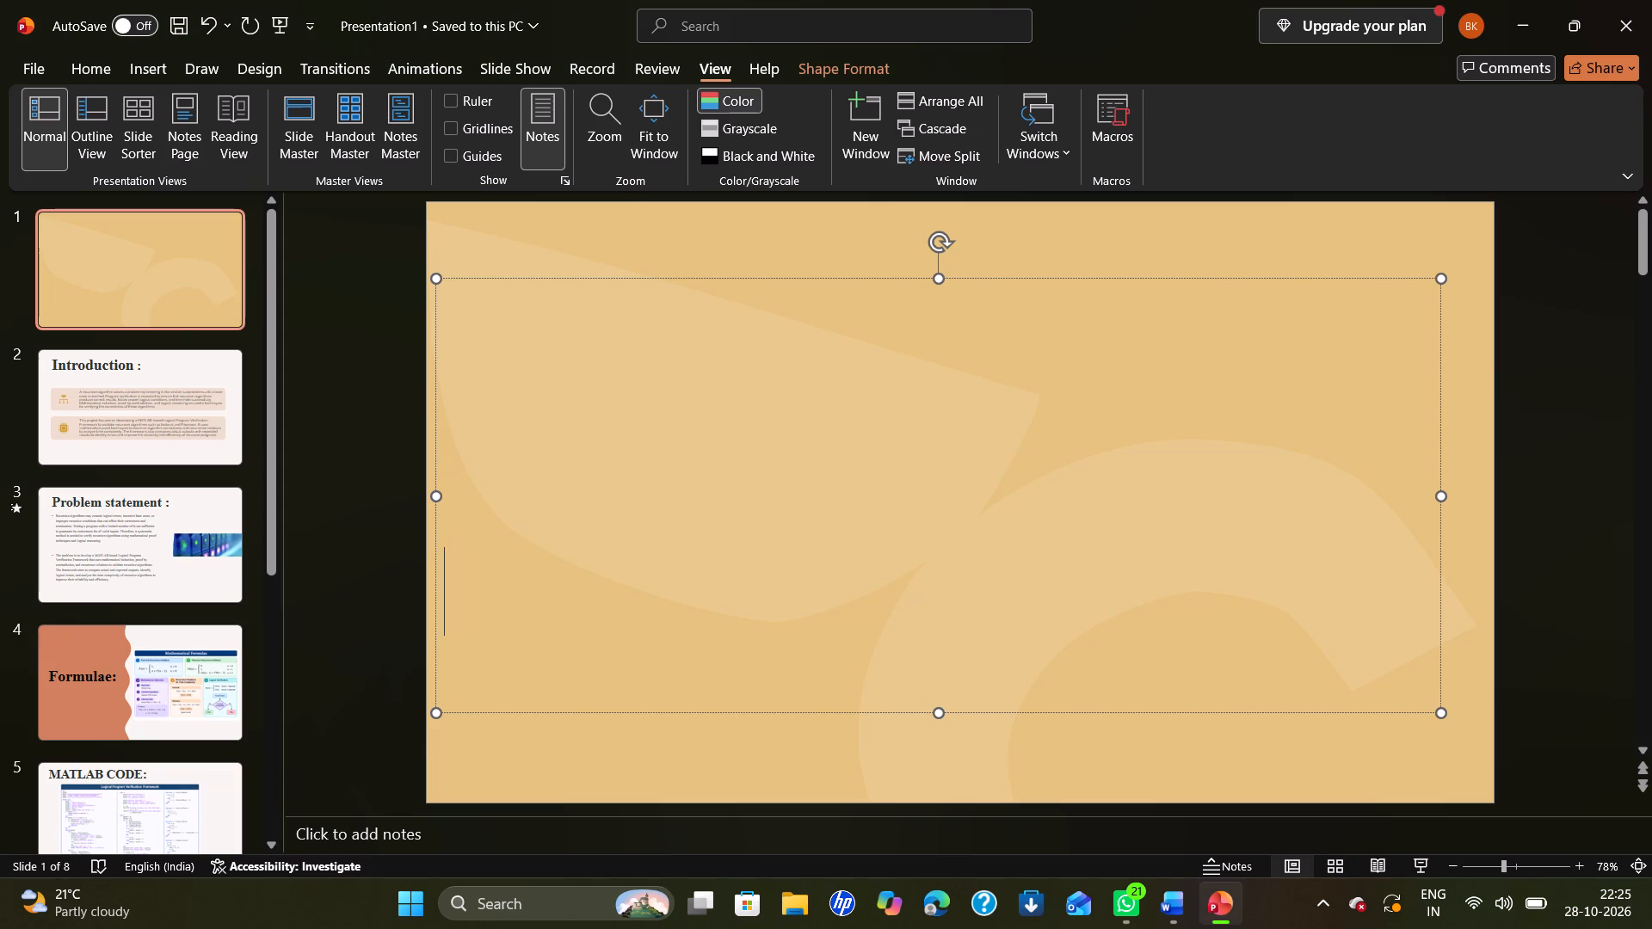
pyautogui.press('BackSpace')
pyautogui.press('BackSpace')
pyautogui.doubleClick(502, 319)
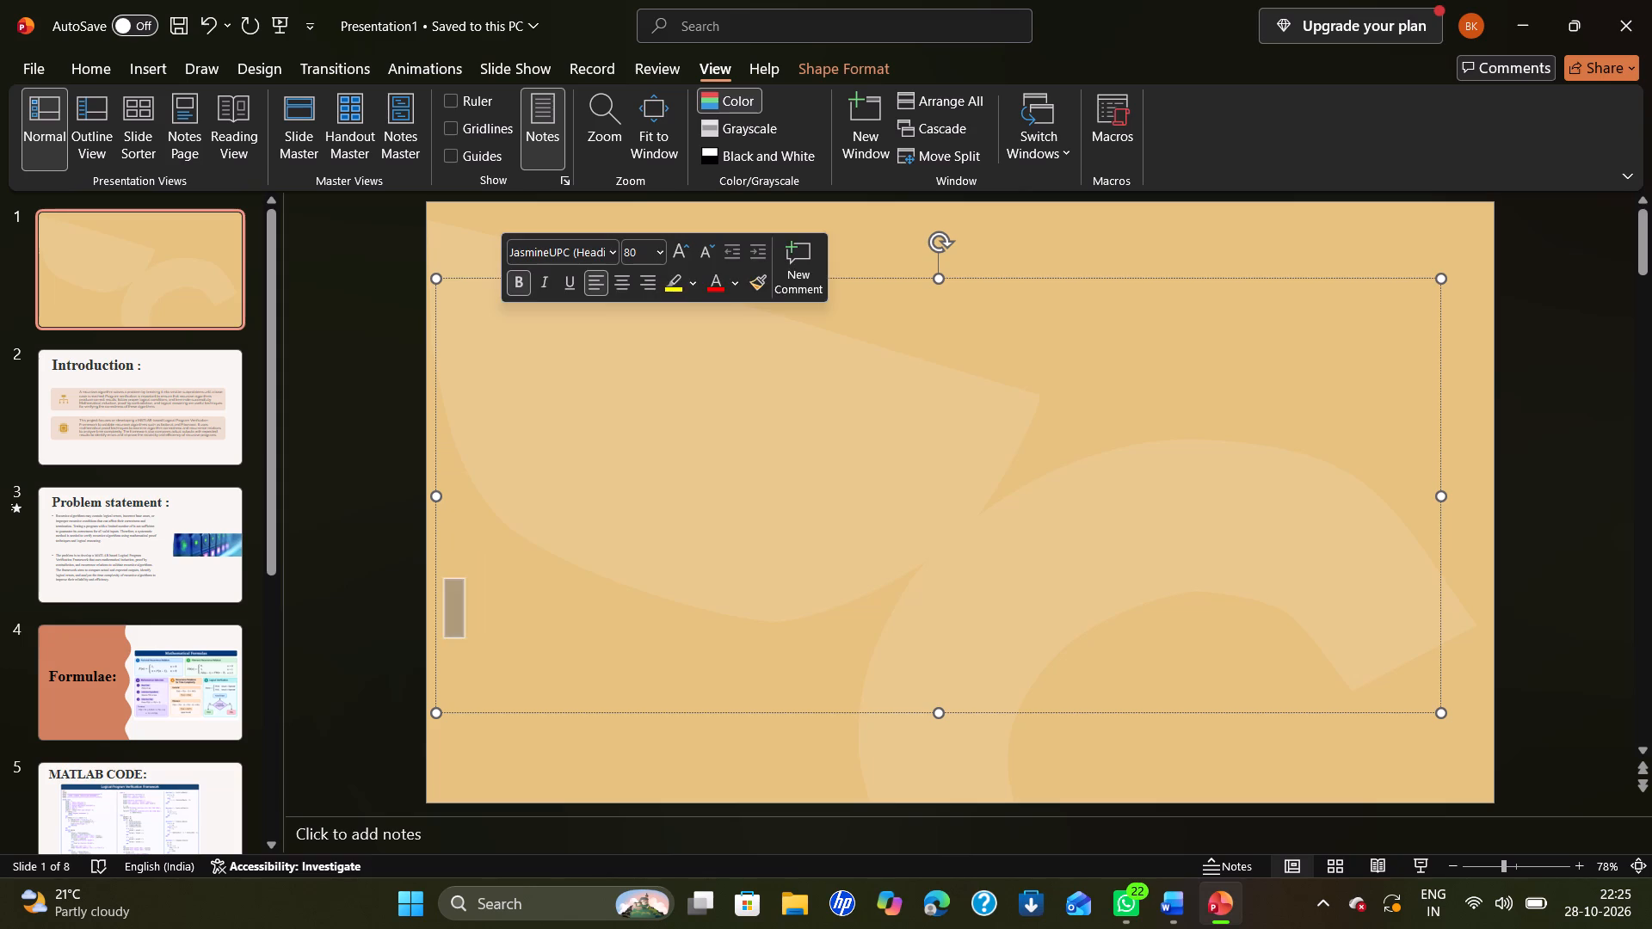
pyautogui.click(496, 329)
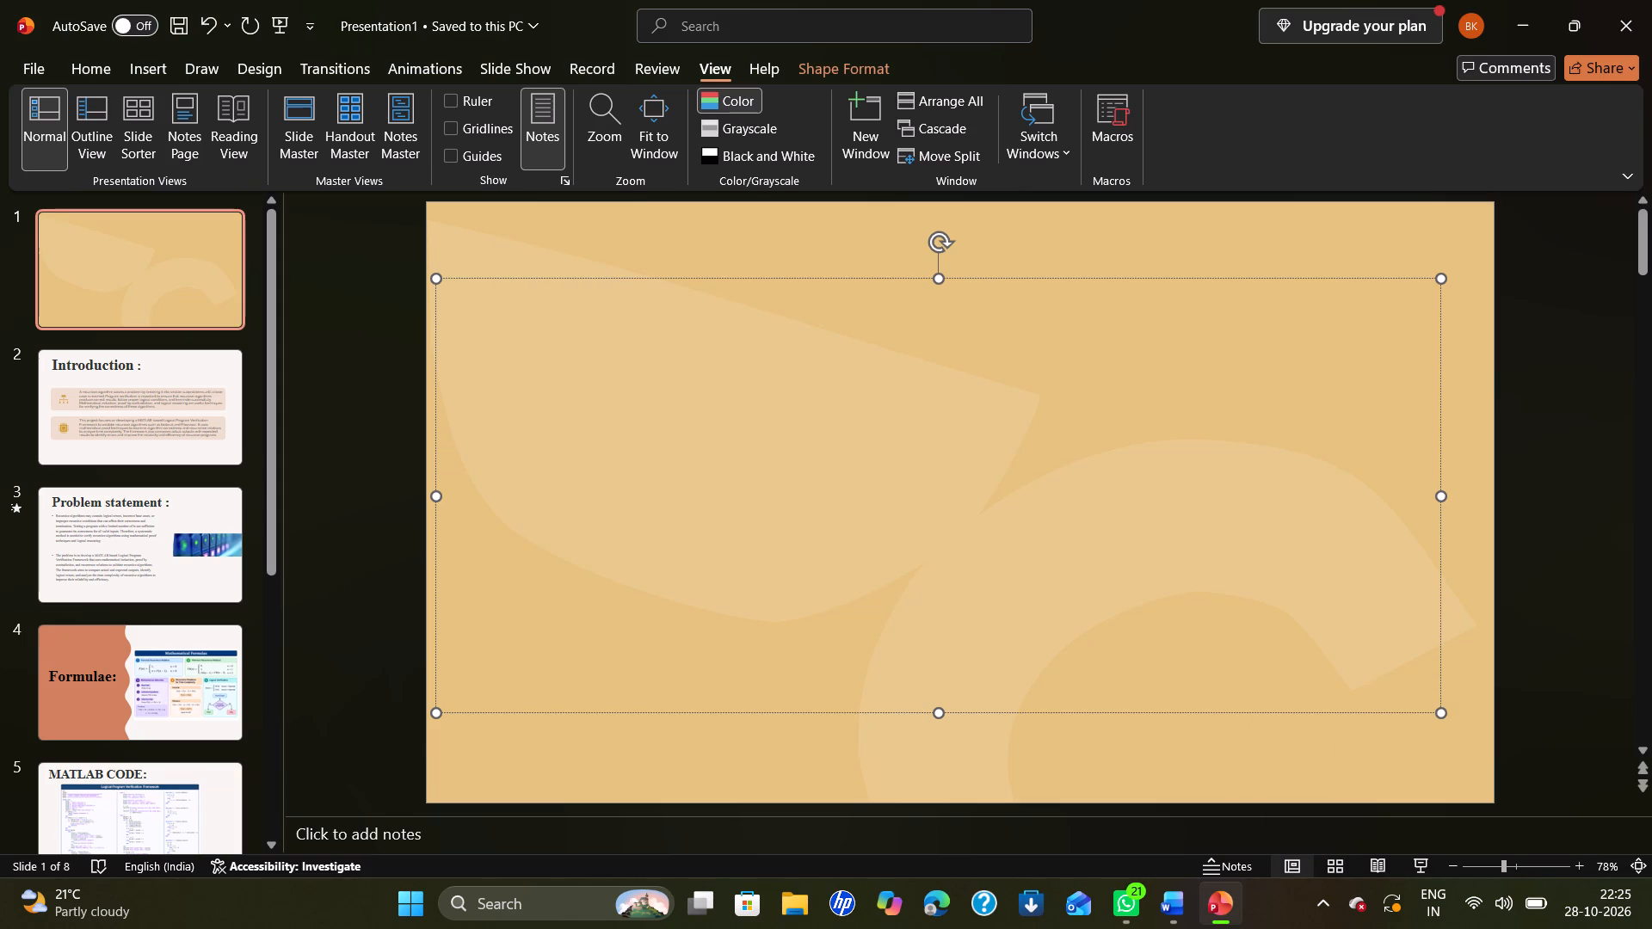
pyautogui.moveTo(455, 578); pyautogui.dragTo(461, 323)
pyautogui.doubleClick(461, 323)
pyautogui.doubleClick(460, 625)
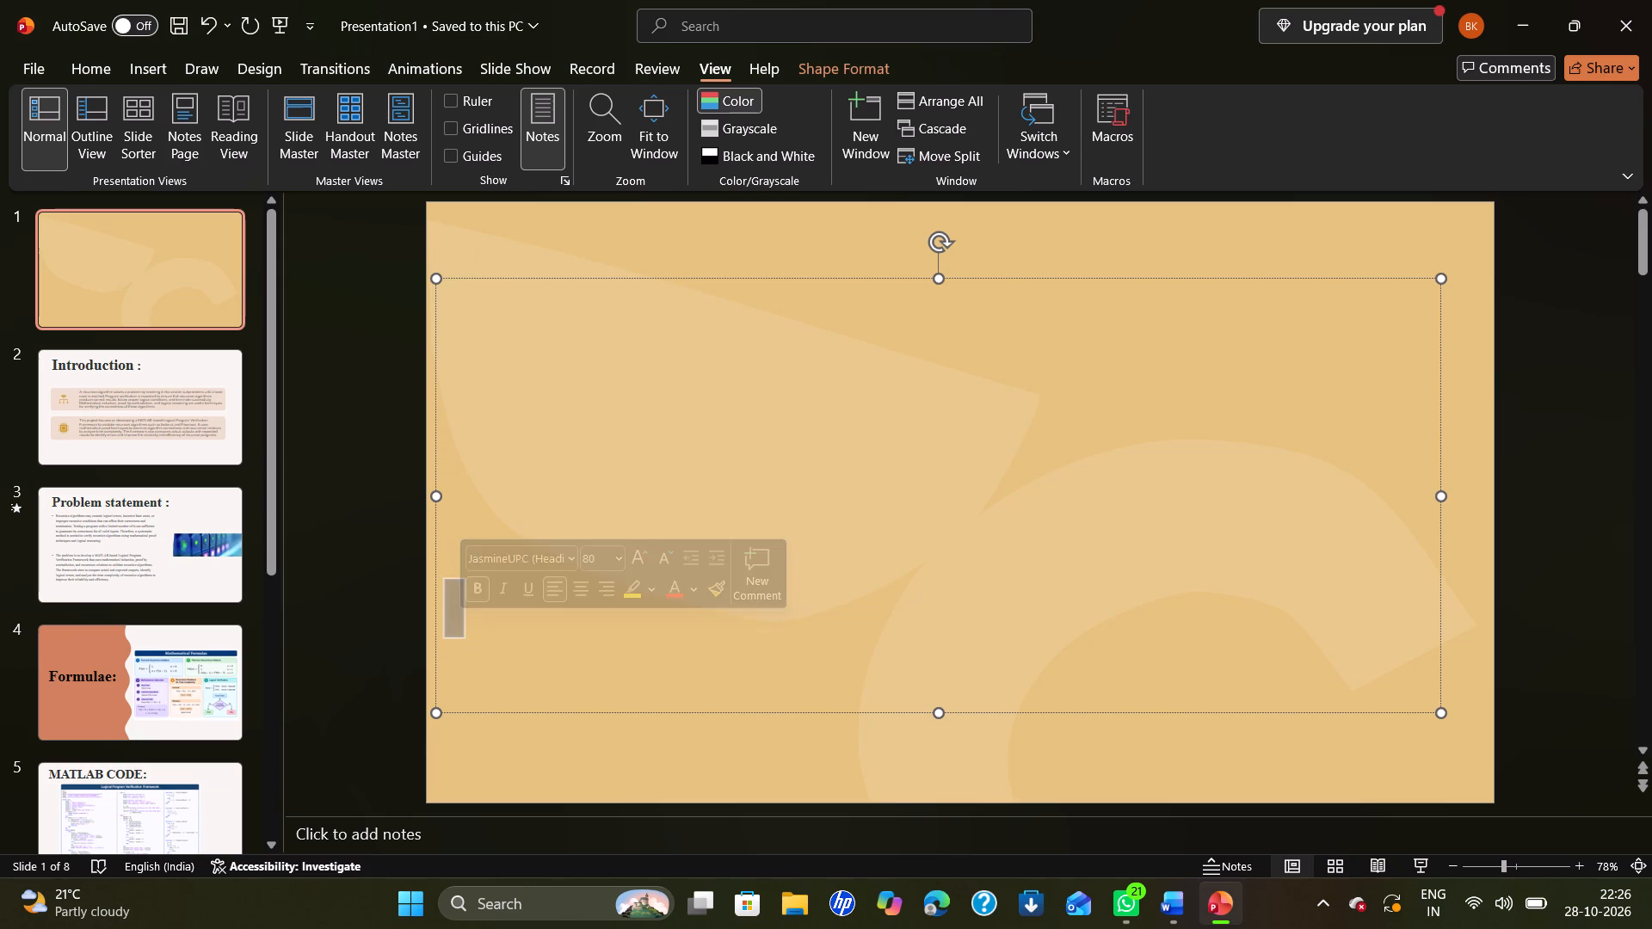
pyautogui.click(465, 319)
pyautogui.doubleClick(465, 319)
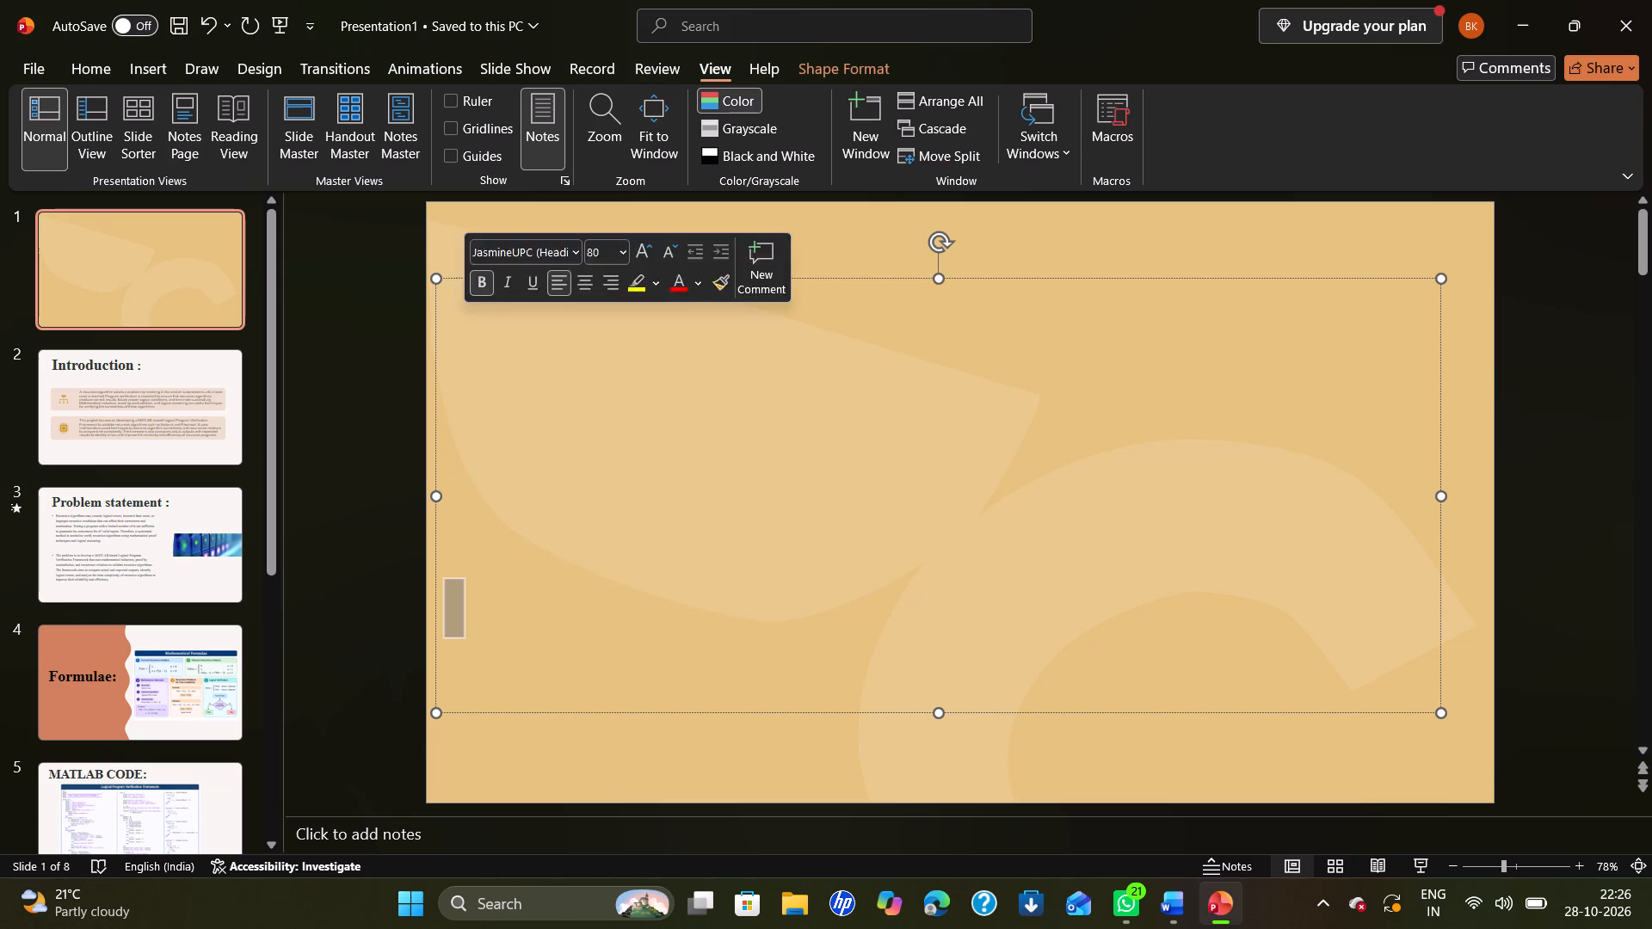
# Start retyping the heading in the emptied title box on slide 1 with a capital "T".
pyautogui.press('t')
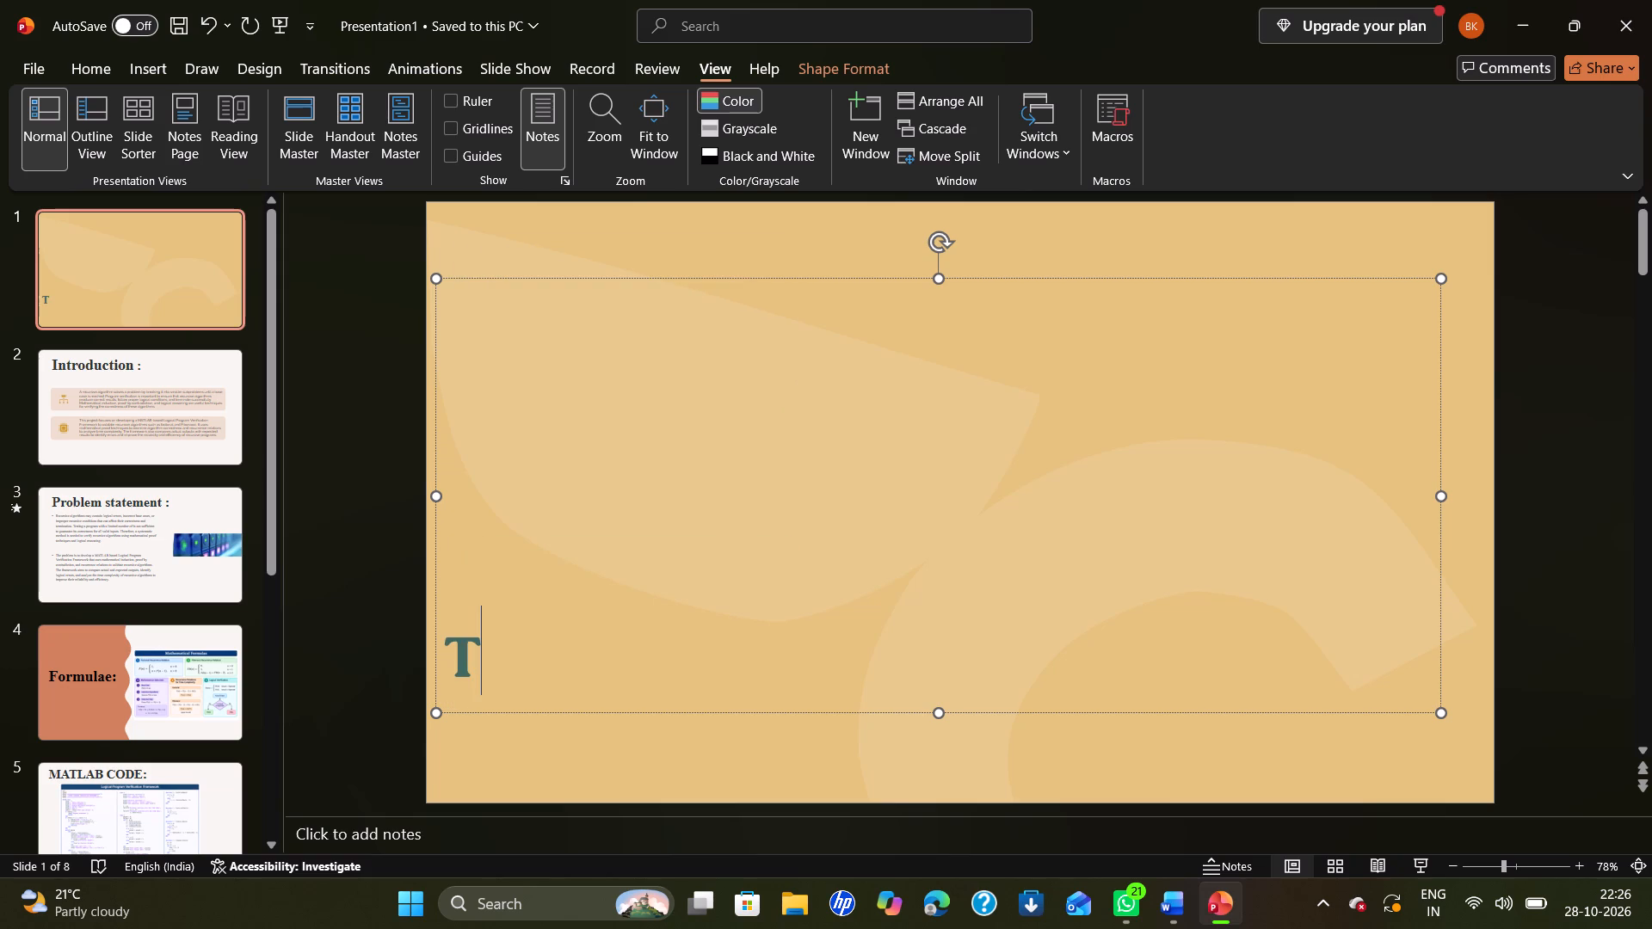
pyautogui.press('i')
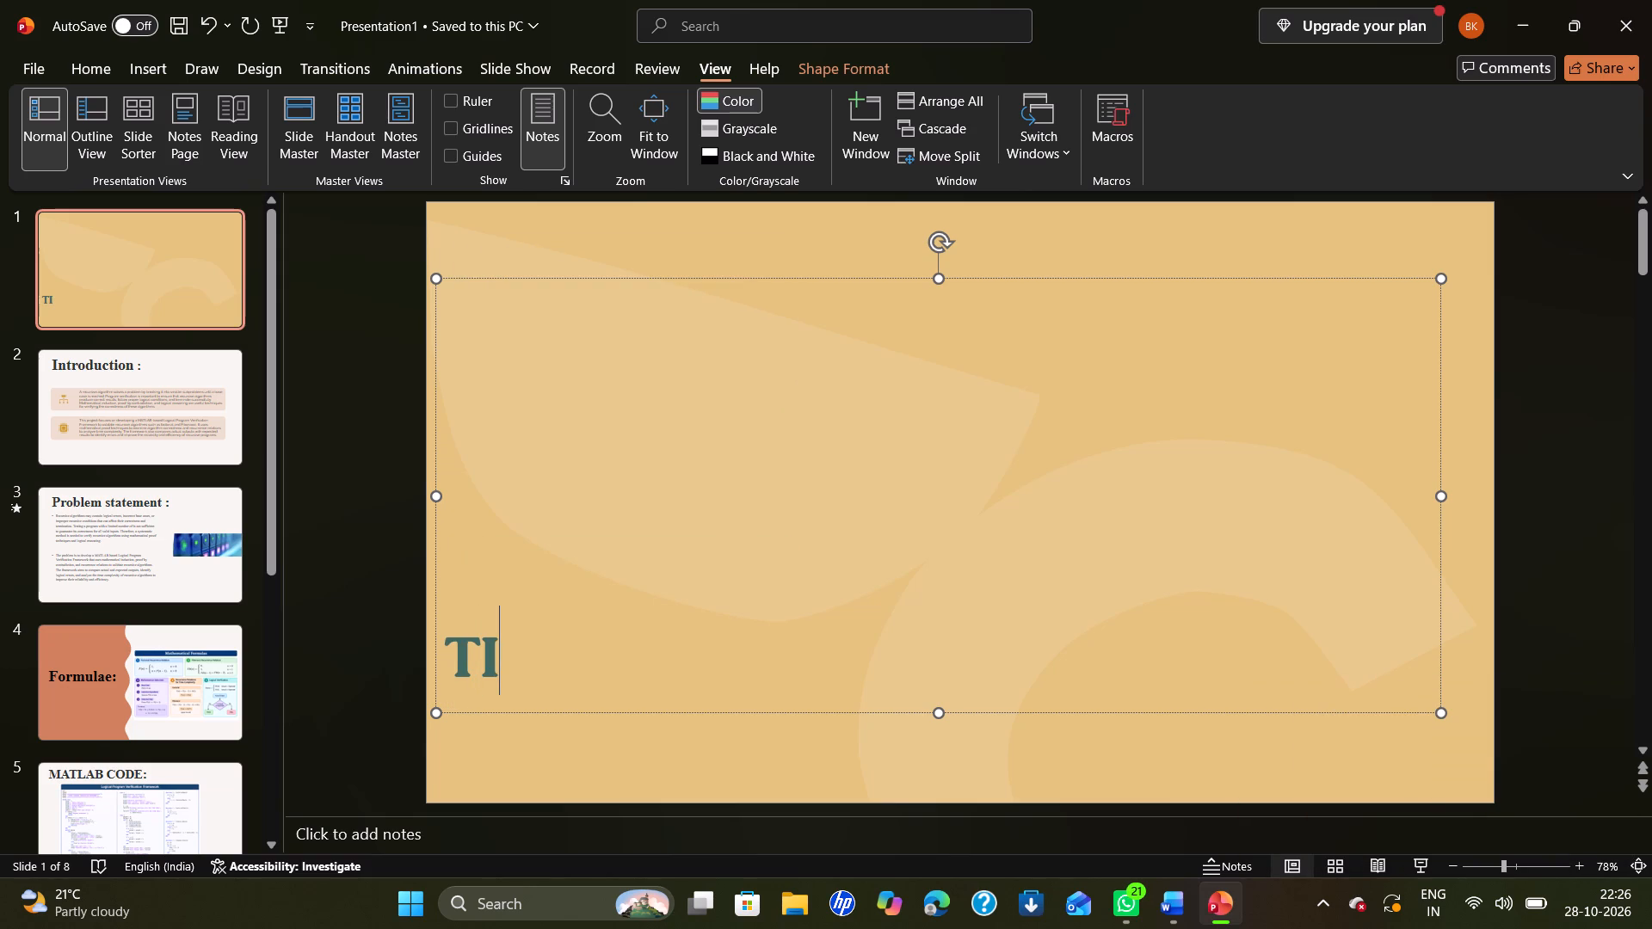
pyautogui.press('BackSpace')
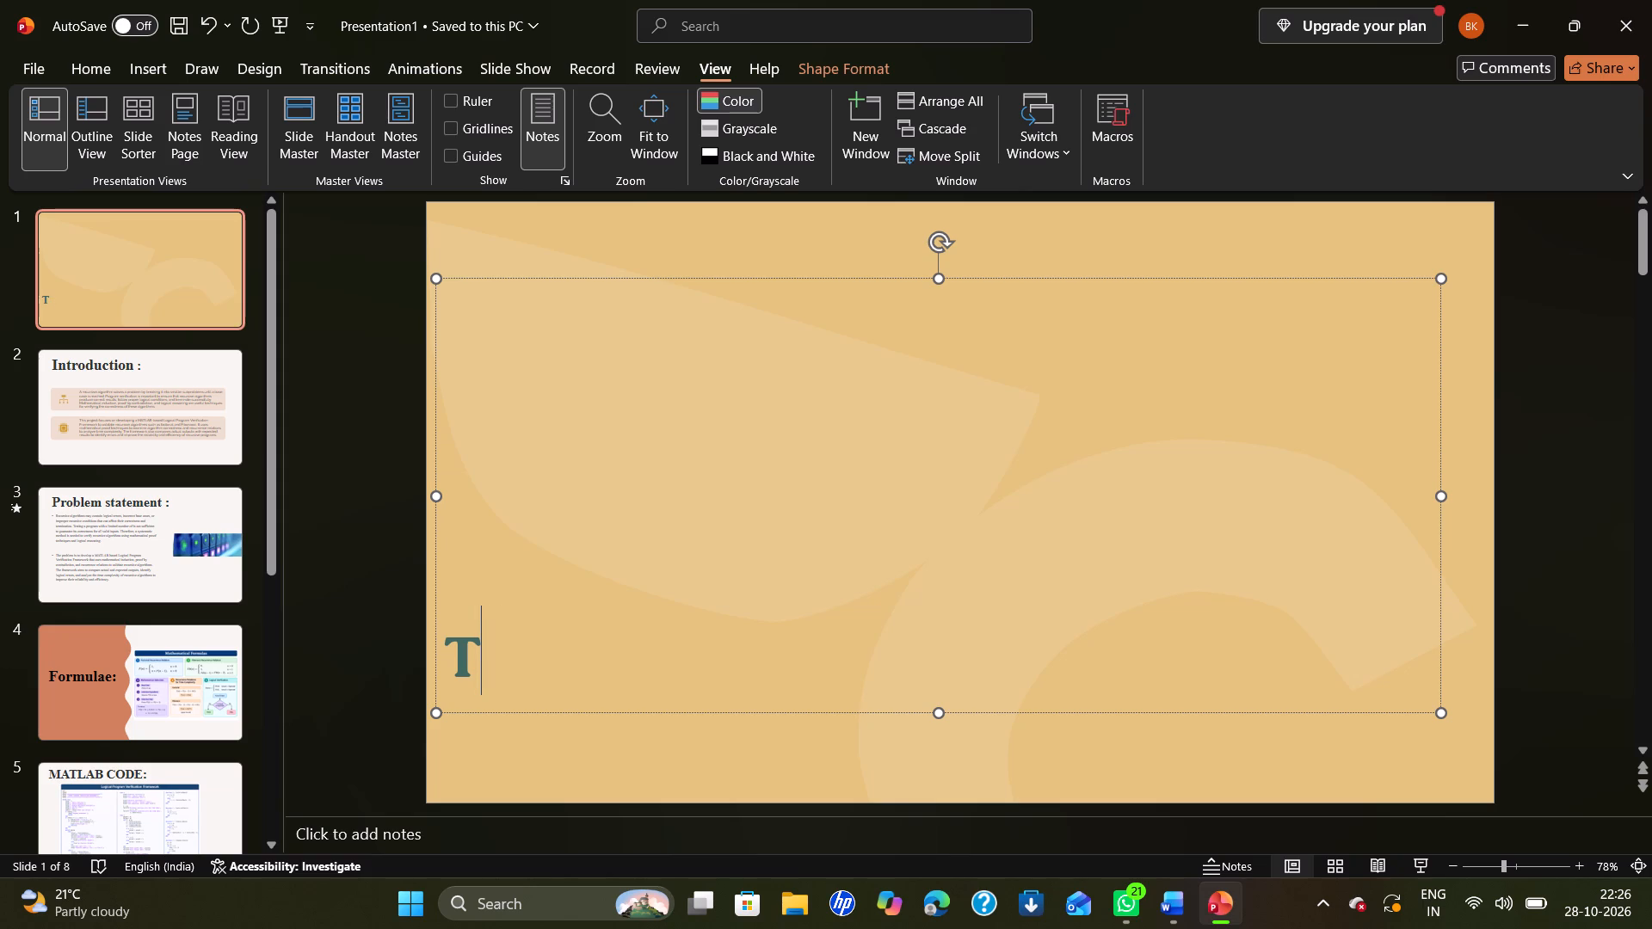
pyautogui.click(467, 649)
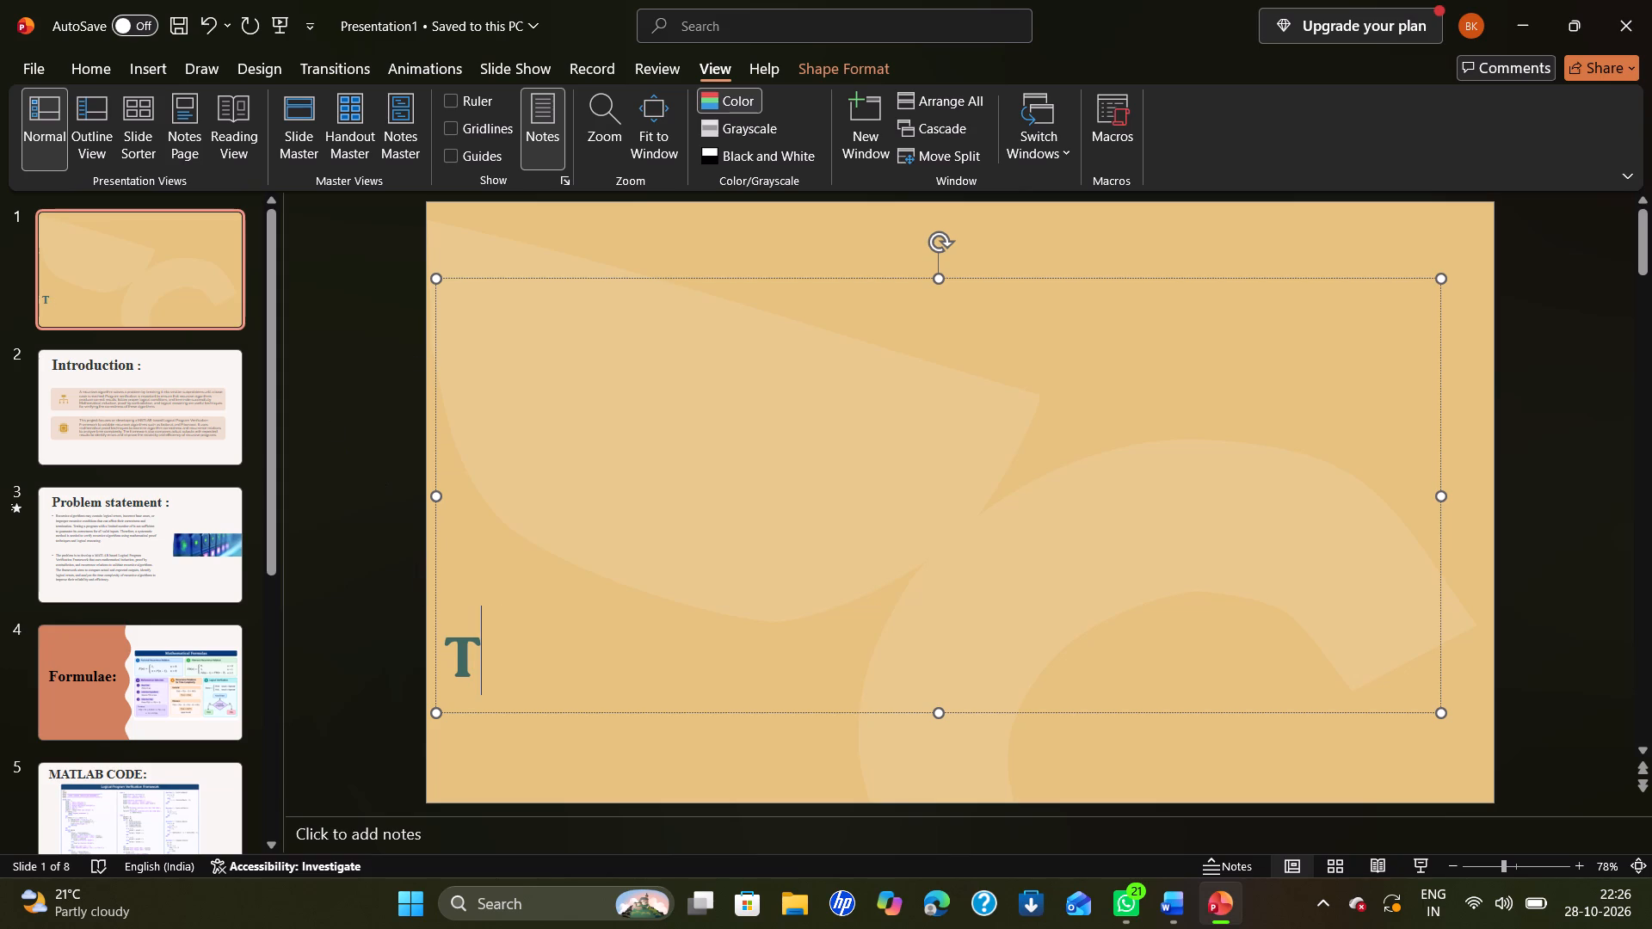
pyautogui.doubleClick(466, 649)
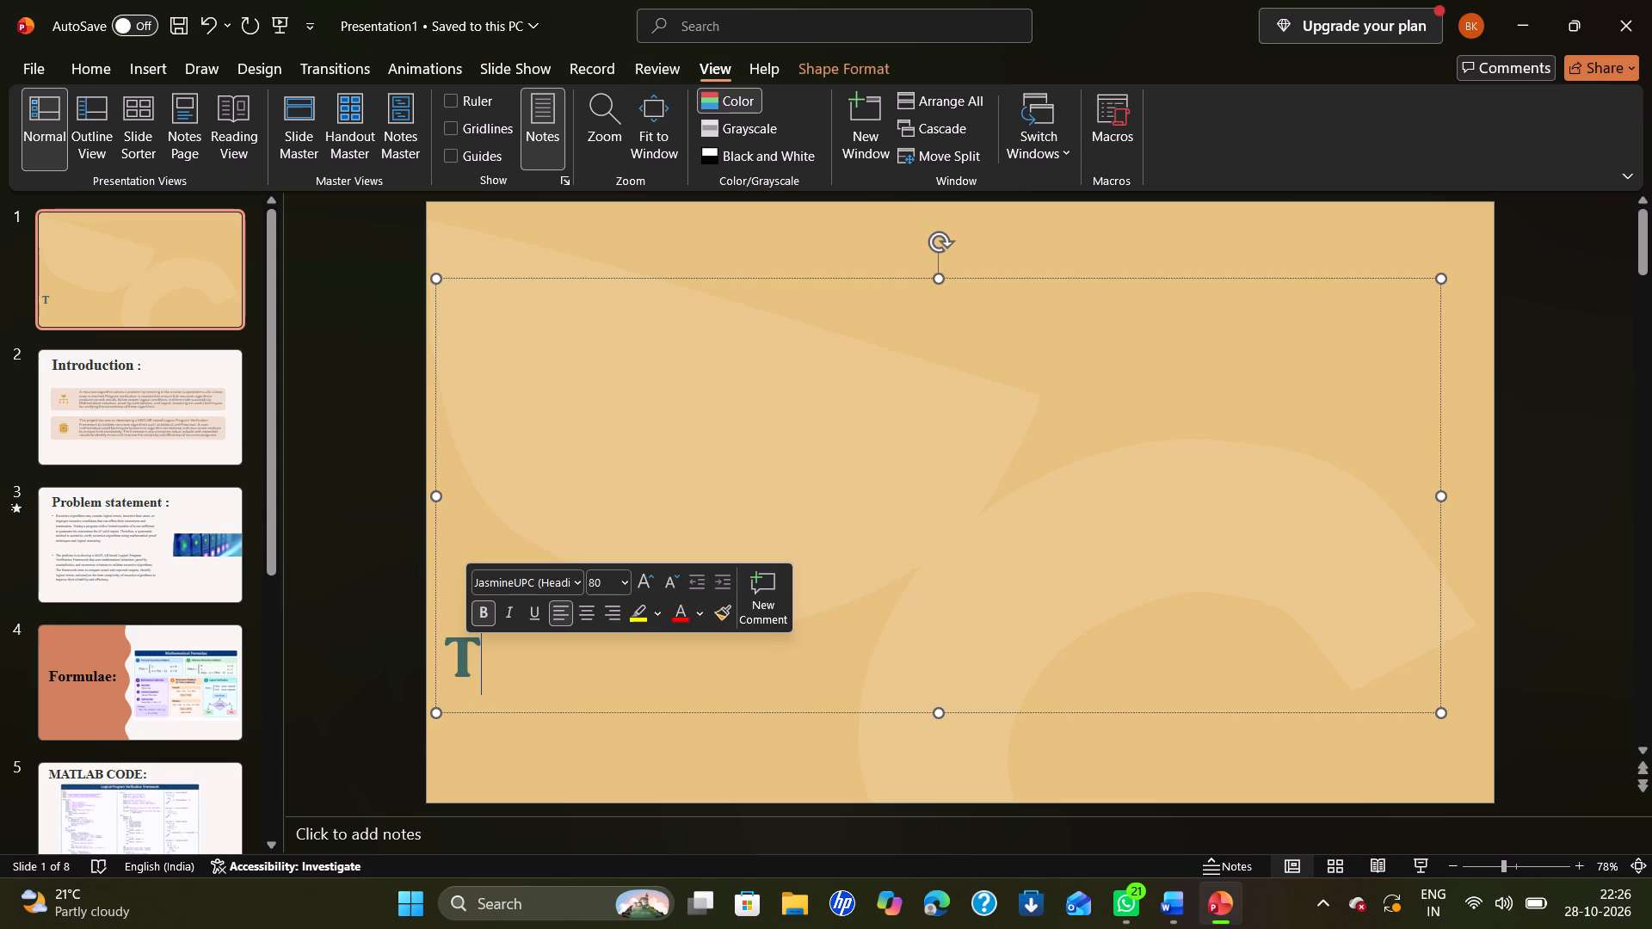
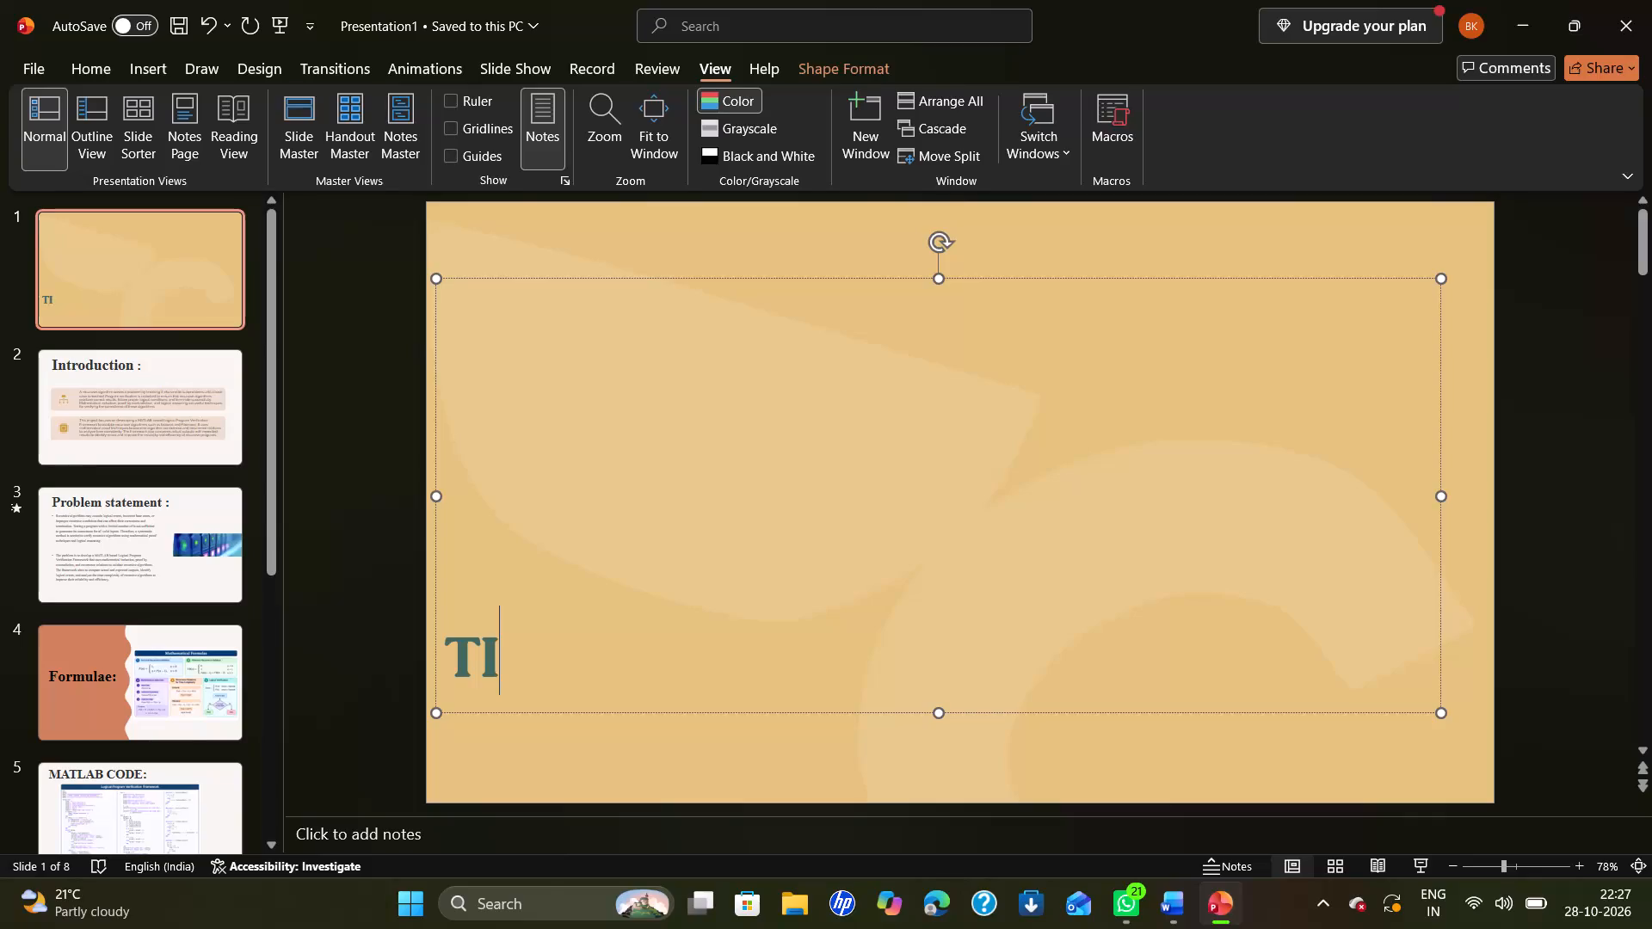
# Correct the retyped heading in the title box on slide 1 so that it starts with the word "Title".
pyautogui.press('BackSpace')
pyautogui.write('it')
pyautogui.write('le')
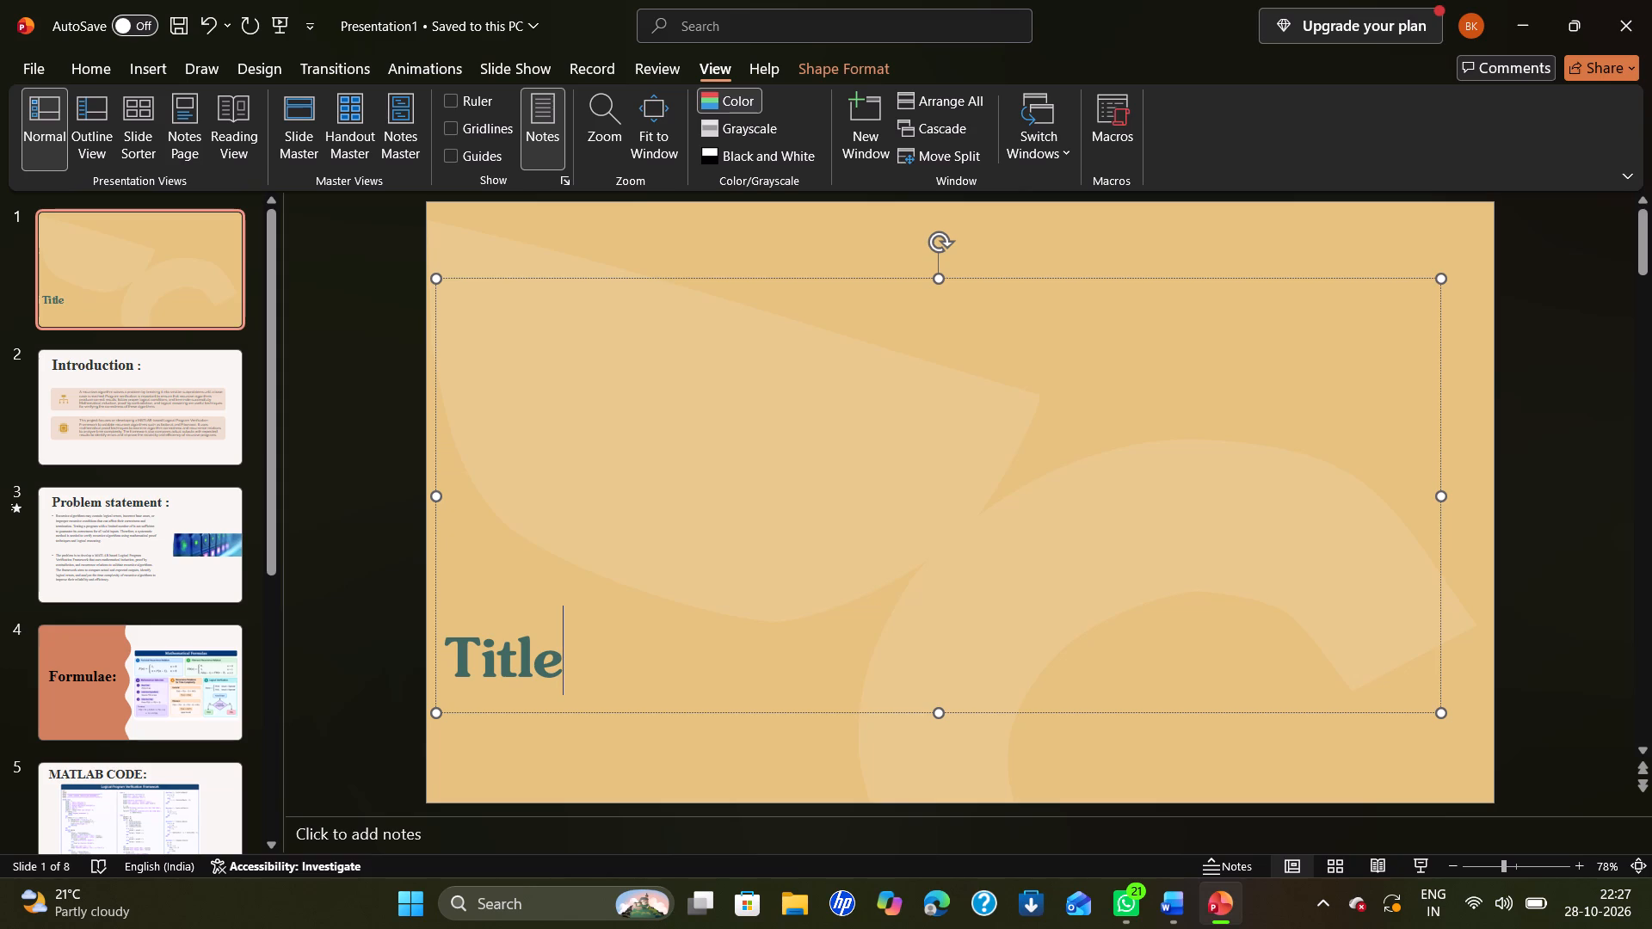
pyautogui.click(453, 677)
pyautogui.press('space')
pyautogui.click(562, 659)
# Reposition the title box on slide 1 slightly toward the slide's right edge, at nearly its original height.
pyautogui.moveTo(467, 281); pyautogui.dragTo(649, 293)
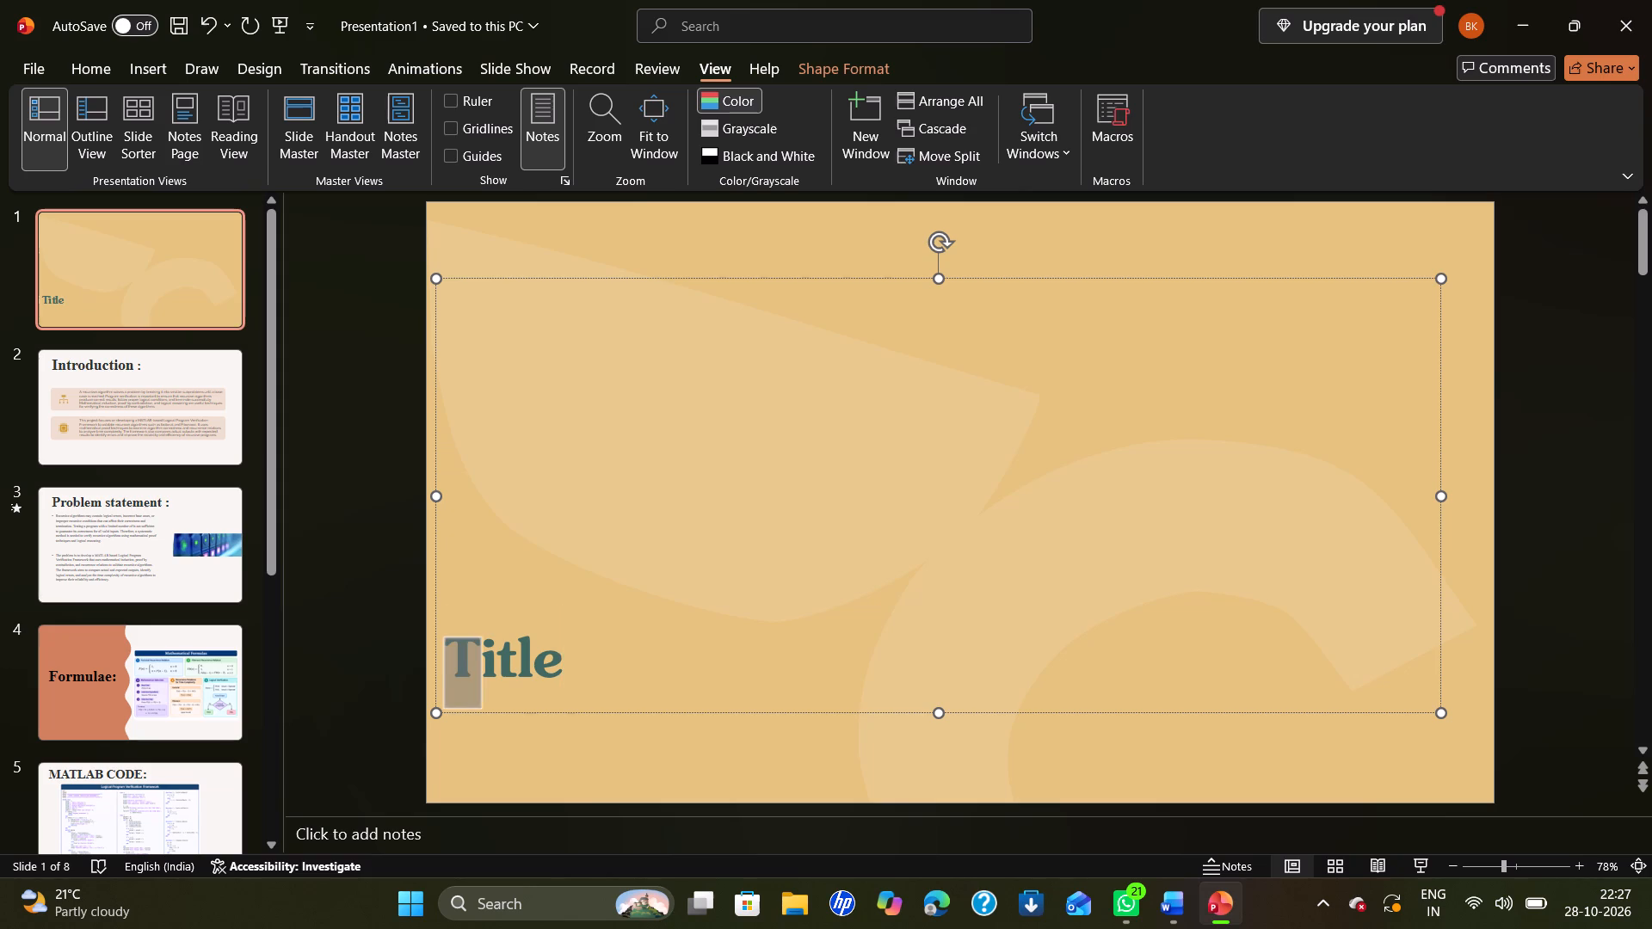
pyautogui.moveTo(649, 293); pyautogui.dragTo(921, 275)
pyautogui.moveTo(921, 275); pyautogui.dragTo(922, 329)
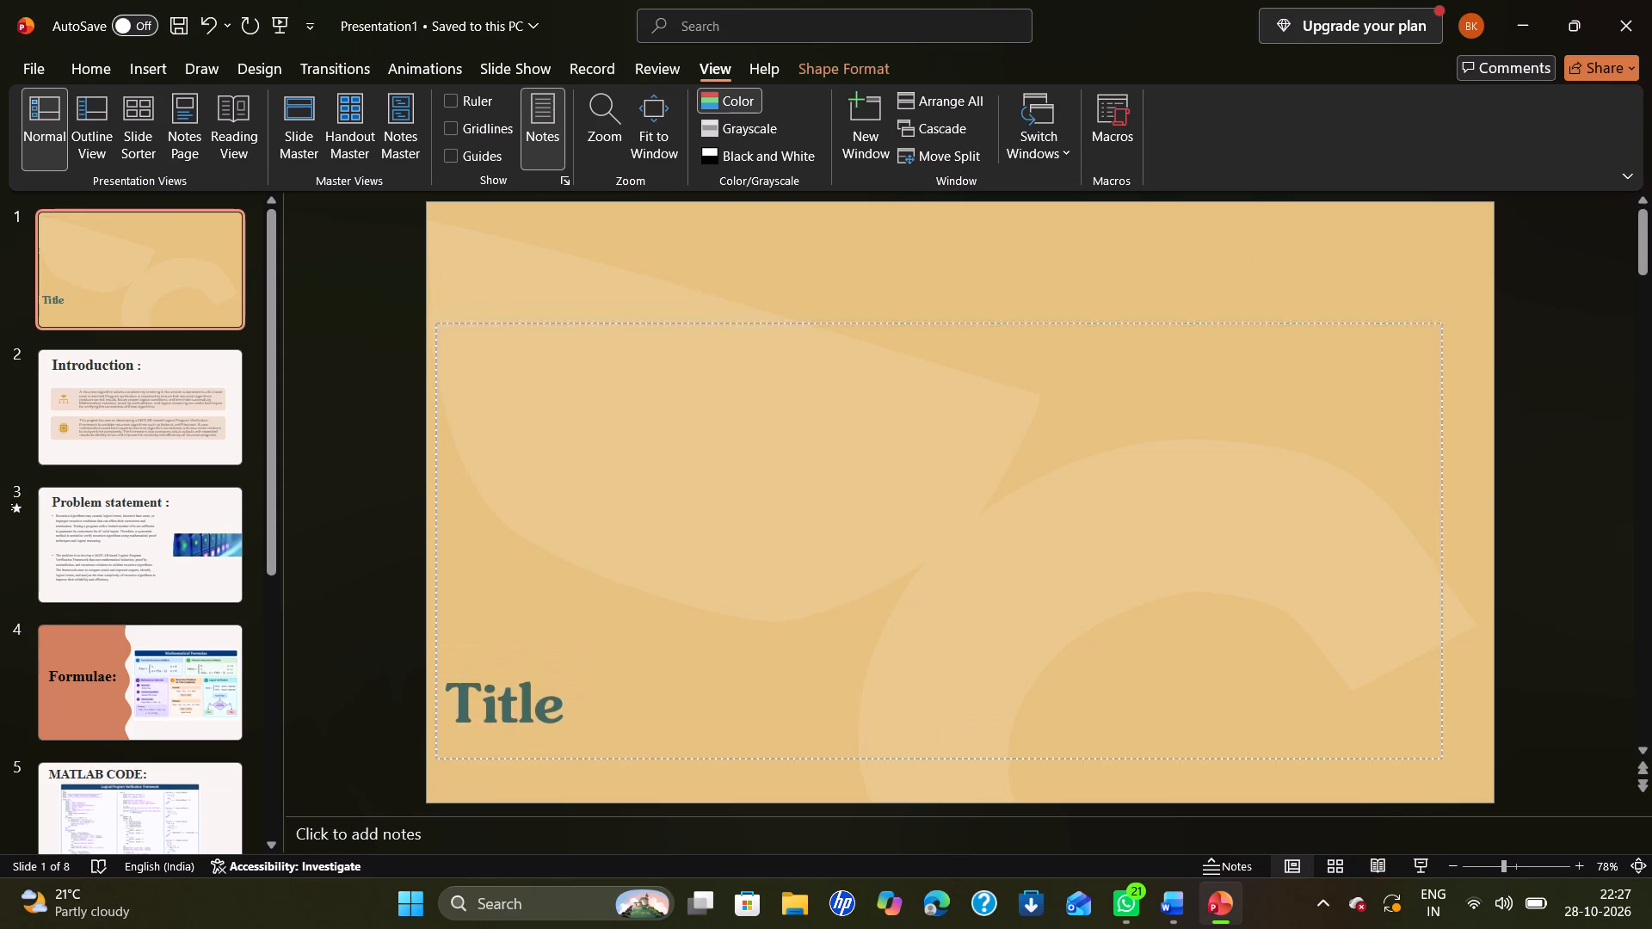
pyautogui.moveTo(922, 329); pyautogui.dragTo(924, 240)
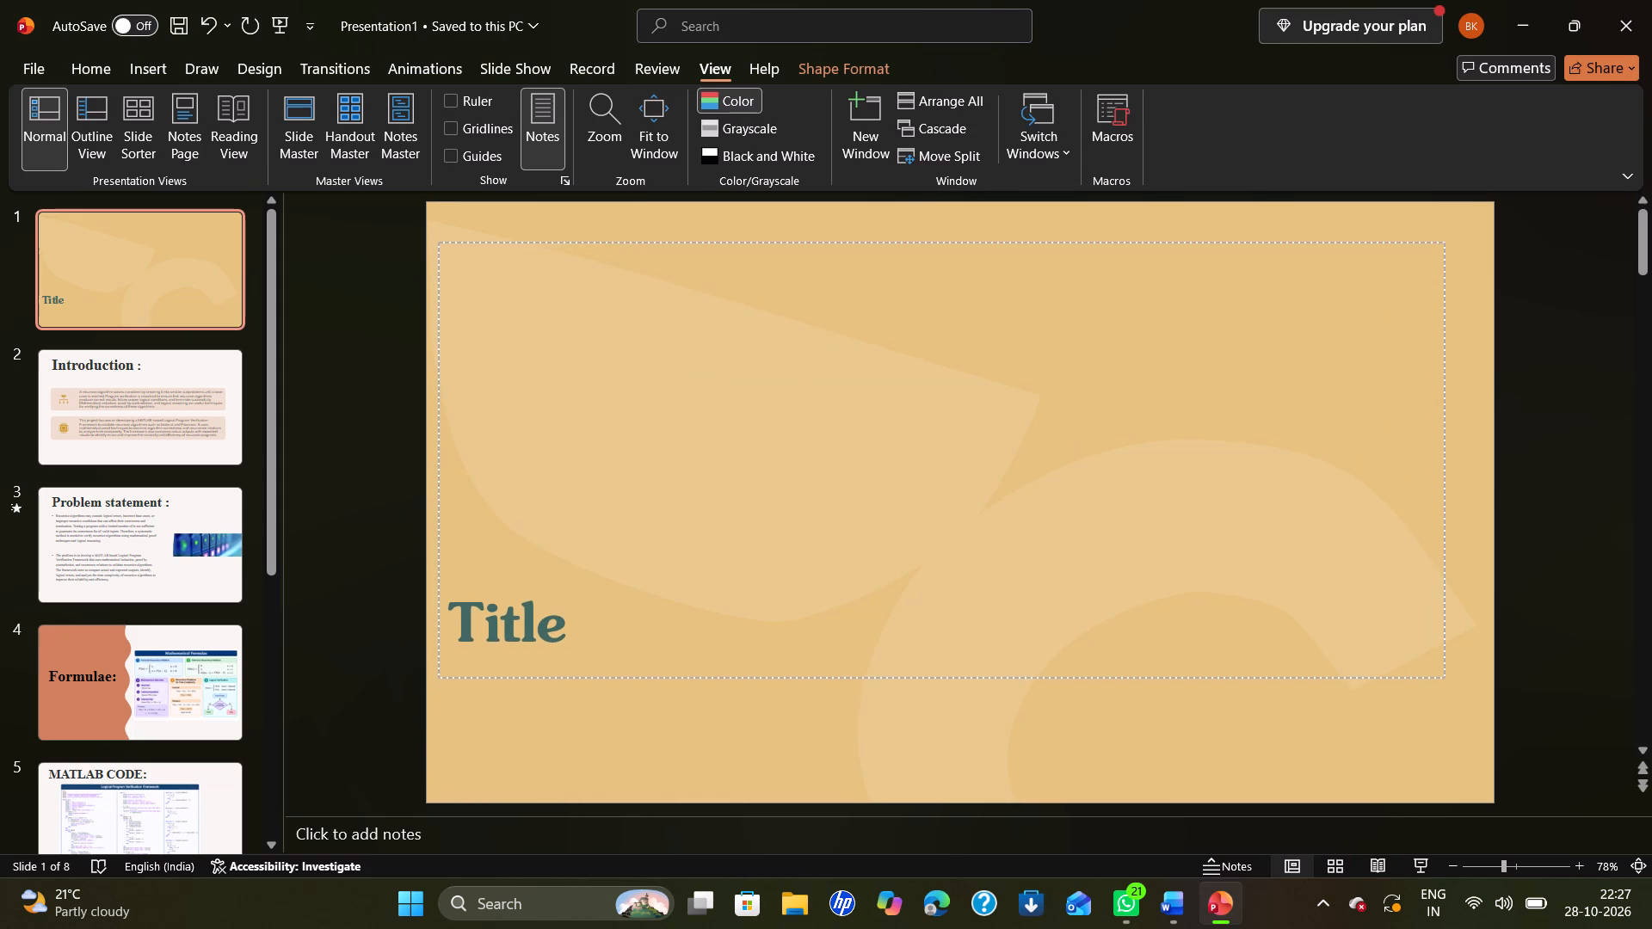
pyautogui.moveTo(924, 240); pyautogui.dragTo(924, 233)
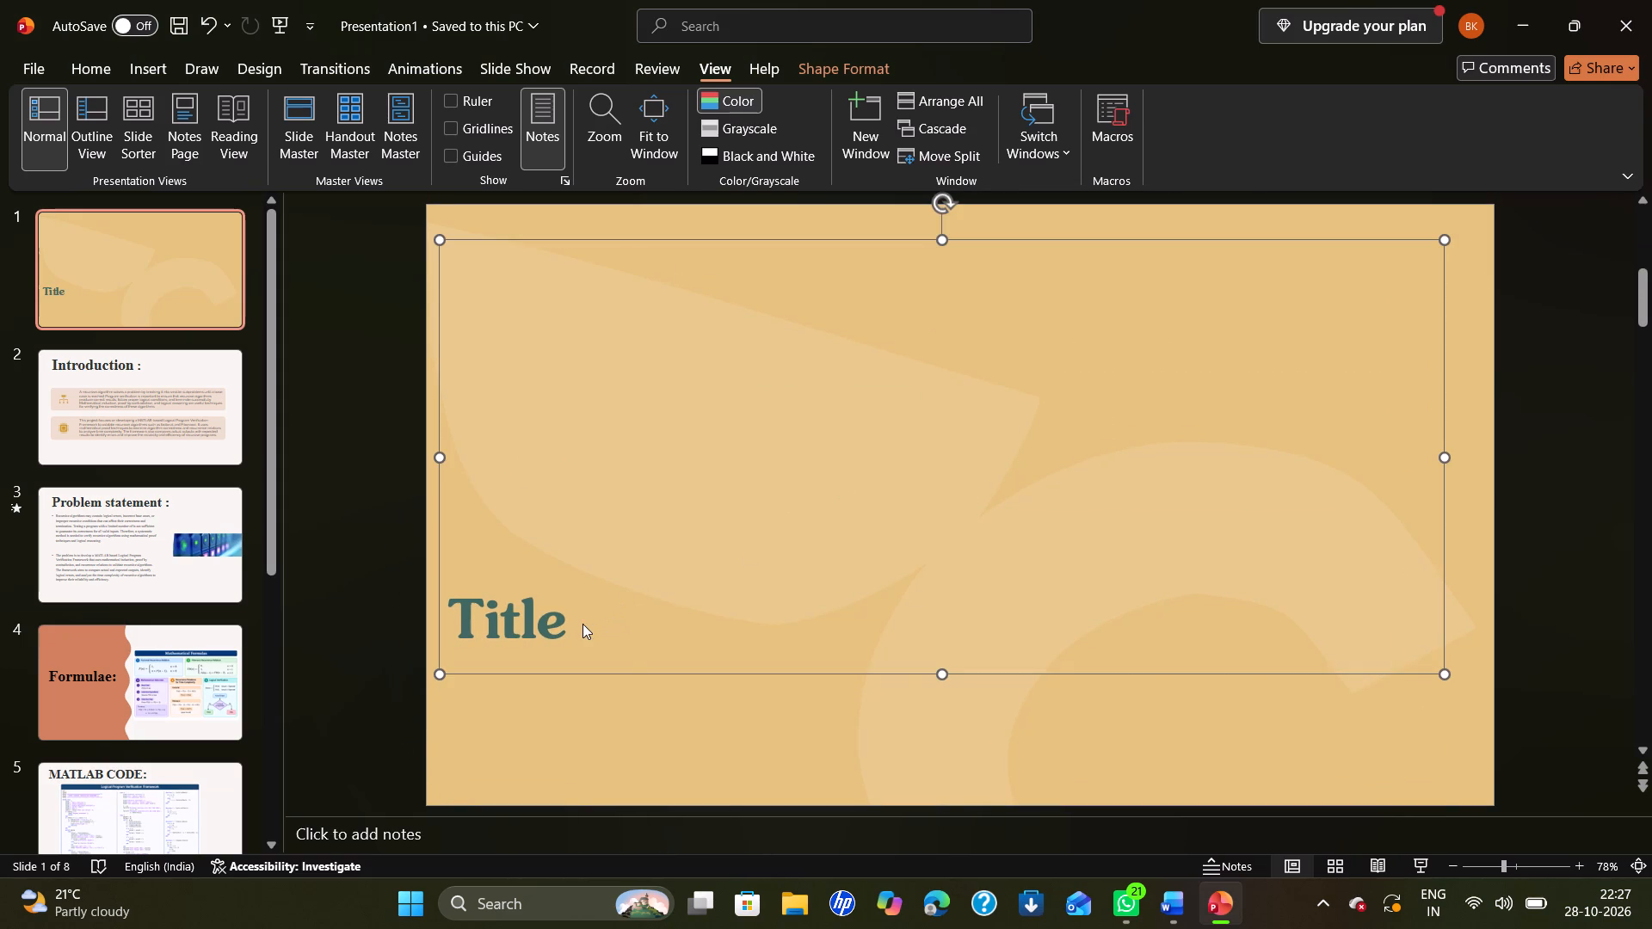
pyautogui.moveTo(631, 668); pyautogui.dragTo(637, 706)
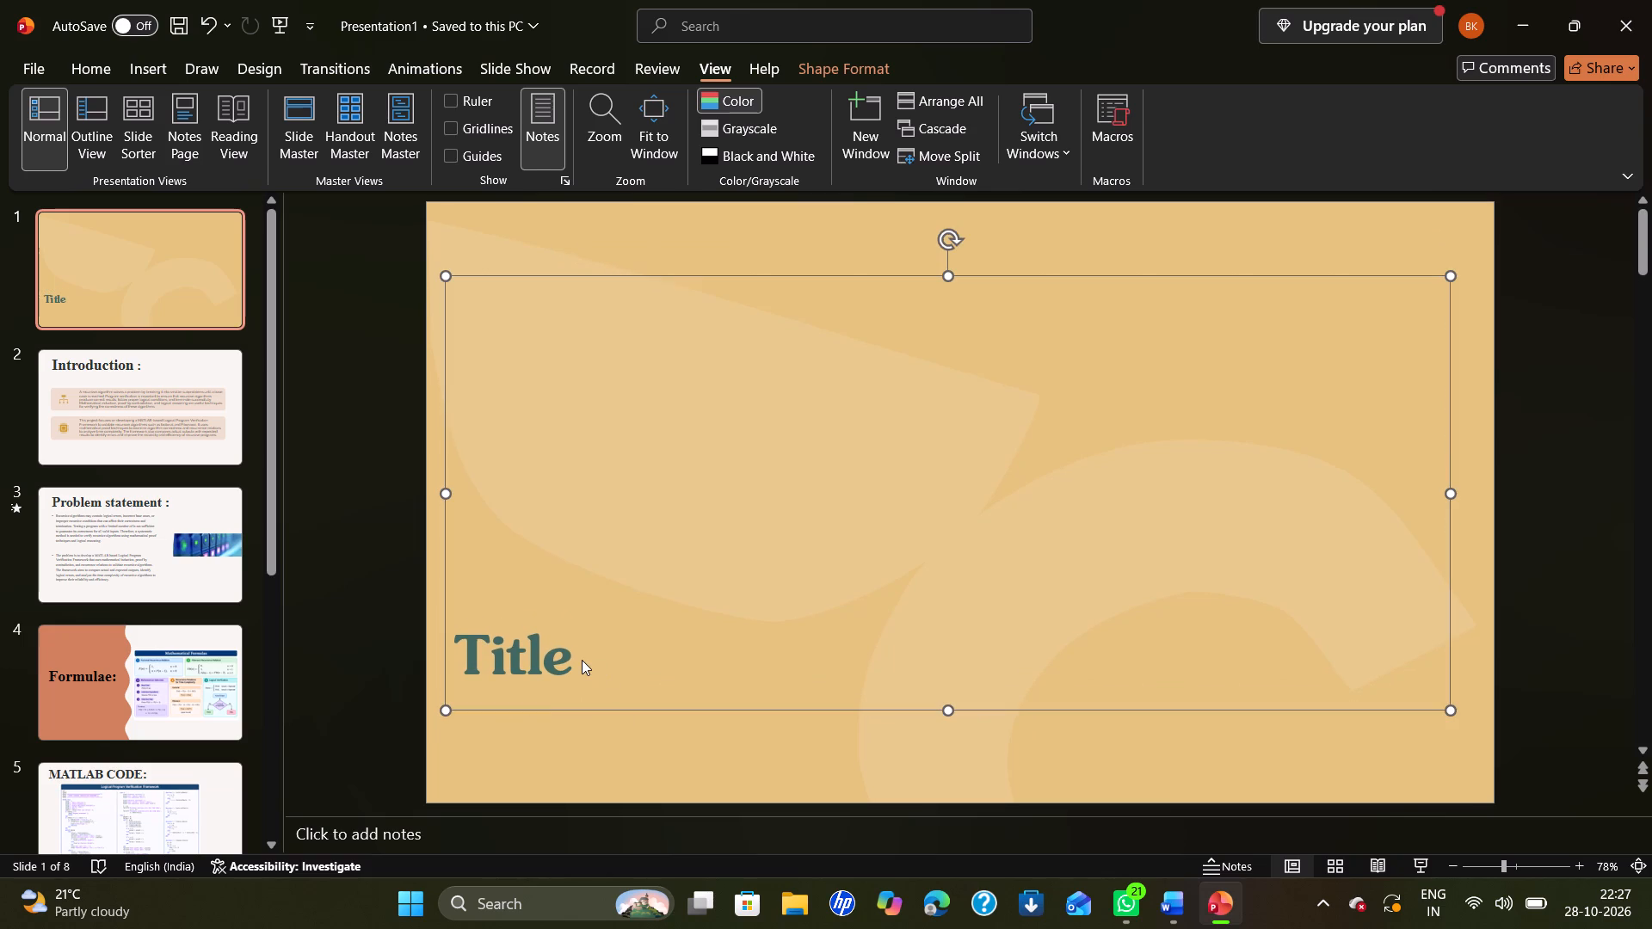
# Delete the word "Title" from the title box on slide 1, leaving the box empty.
pyautogui.click(582, 660)
pyautogui.click(564, 661)
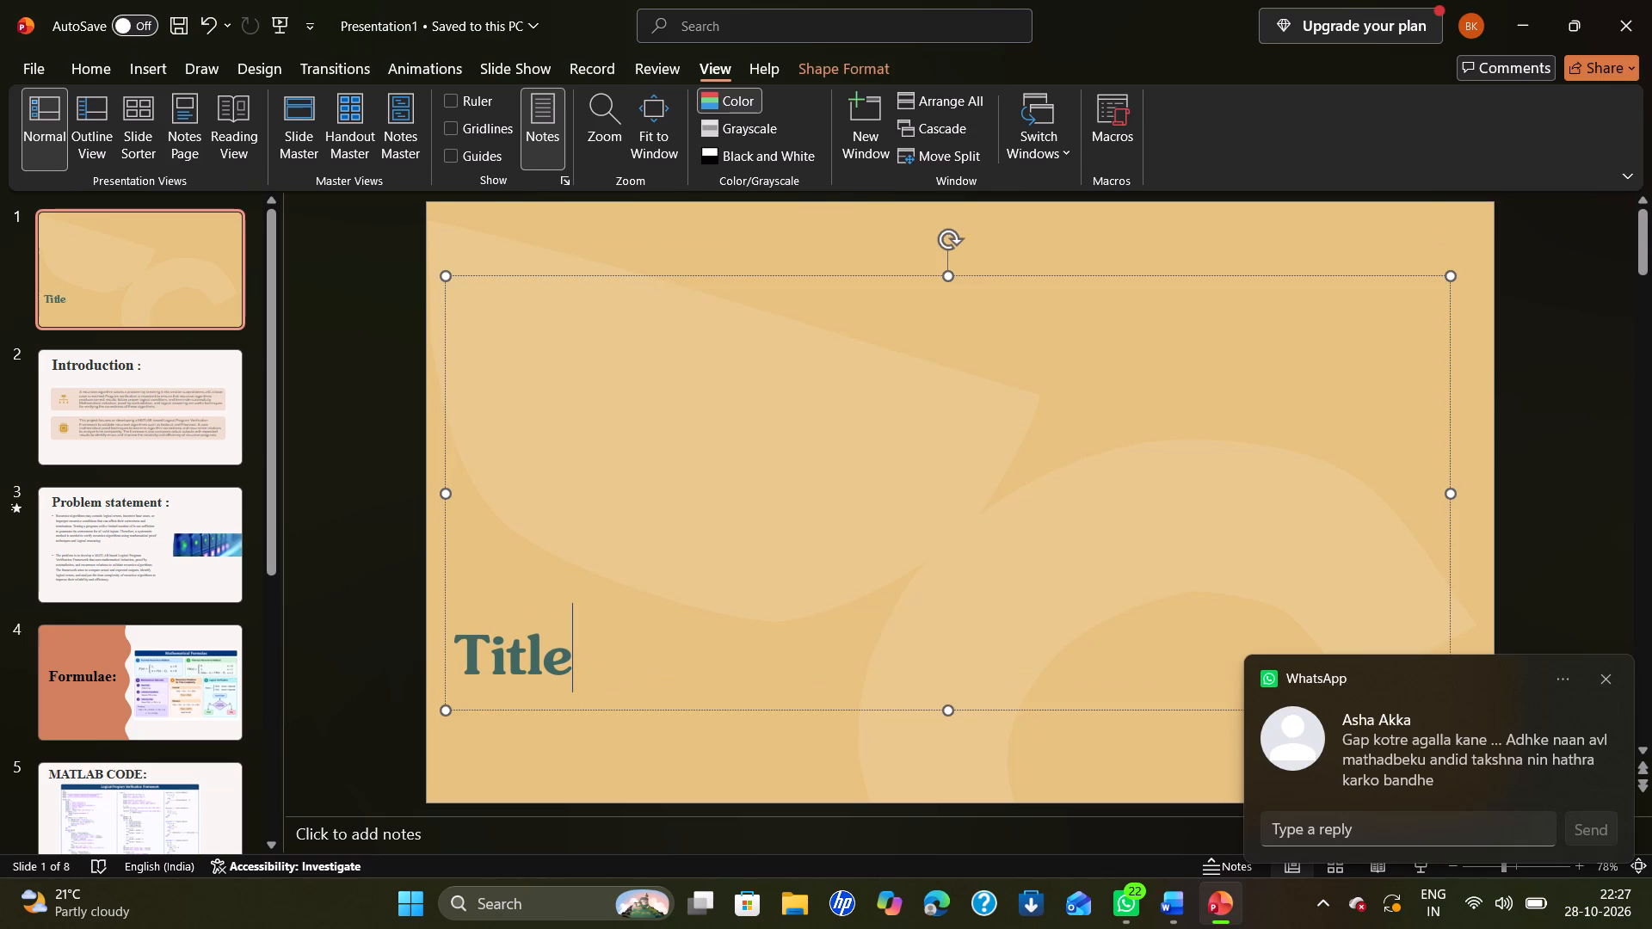
pyautogui.press('BackSpace')
pyautogui.press('BackSpace')
pyautogui.press('BackSpace')
pyautogui.press('BackSpace')
pyautogui.press('BackSpace')
pyautogui.press('BackSpace')
pyautogui.press('BackSpace')
pyautogui.press('BackSpace')
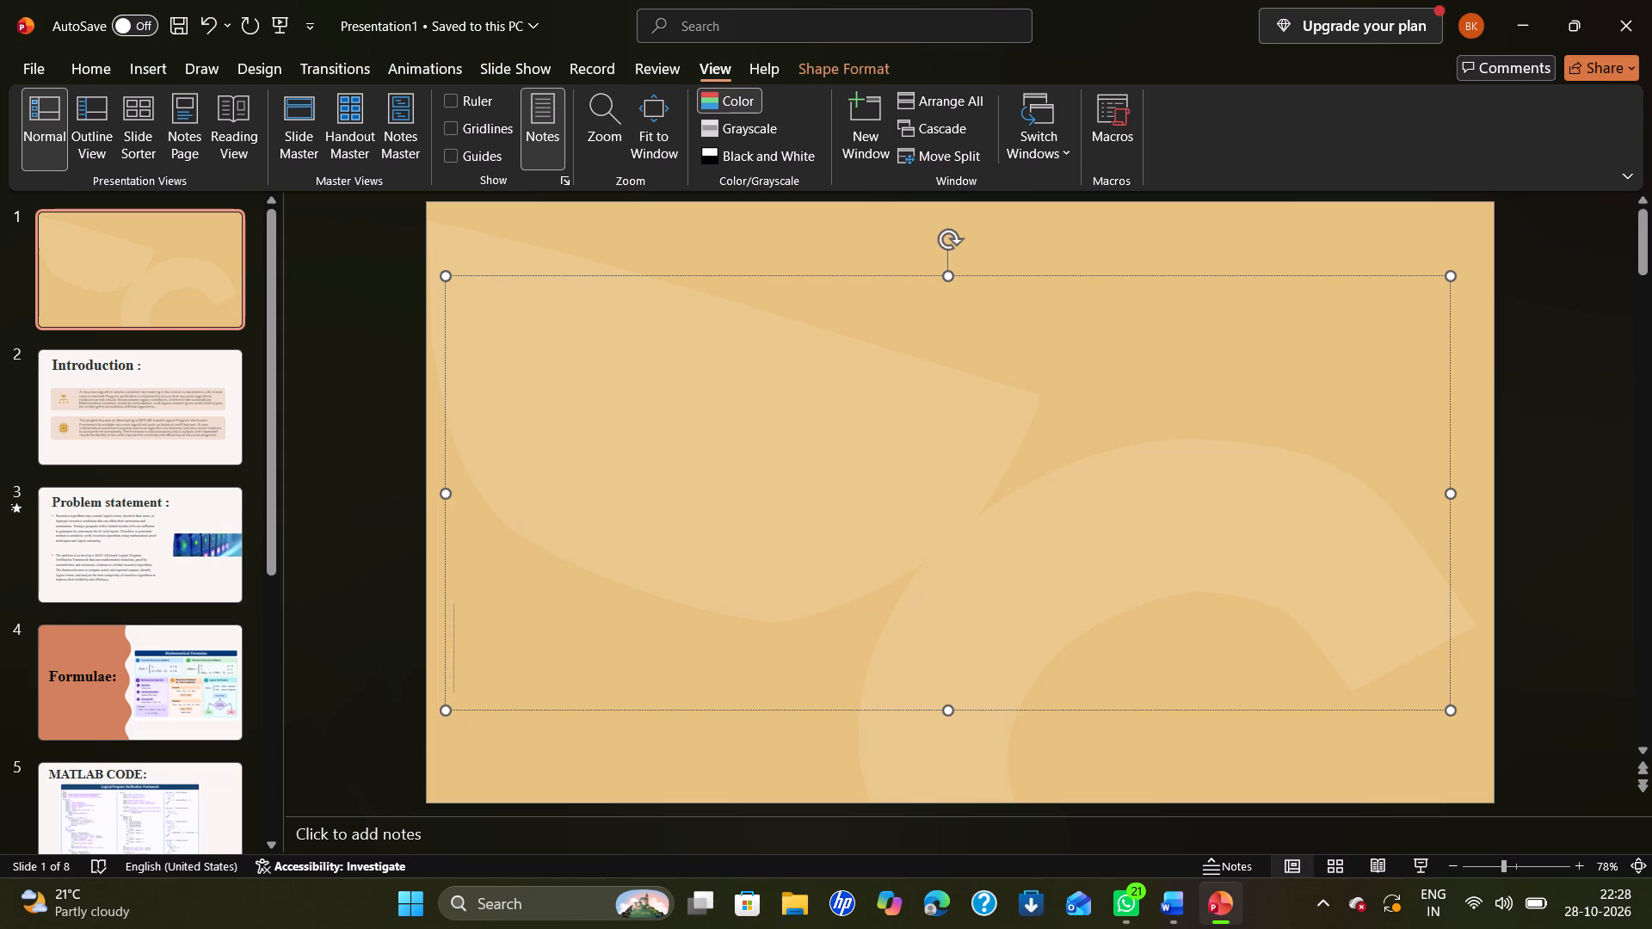
# Paste the copied "Title of Micro-Project" heading and the logical program verification framework title into the empty title box on slide 1.
pyautogui.click(478, 338)
pyautogui.click(478, 586)
pyautogui.hotkey('ctrl', 'v')
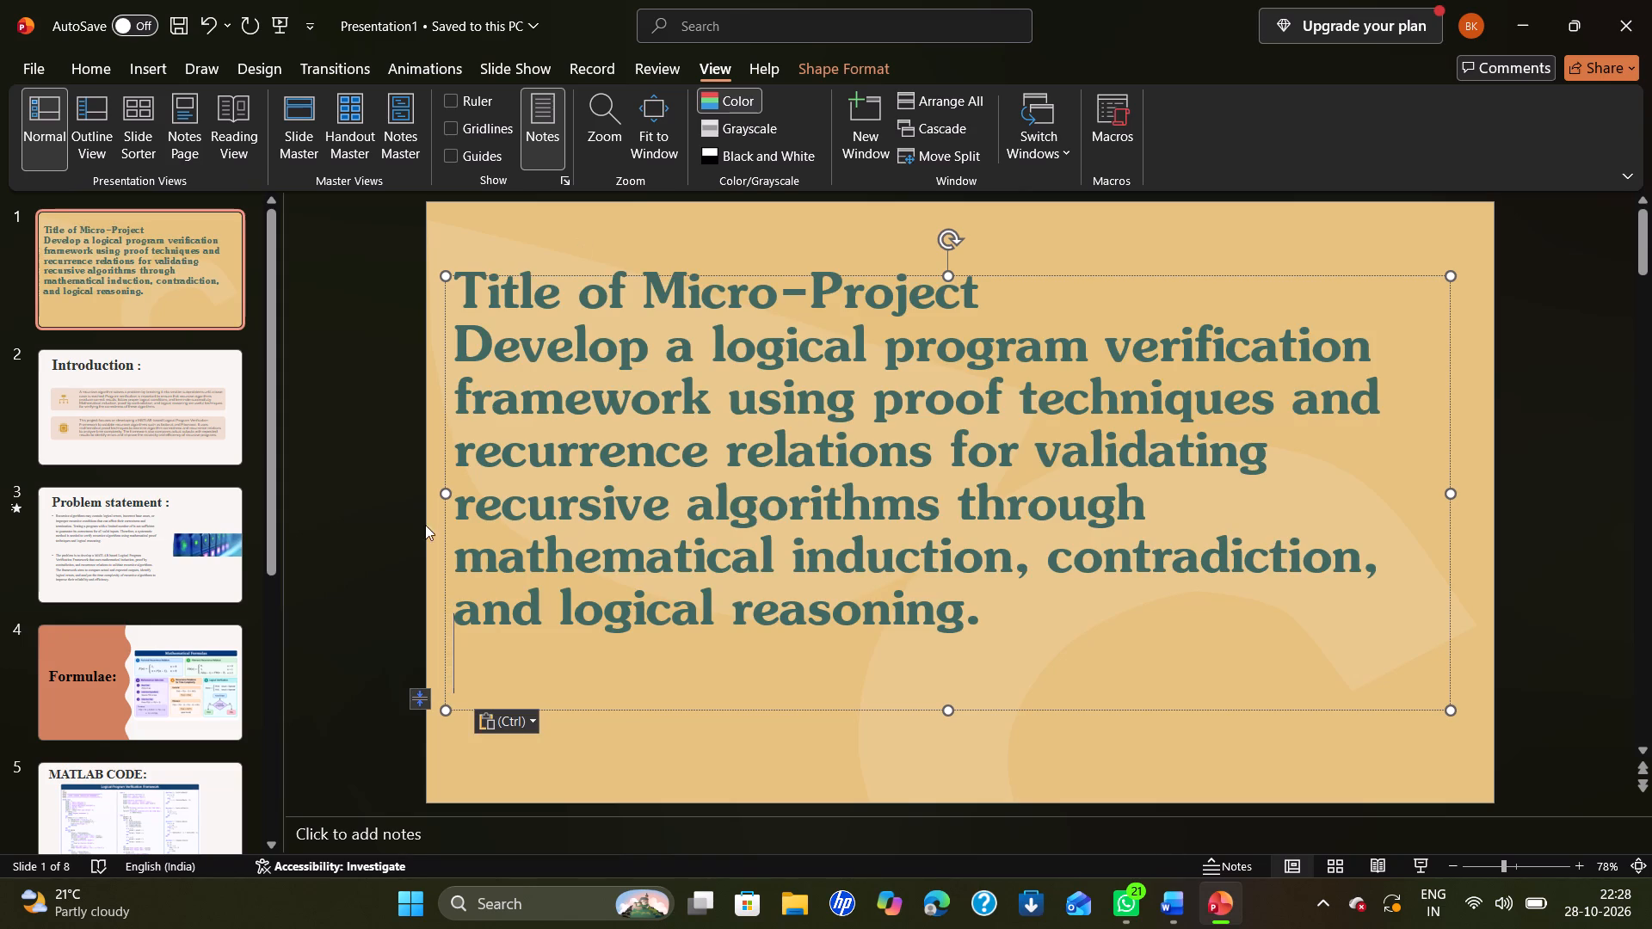
pyautogui.click(127, 409)
pyautogui.click(136, 232)
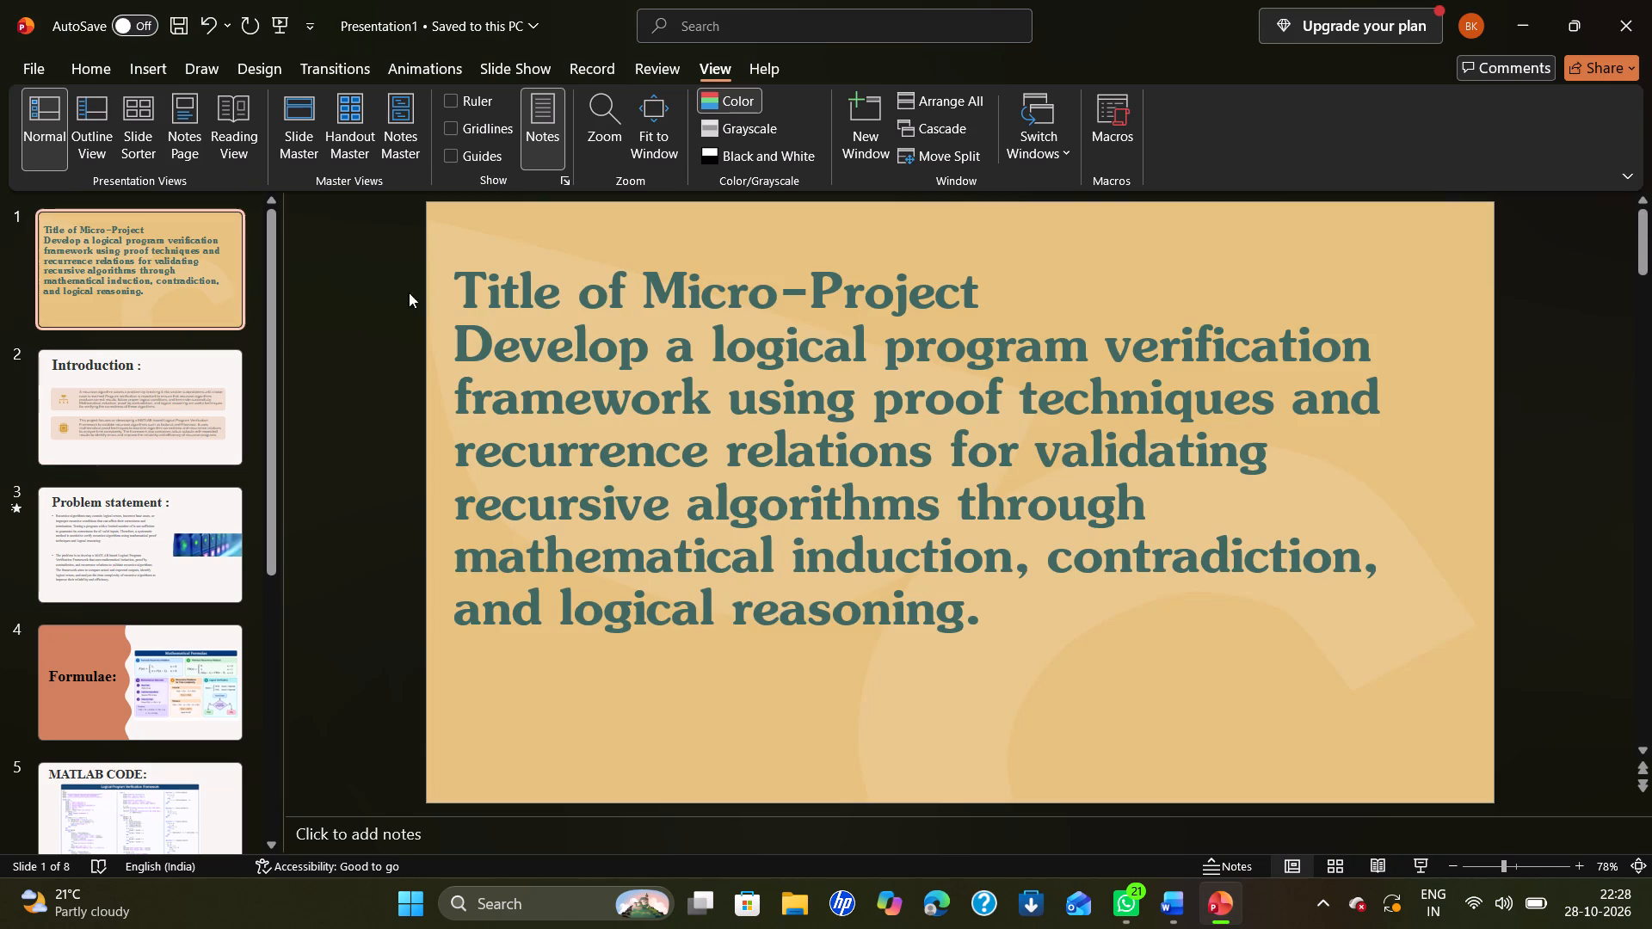
# Move the title box on slide 1 slightly down and across so that it is centred horizontally on the slide.
pyautogui.click(938, 540)
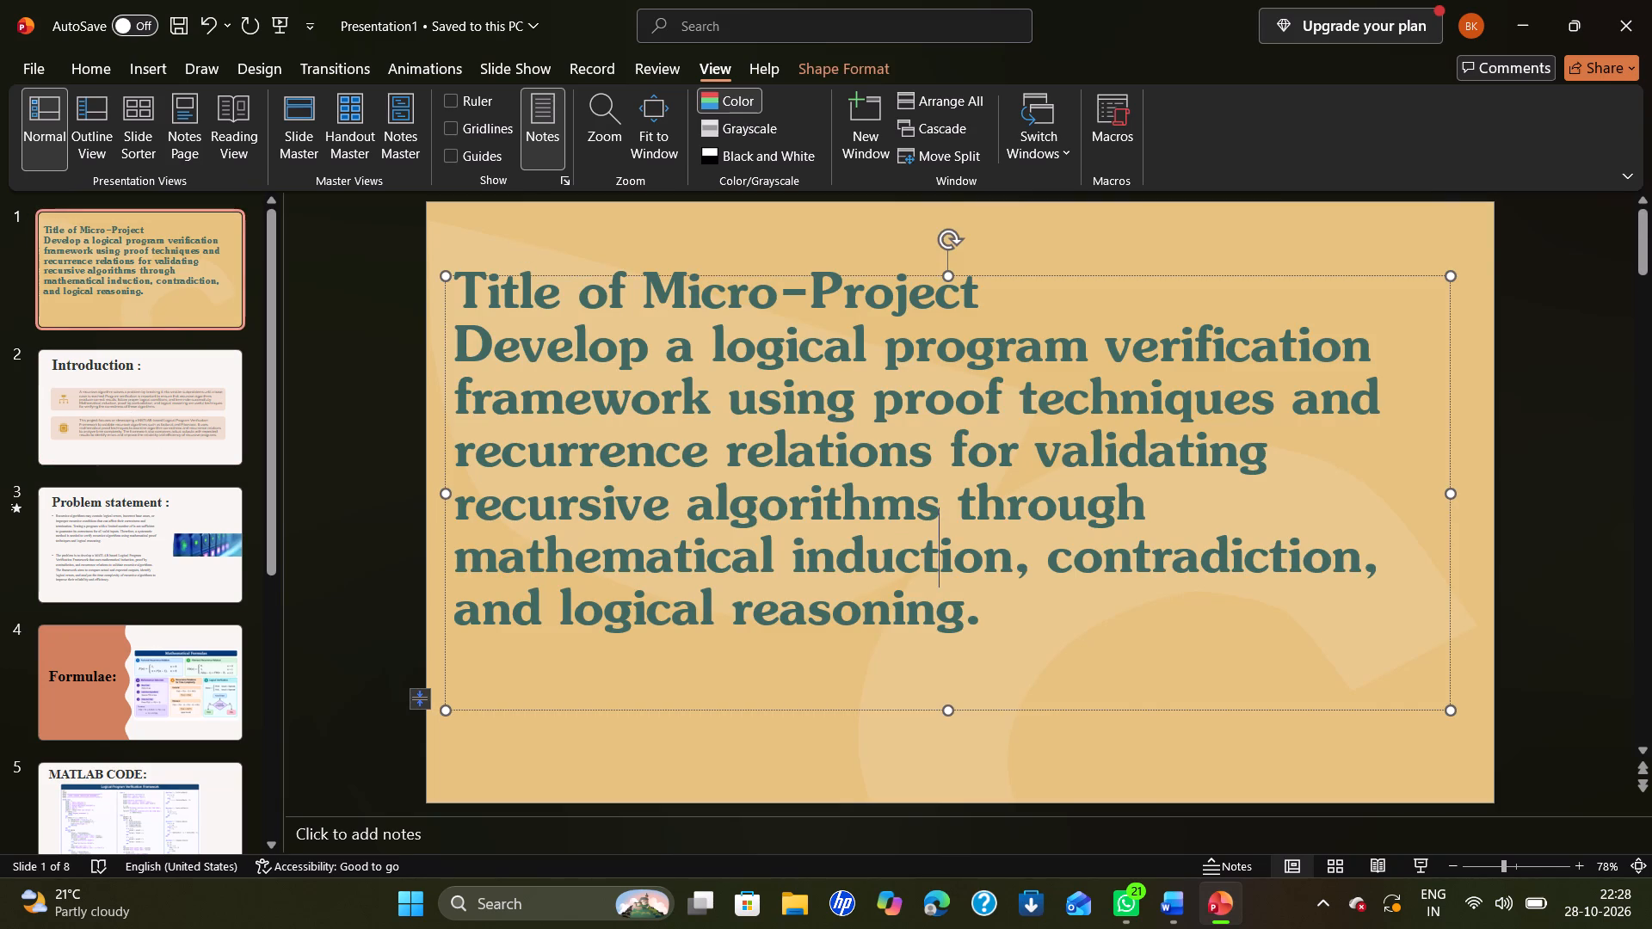
pyautogui.moveTo(1037, 277); pyautogui.dragTo(1052, 303)
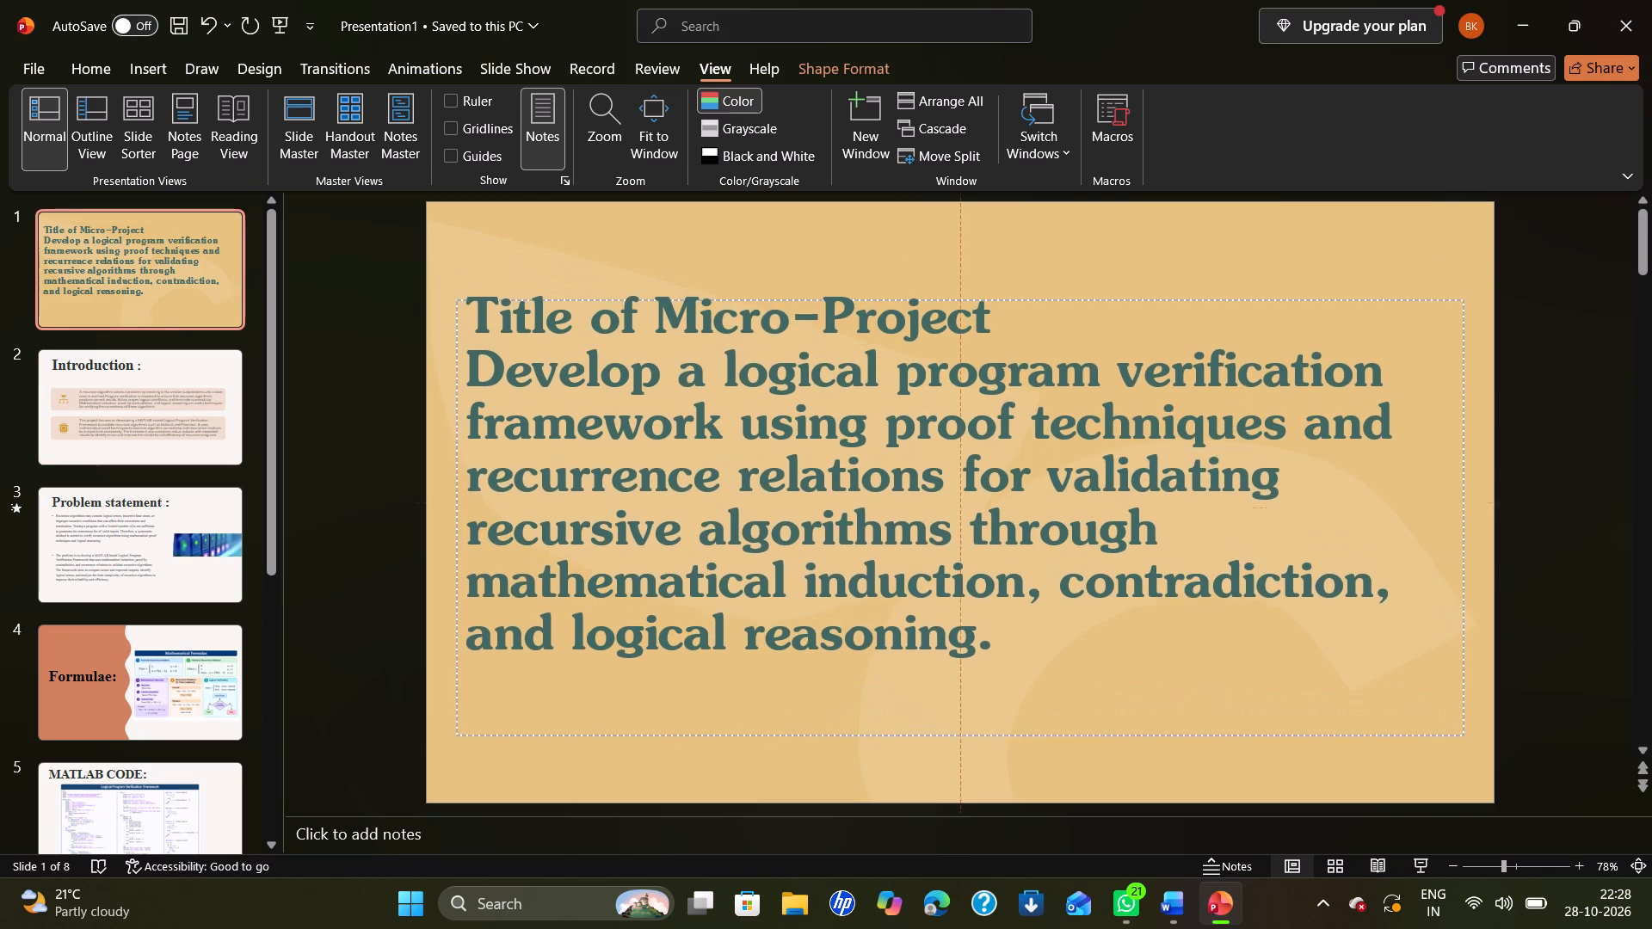
# Enlarge the title box on slide 1 upward so that there is extra space above the "Title of Micro-Project" heading.
pyautogui.moveTo(1052, 303); pyautogui.dragTo(1053, 305)
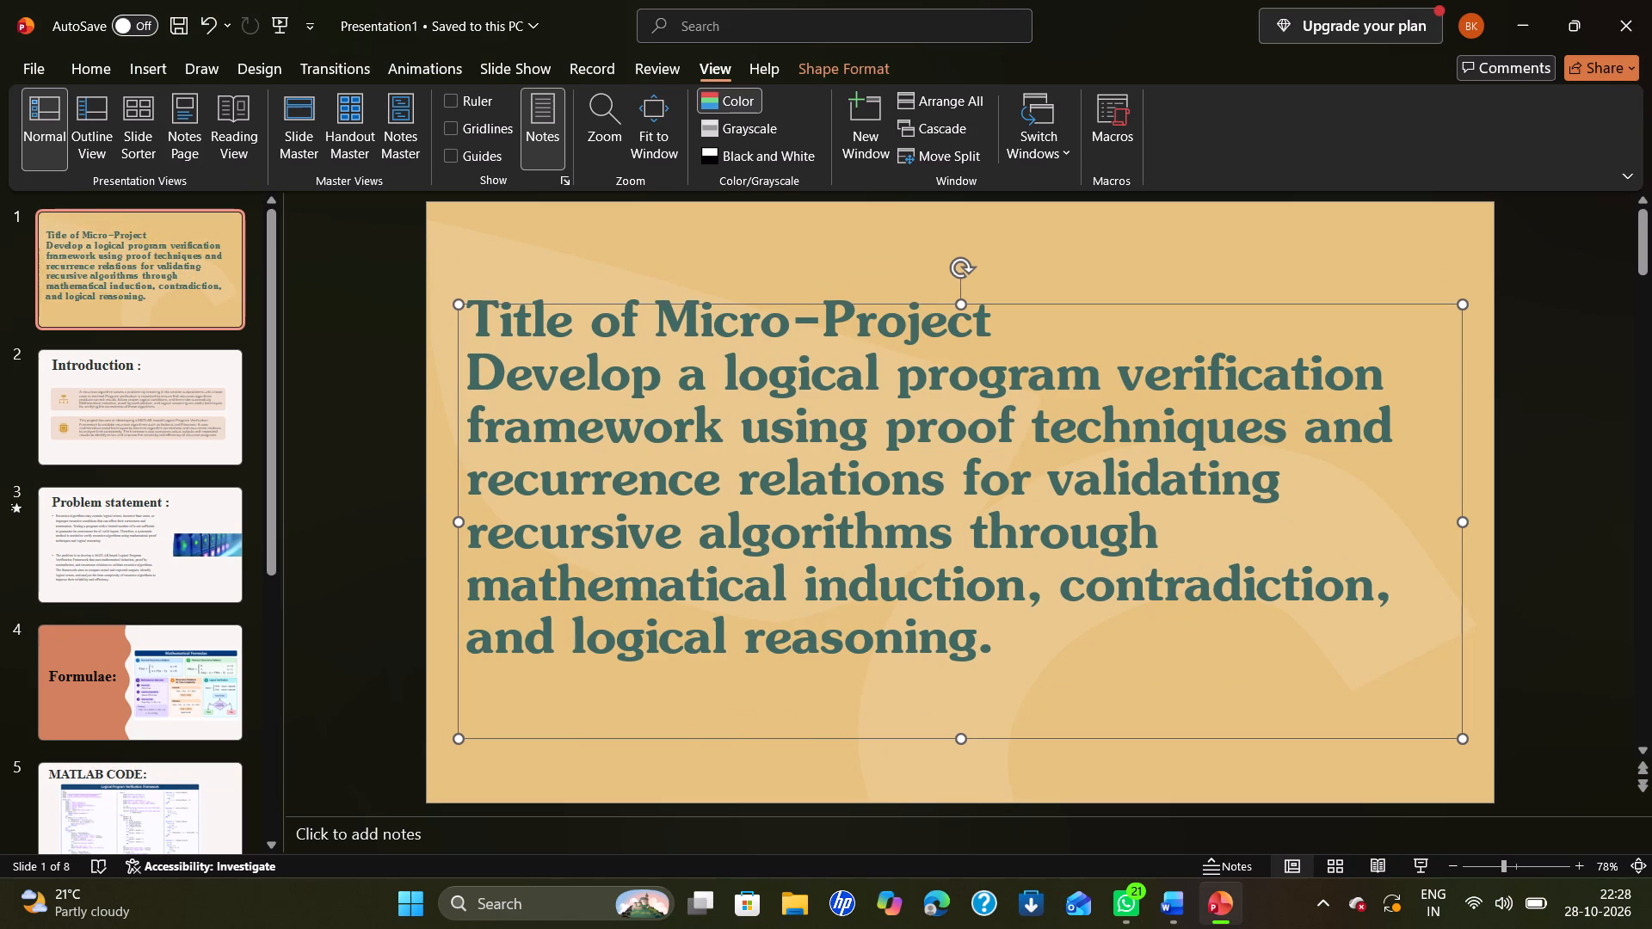
pyautogui.moveTo(965, 304); pyautogui.dragTo(962, 265)
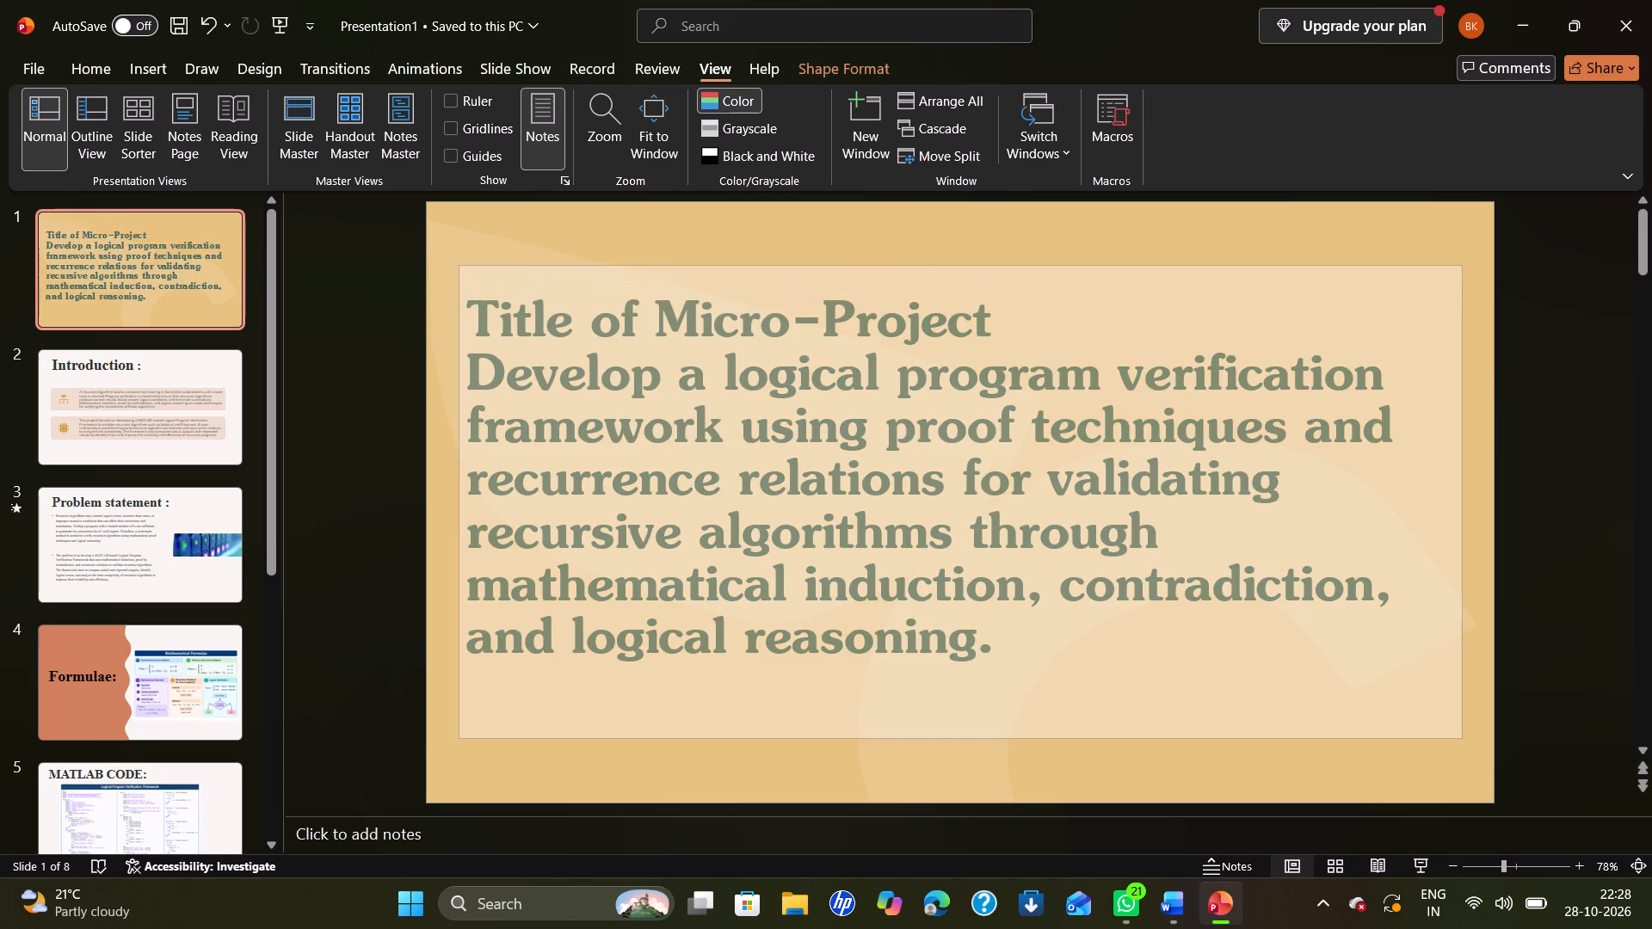
pyautogui.moveTo(962, 265); pyautogui.dragTo(961, 262)
pyautogui.click(961, 262)
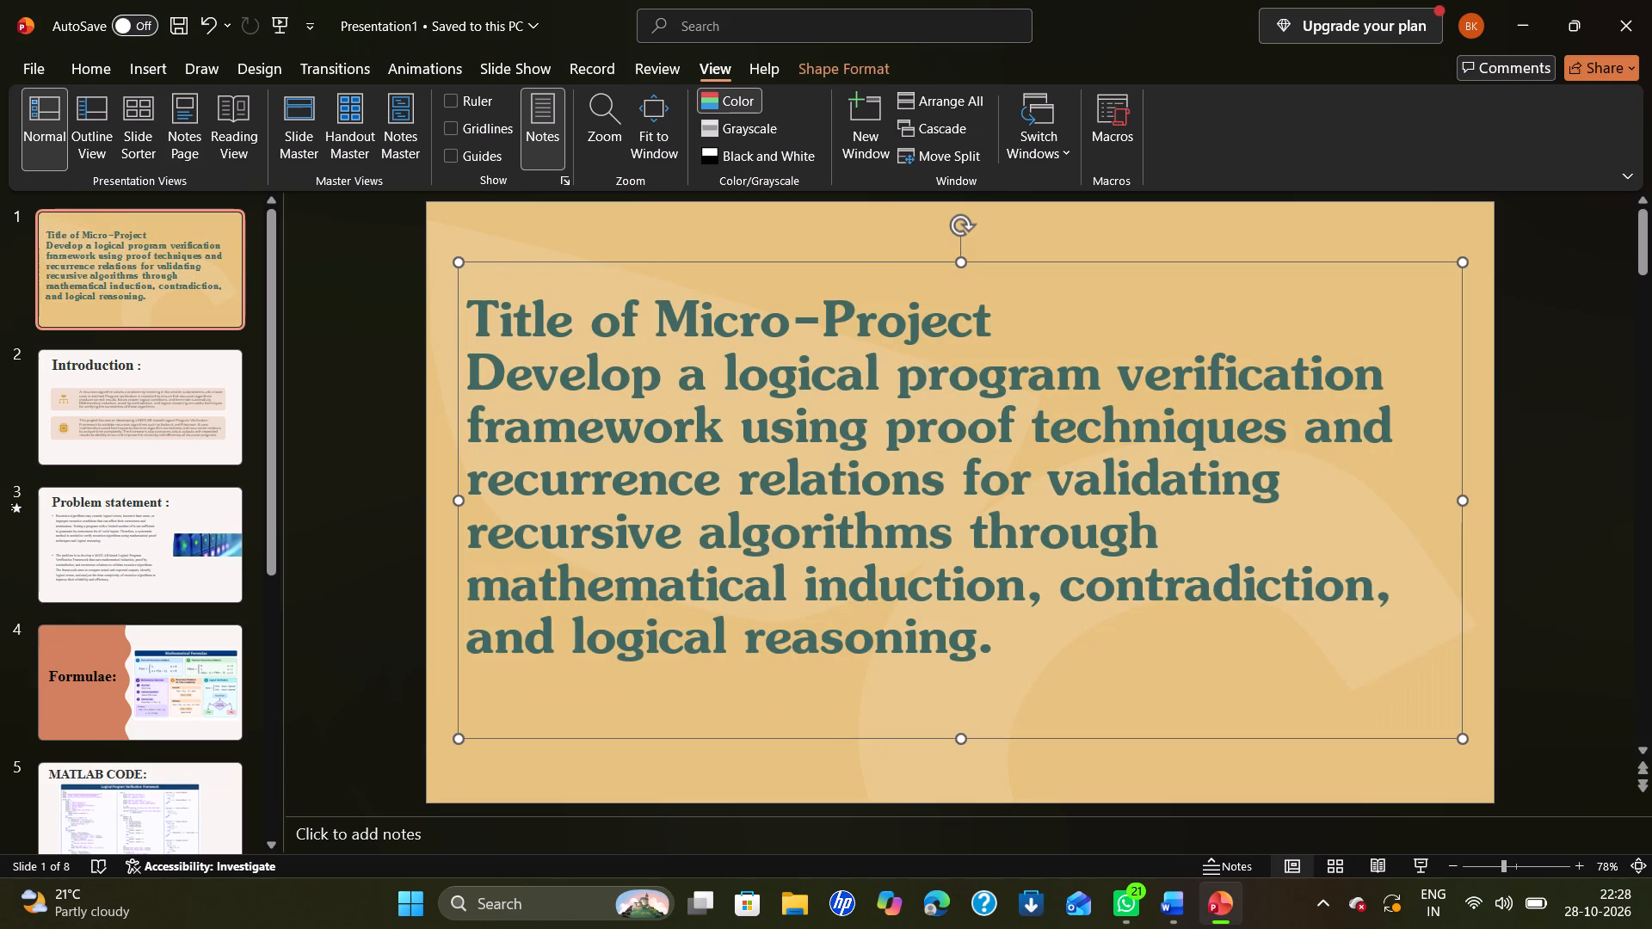
# Centre-align the "Title of Micro-Project" heading and the framework title text in the title box on slide 1.
pyautogui.moveTo(1024, 323); pyautogui.dragTo(522, 286)
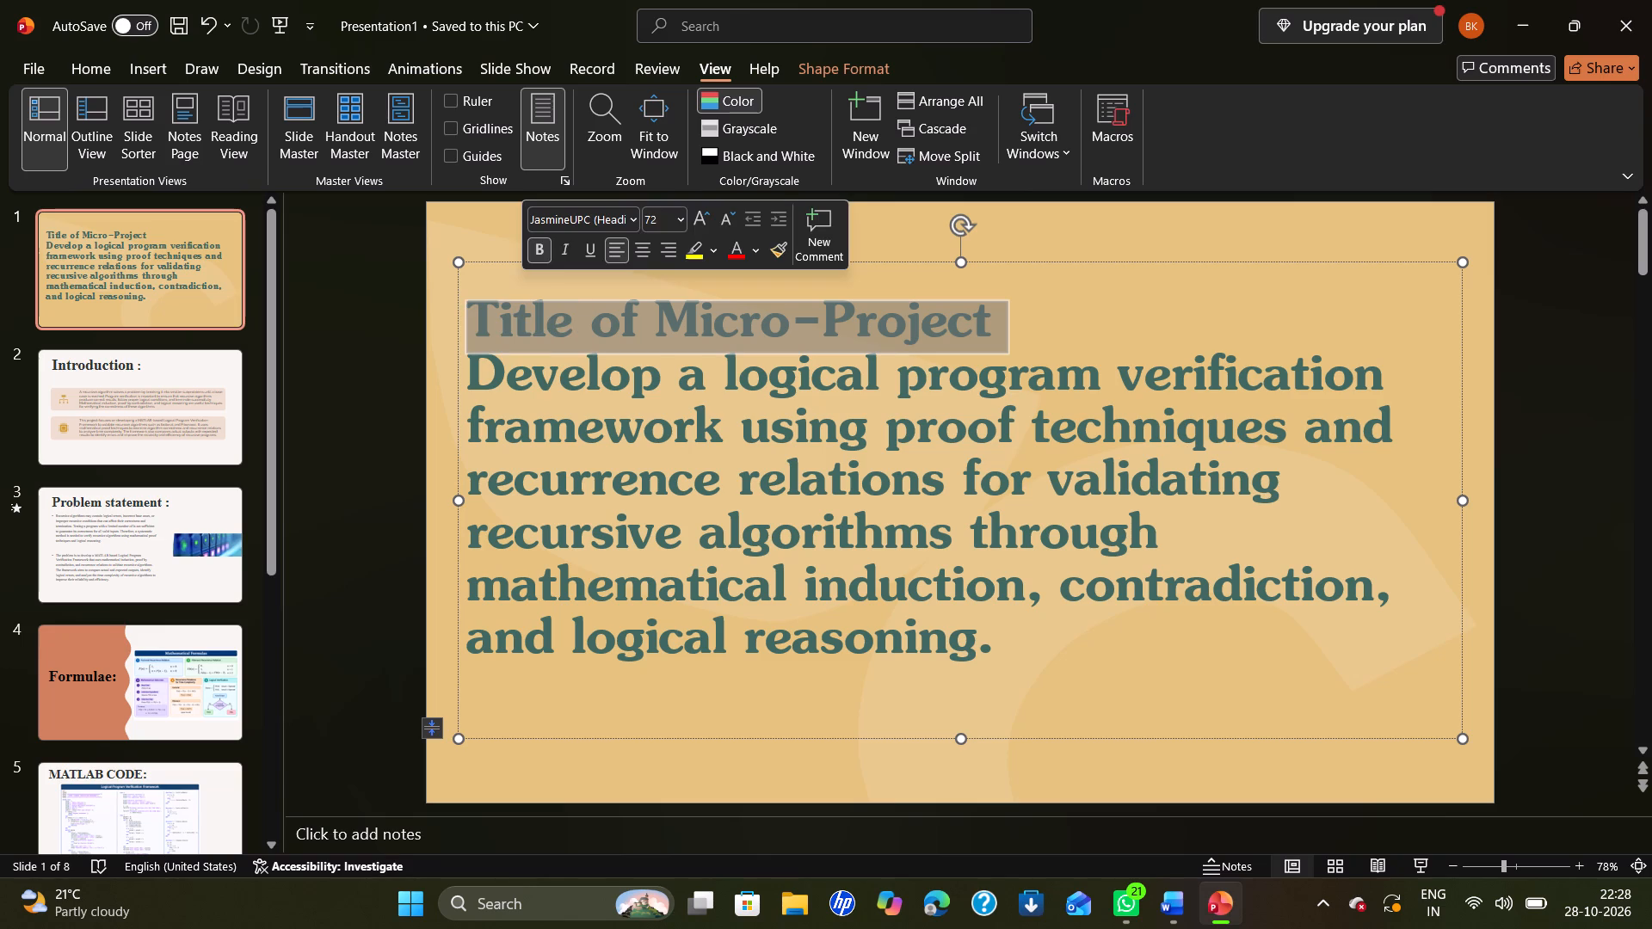
pyautogui.click(636, 248)
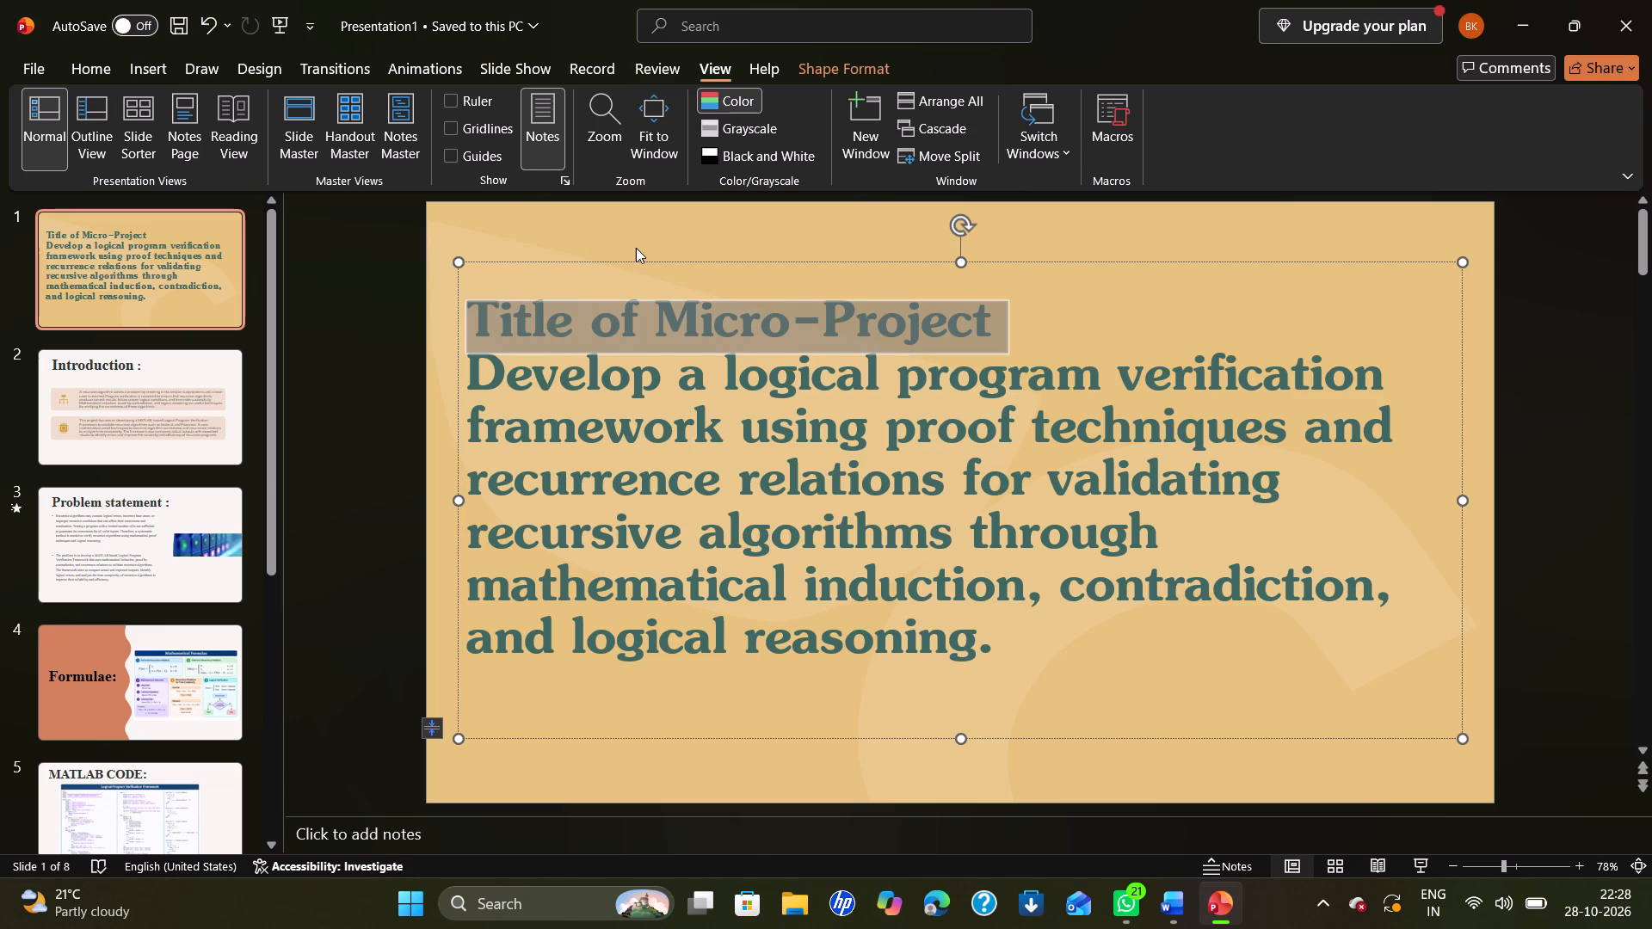
pyautogui.click(604, 294)
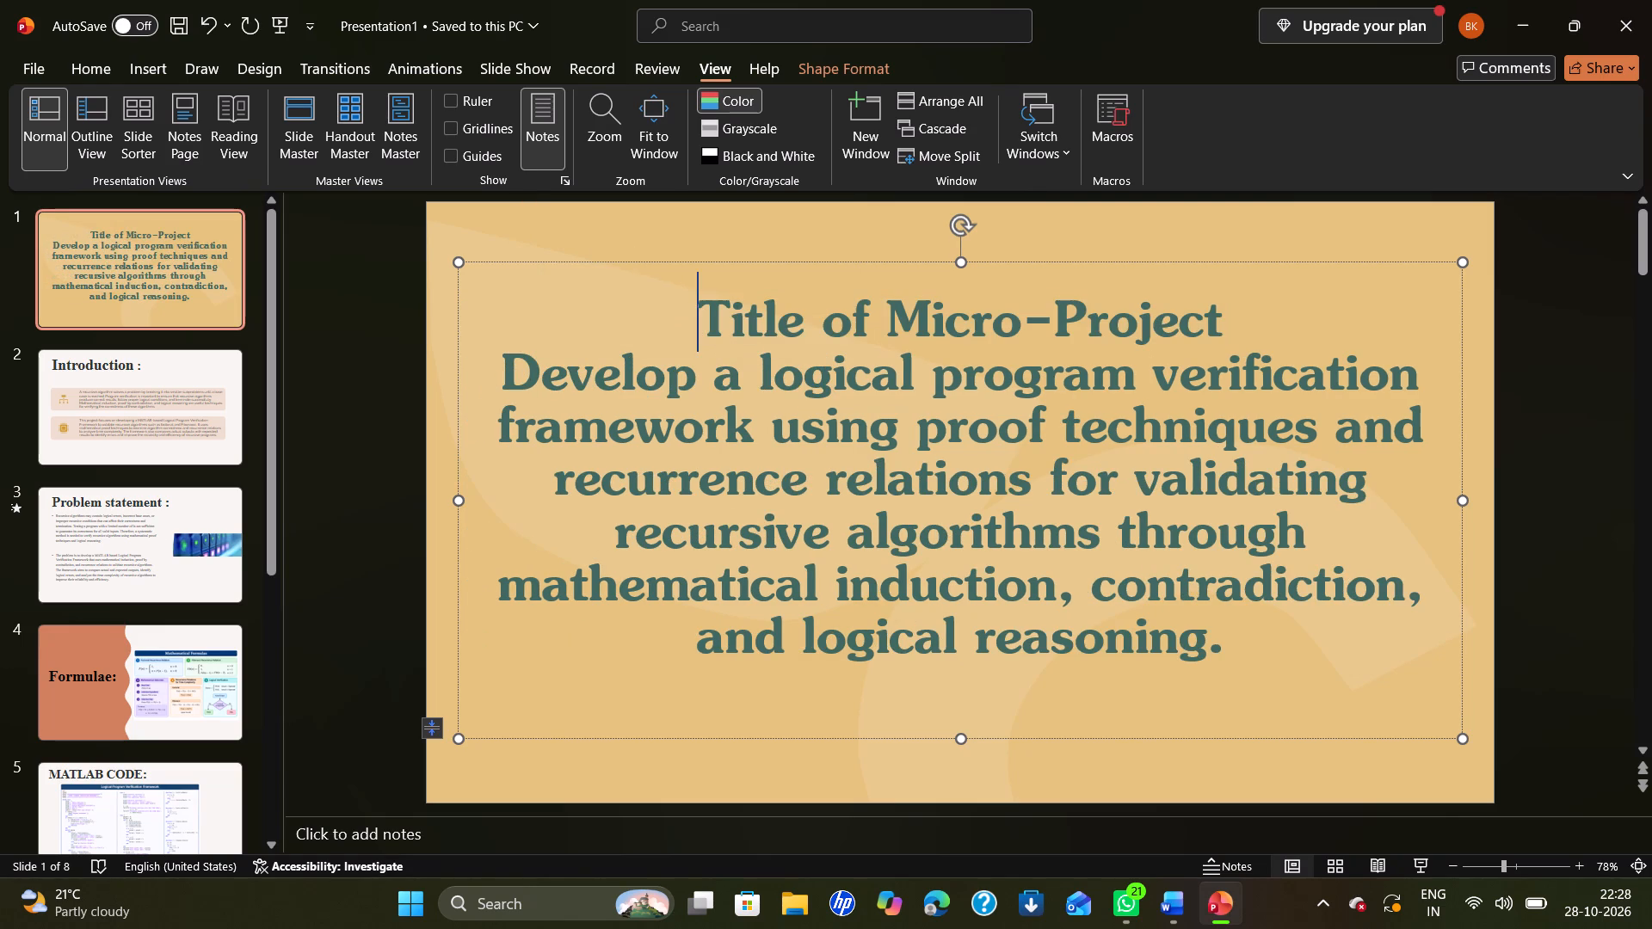
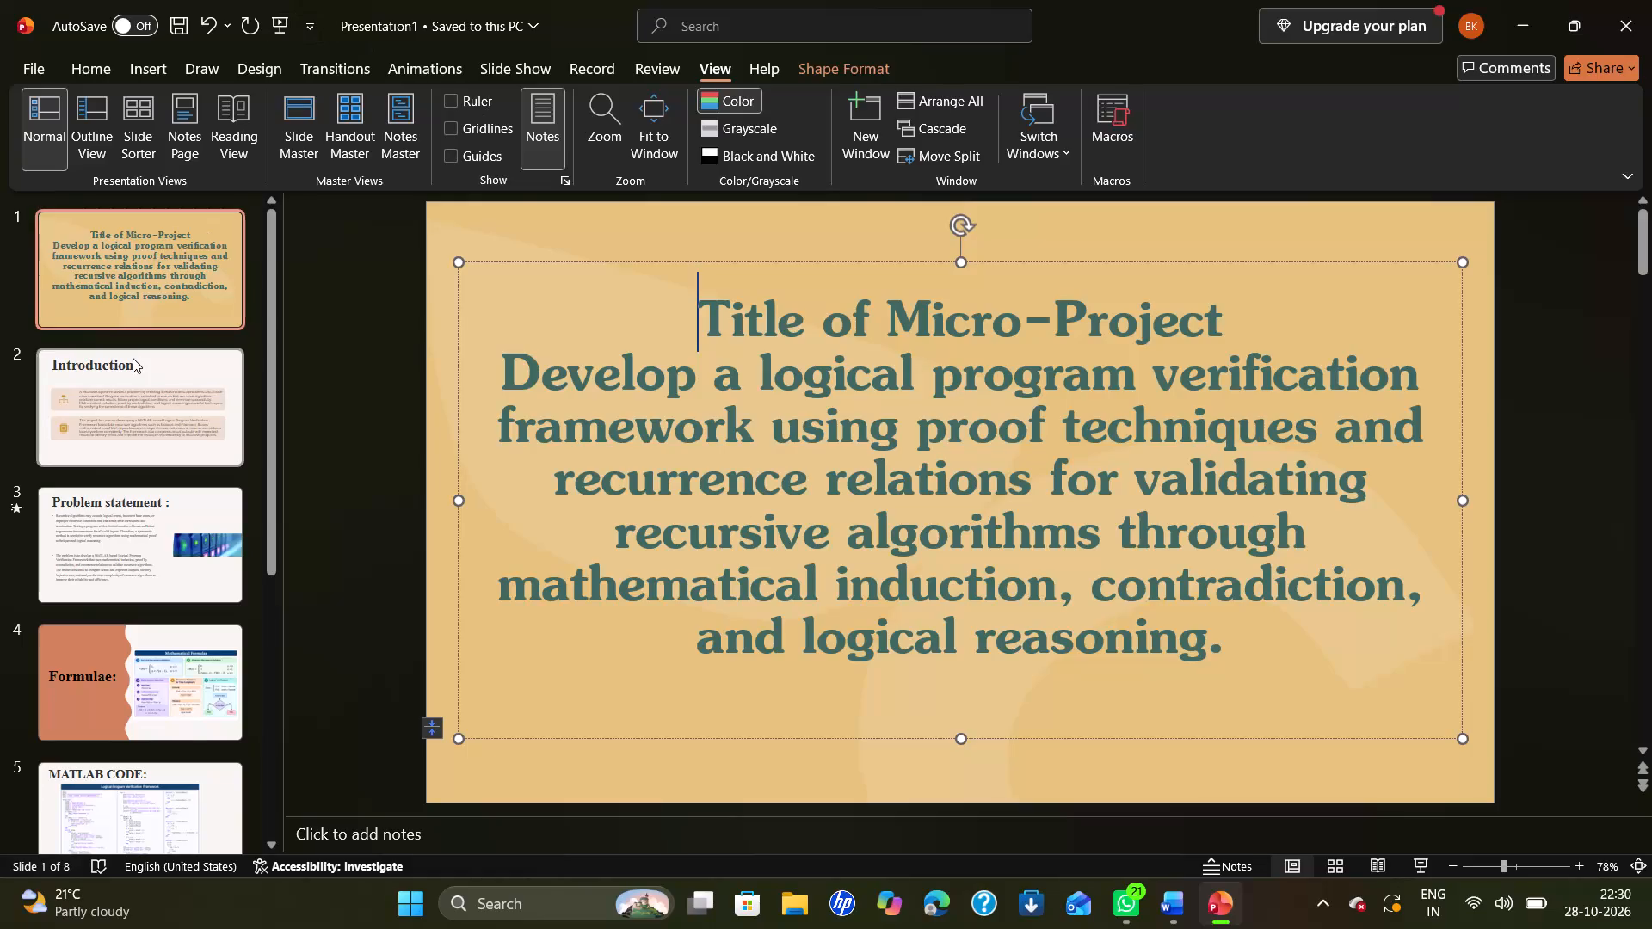
# Delete the whole "Title of Micro-Project" heading and the project title below it from the title box on slide 1.
pyautogui.click(137, 369)
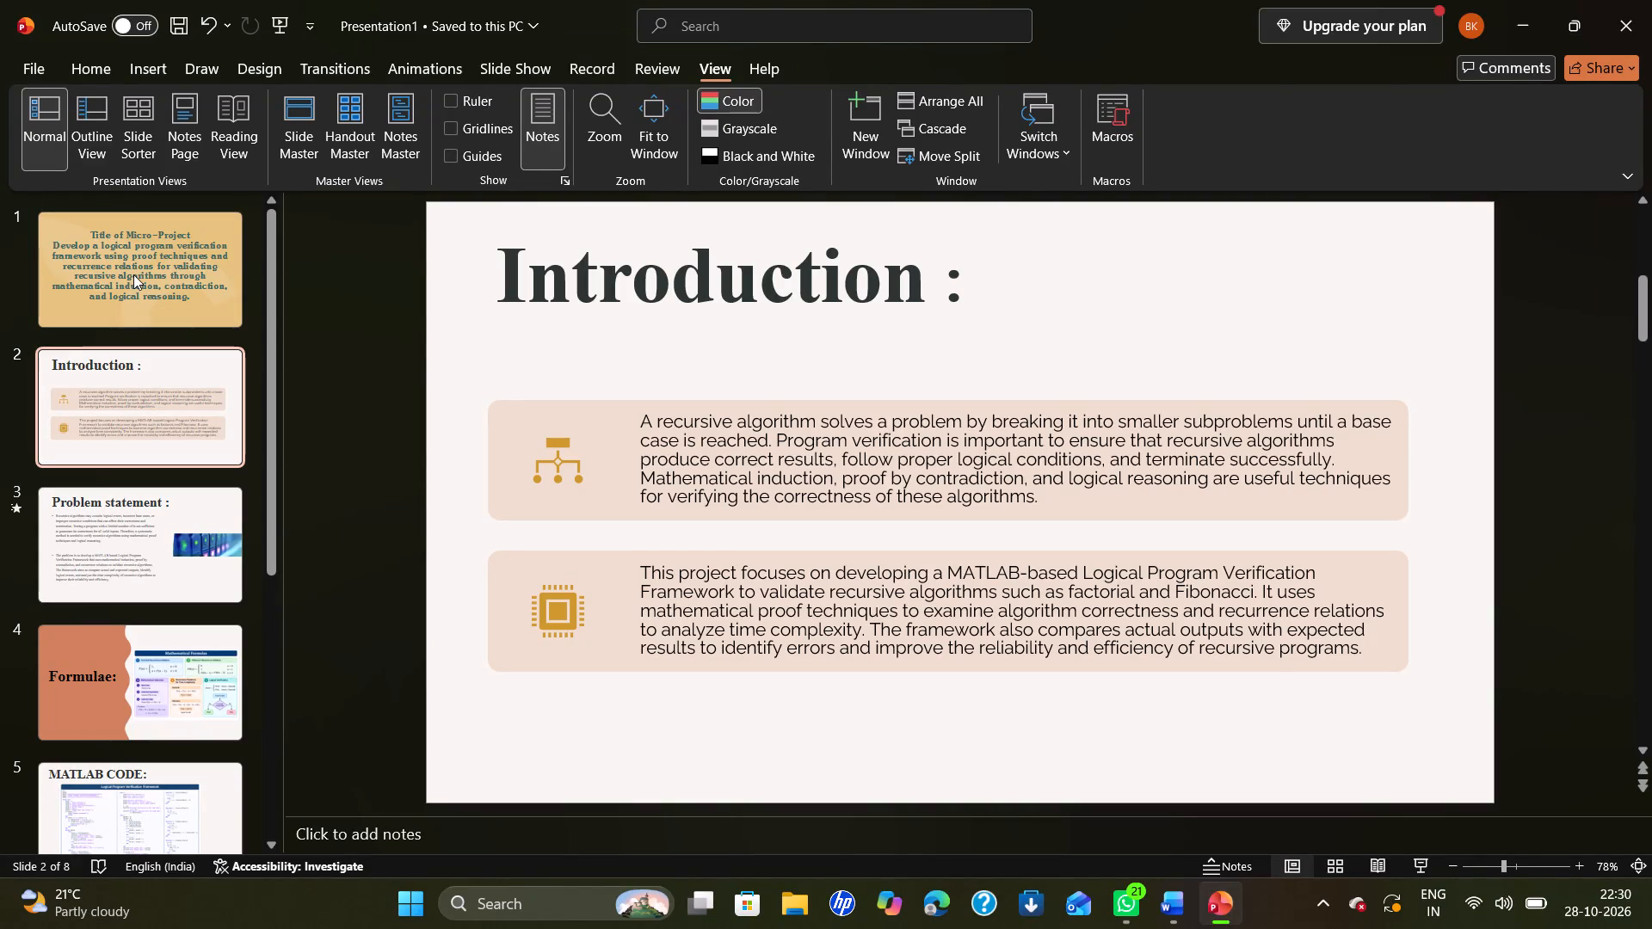
pyautogui.click(133, 274)
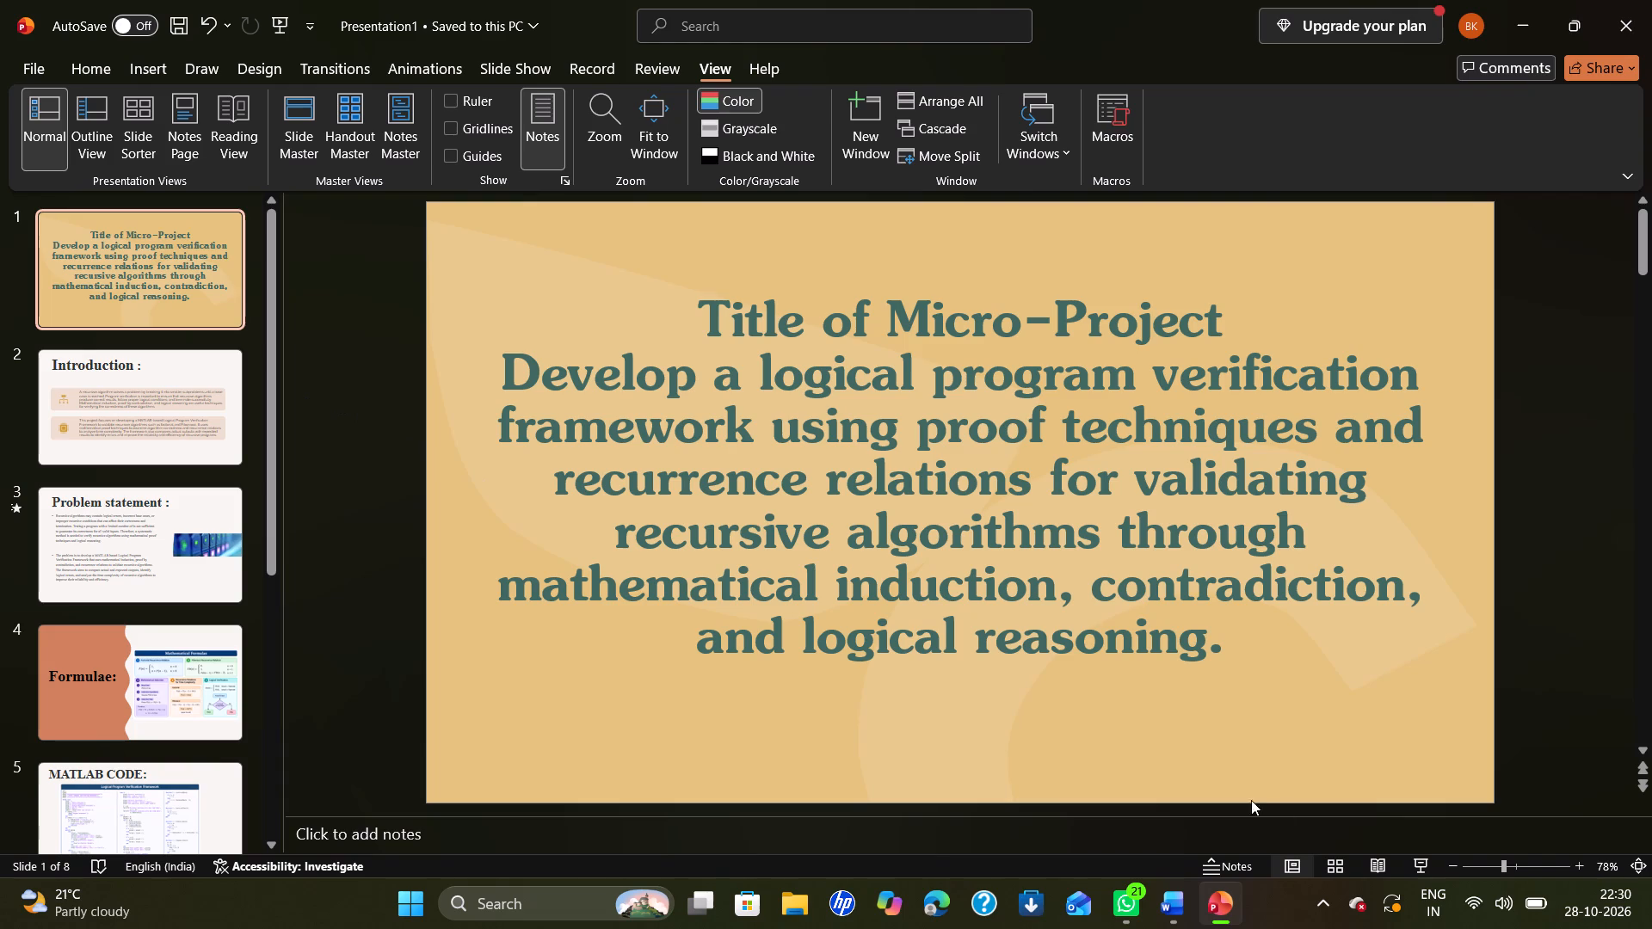
pyautogui.moveTo(1242, 665); pyautogui.dragTo(728, 348)
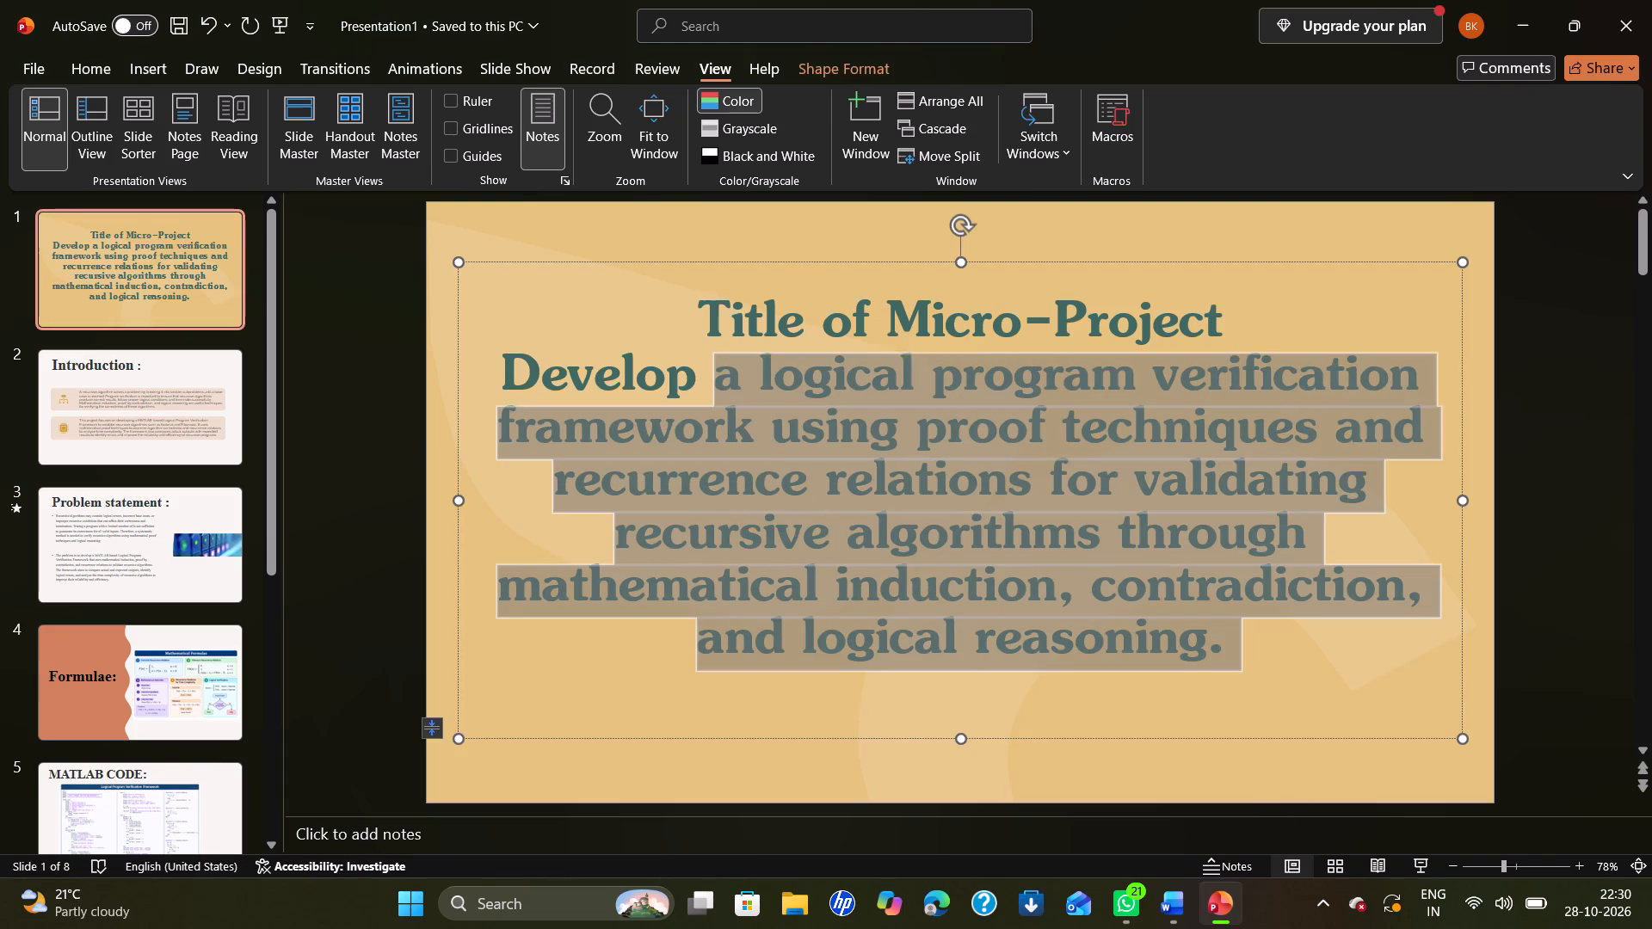
pyautogui.moveTo(728, 348); pyautogui.dragTo(708, 258)
pyautogui.press('BackSpace')
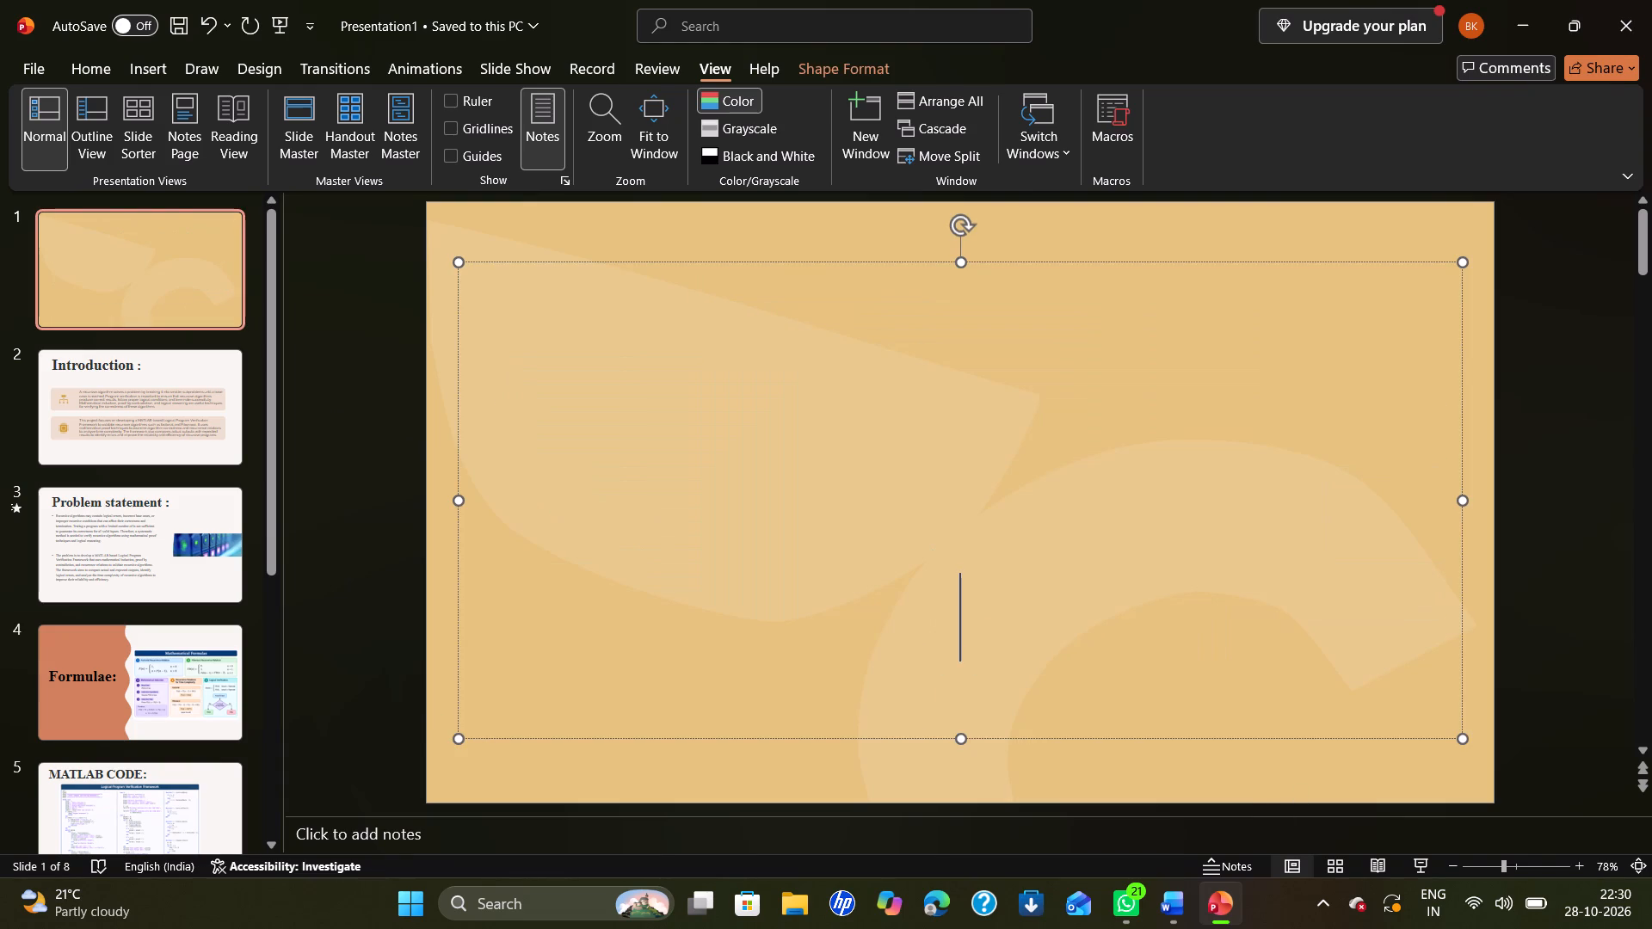
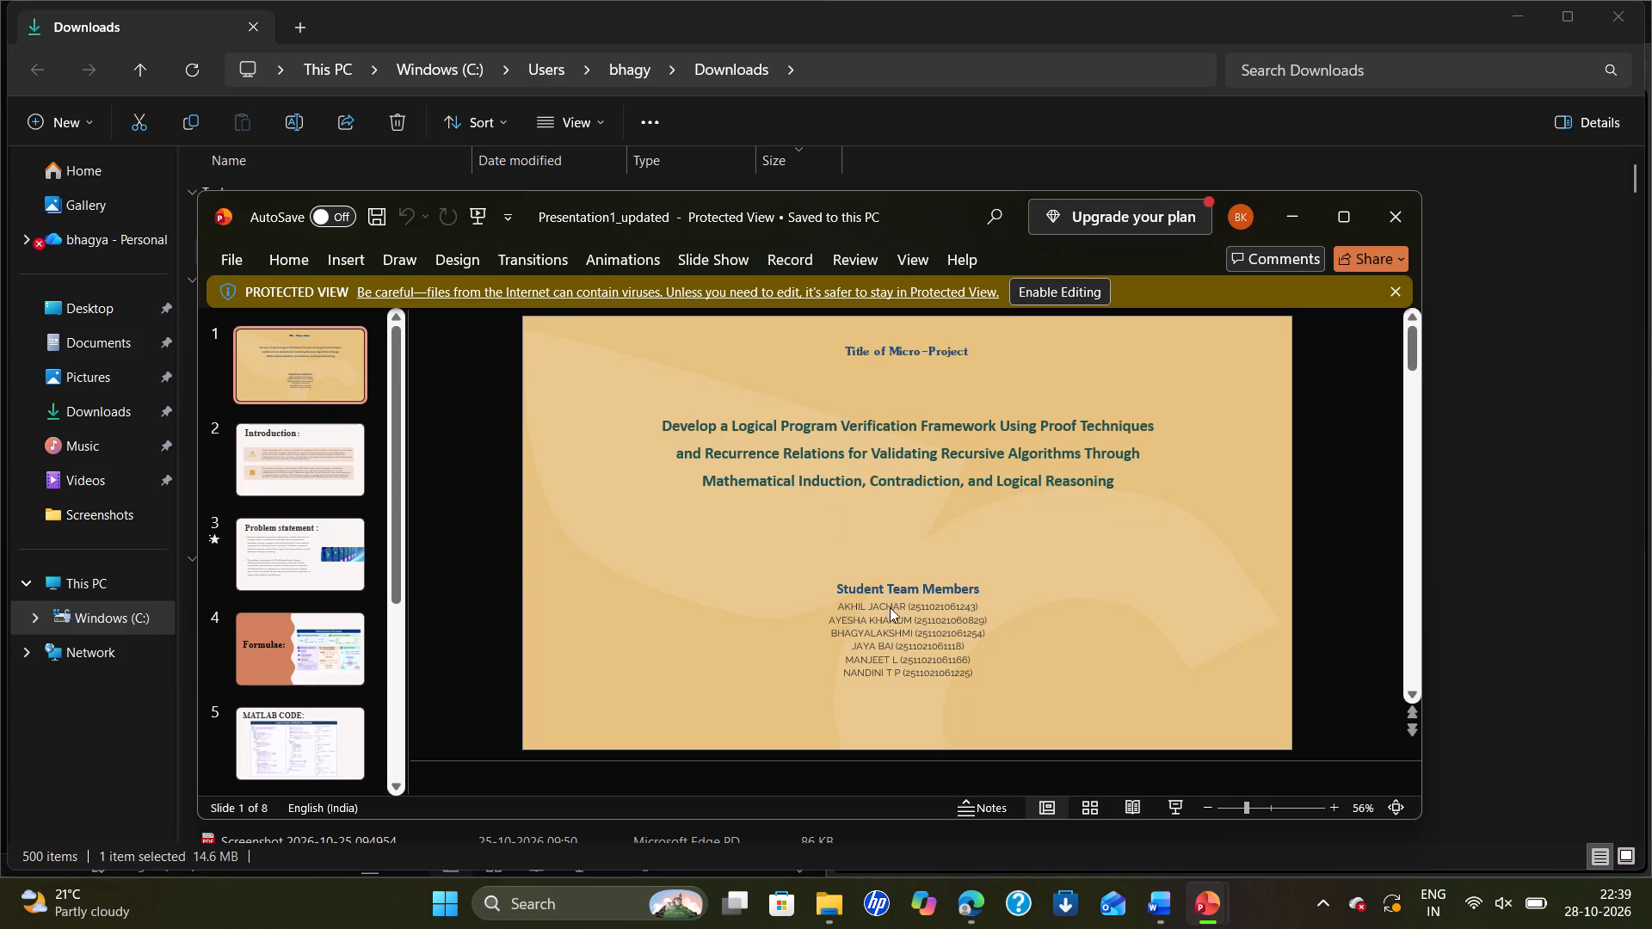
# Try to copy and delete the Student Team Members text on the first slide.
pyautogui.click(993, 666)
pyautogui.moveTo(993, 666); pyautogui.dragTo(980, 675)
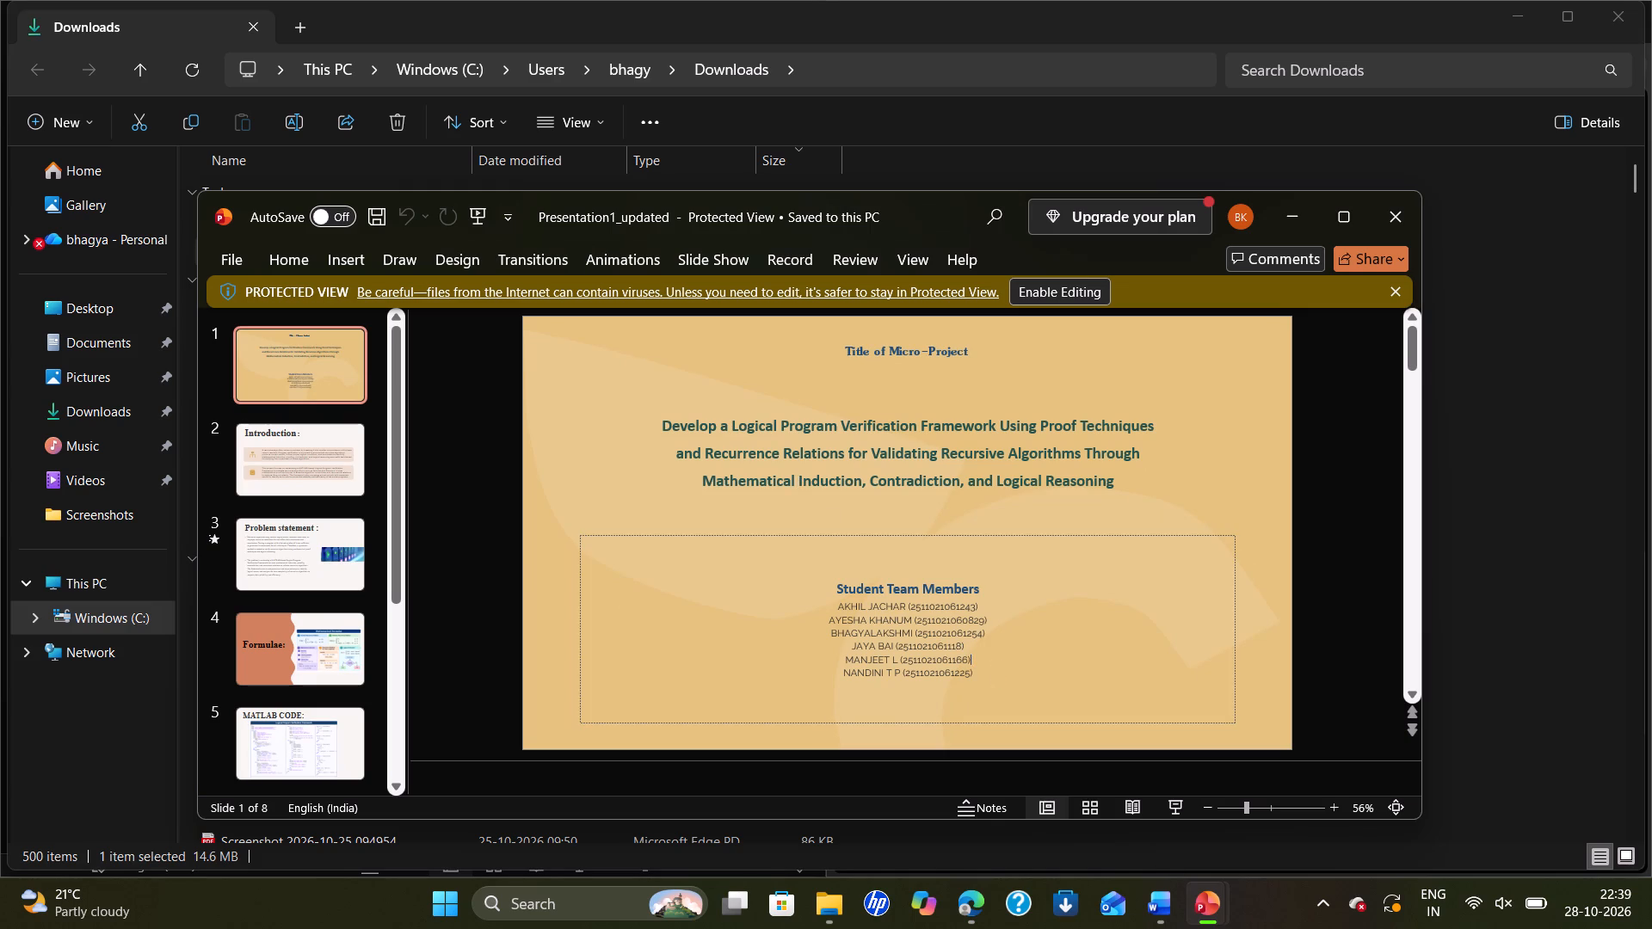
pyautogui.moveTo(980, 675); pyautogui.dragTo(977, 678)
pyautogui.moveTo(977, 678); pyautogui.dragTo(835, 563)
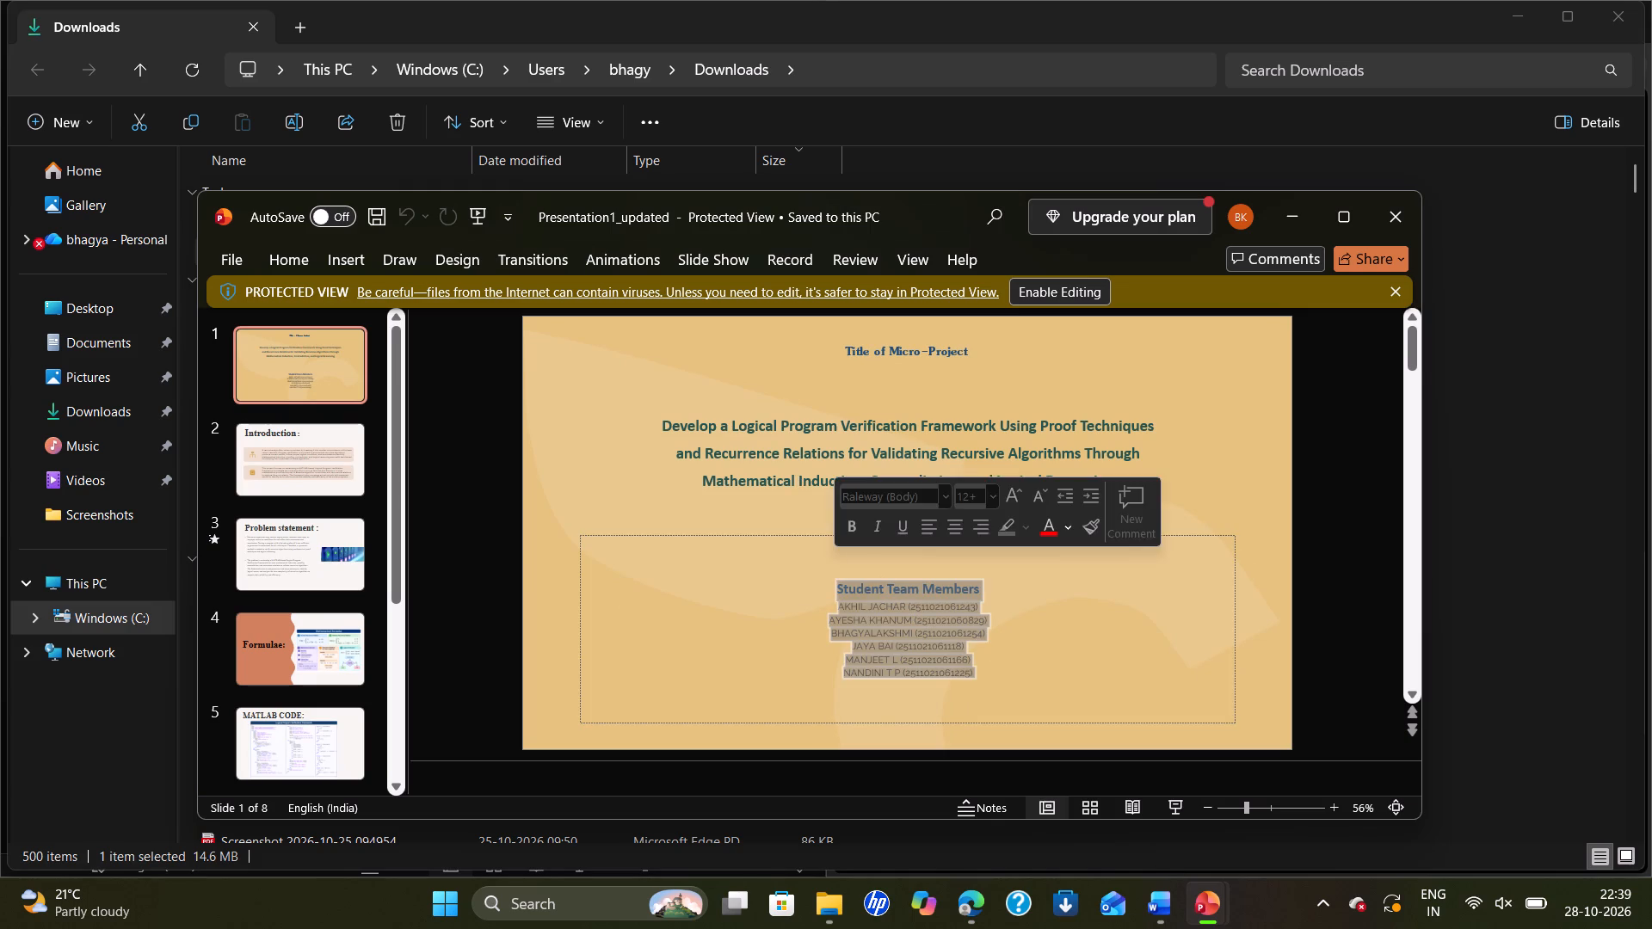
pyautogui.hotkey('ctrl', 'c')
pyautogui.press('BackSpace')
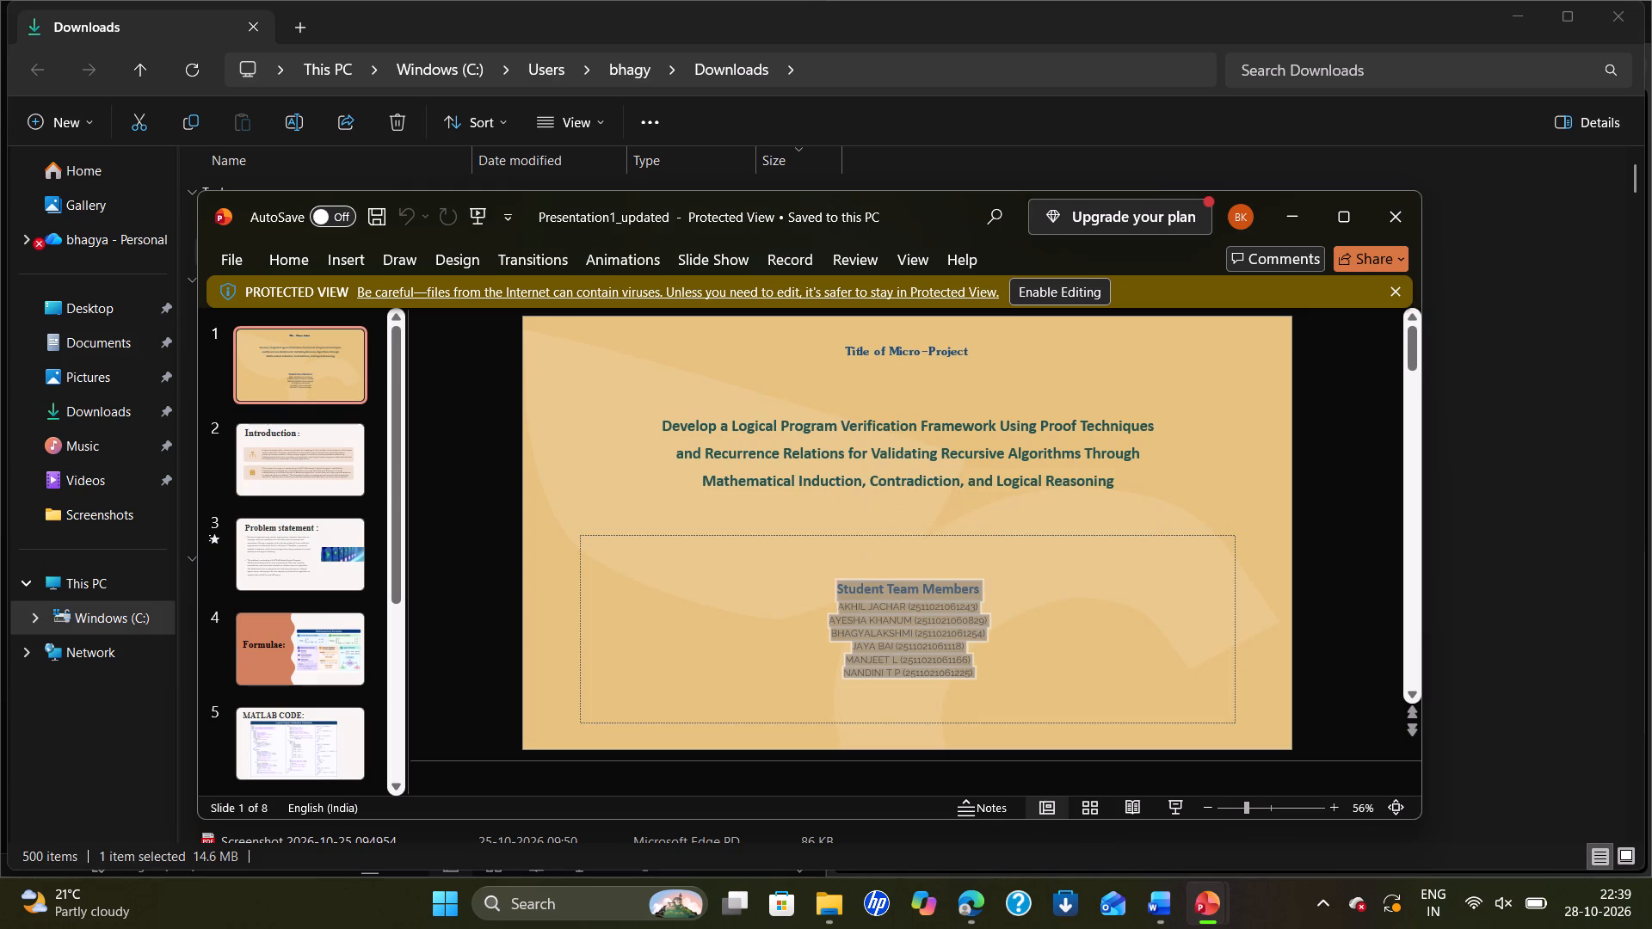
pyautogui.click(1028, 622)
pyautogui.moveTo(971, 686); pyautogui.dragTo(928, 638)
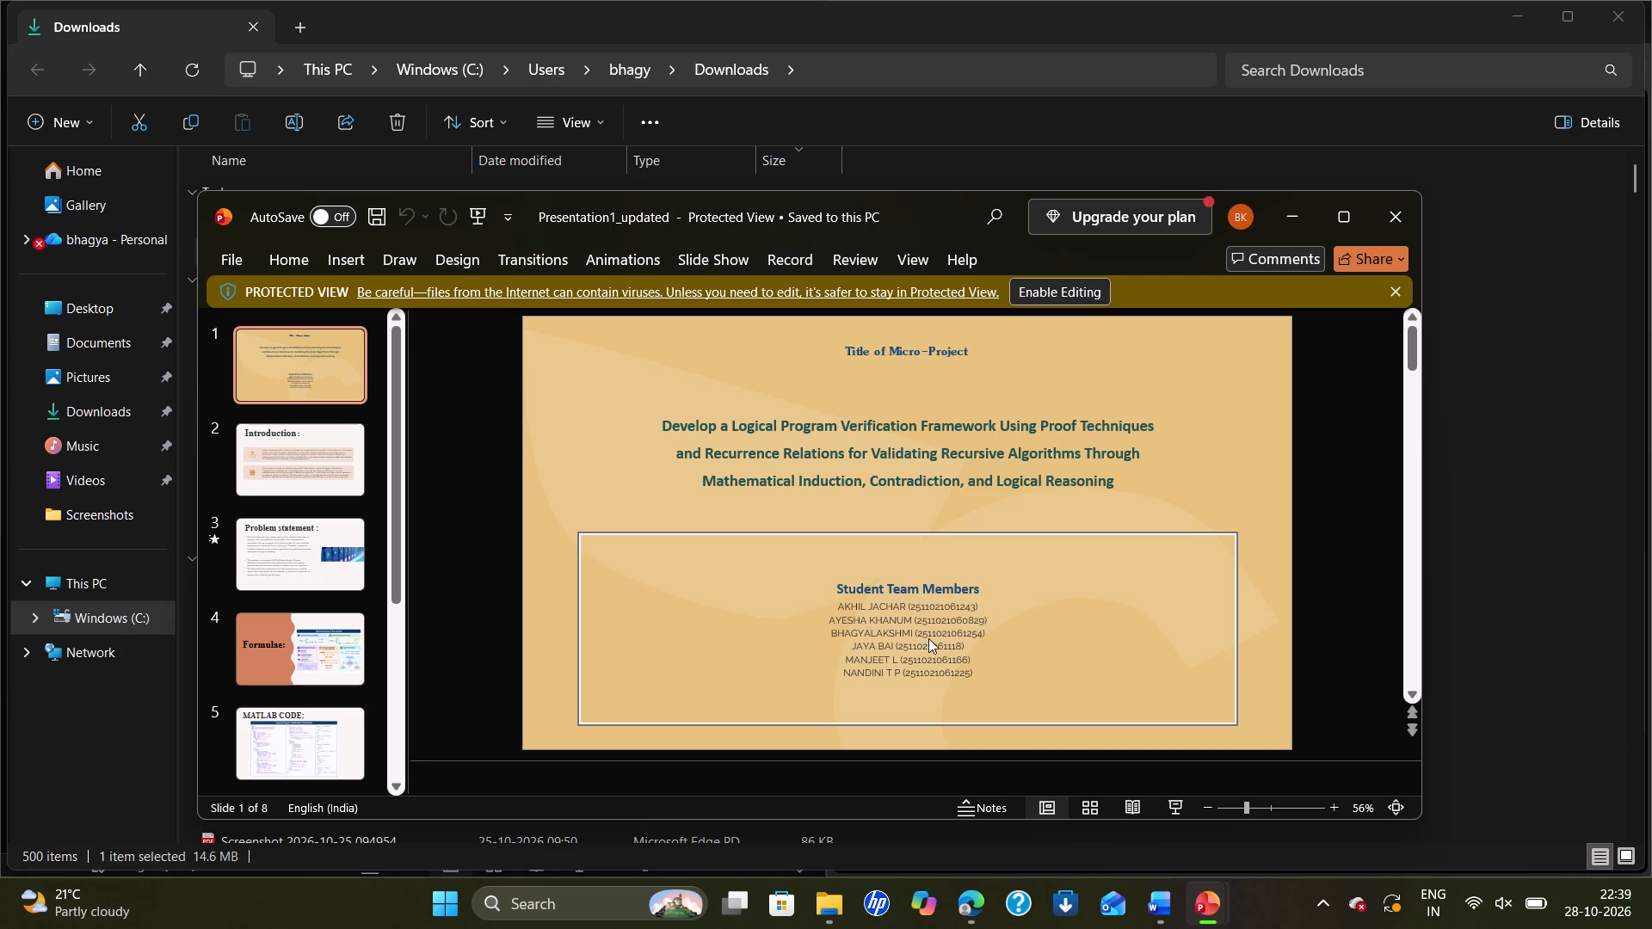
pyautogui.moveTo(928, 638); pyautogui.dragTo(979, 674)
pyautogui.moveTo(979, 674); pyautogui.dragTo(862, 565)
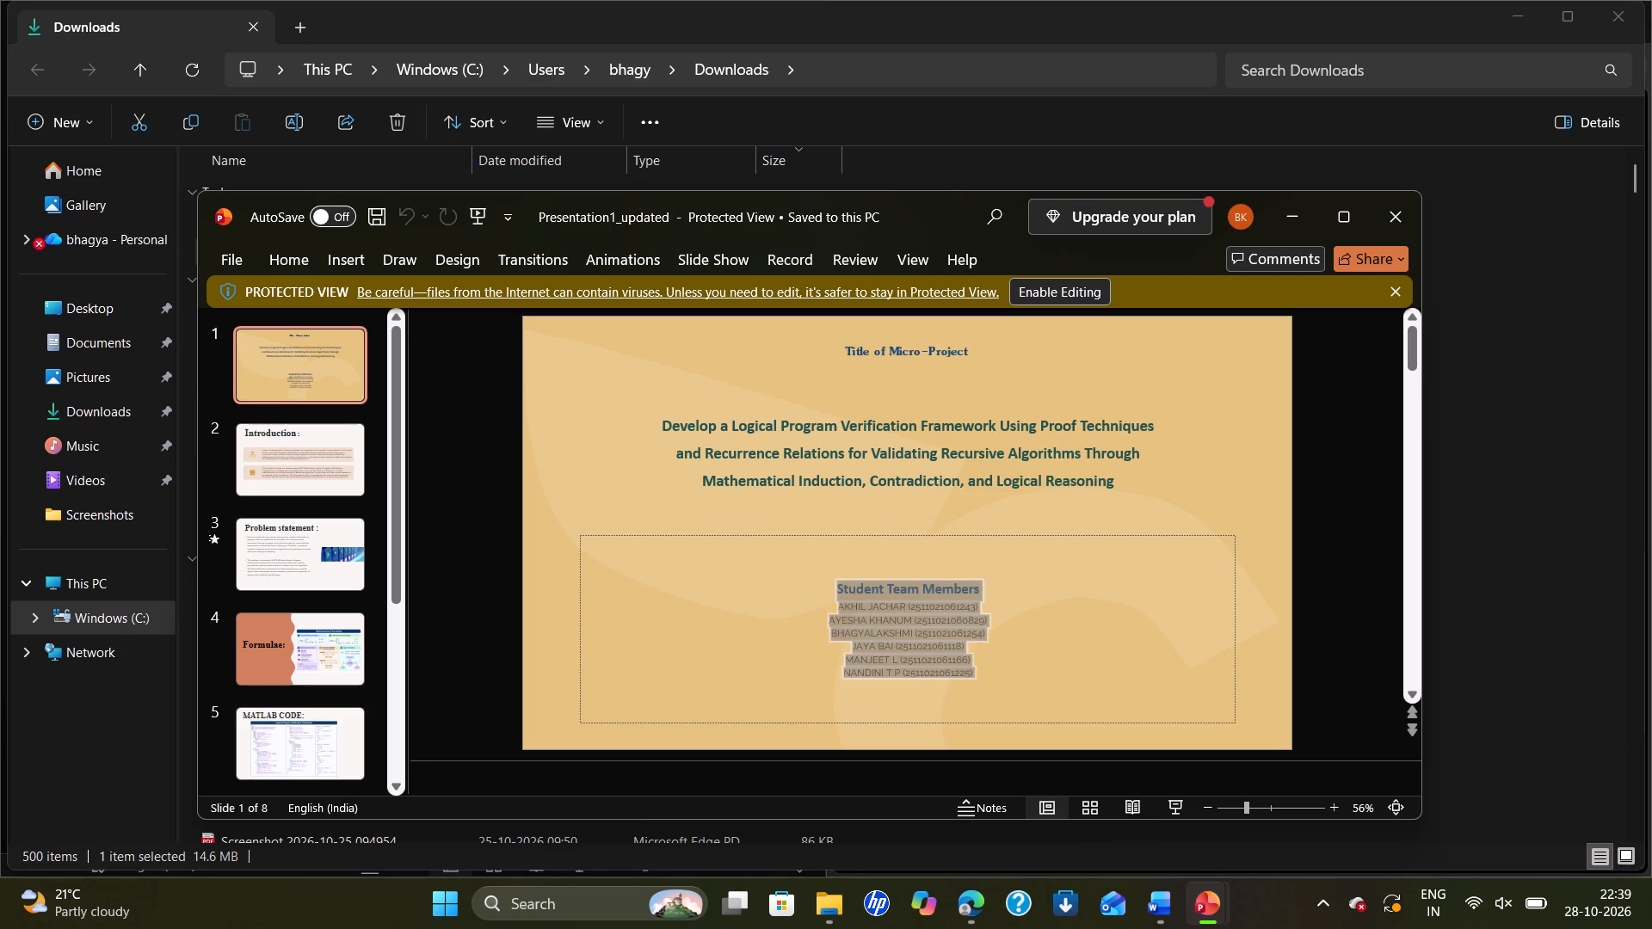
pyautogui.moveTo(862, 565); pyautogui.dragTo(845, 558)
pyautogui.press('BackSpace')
# Maximize the updated presentation and enable editing.
pyautogui.click(1351, 210)
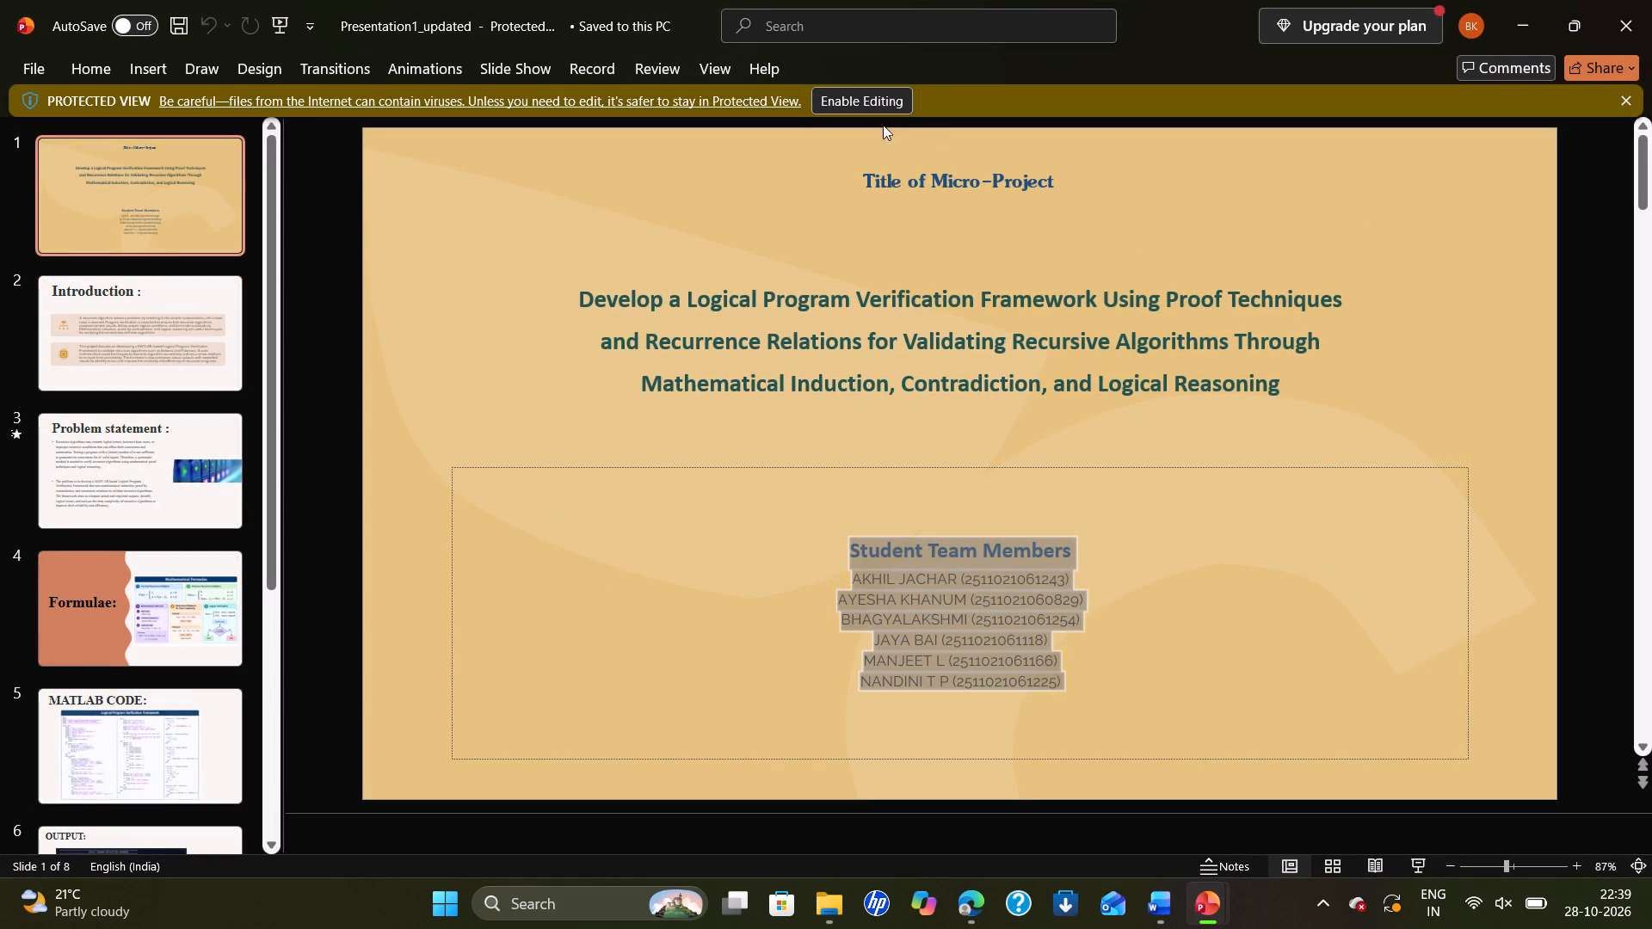
pyautogui.click(860, 96)
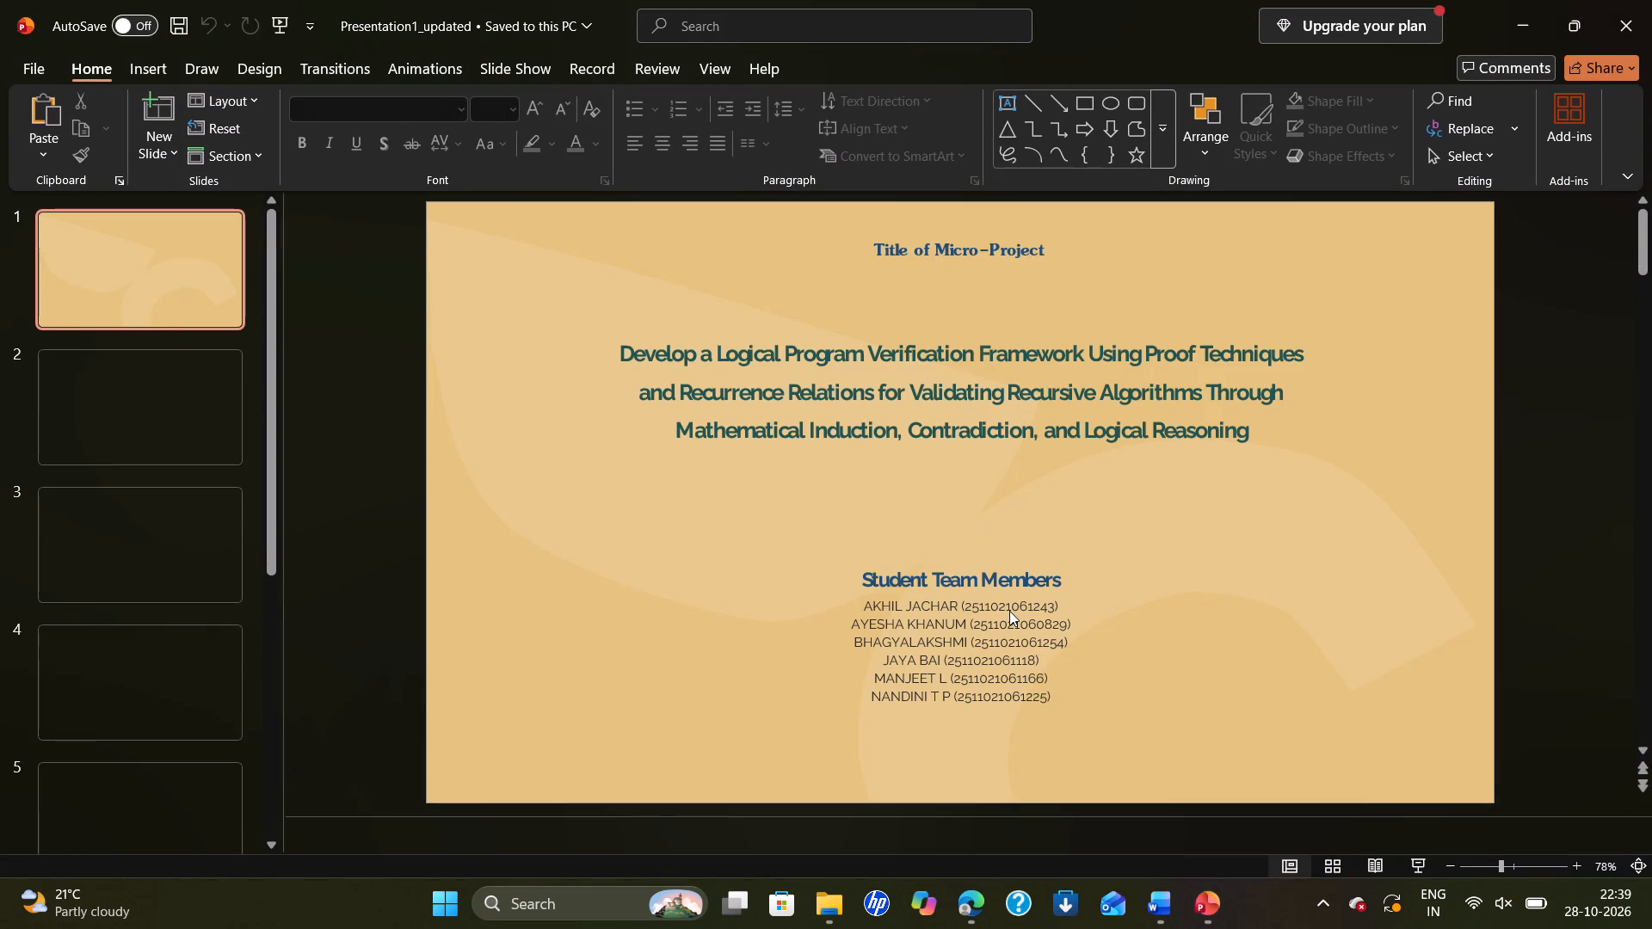
# Move the Student Team Members text box to the lower-right corner of the first slide.
pyautogui.moveTo(1058, 706); pyautogui.dragTo(949, 635)
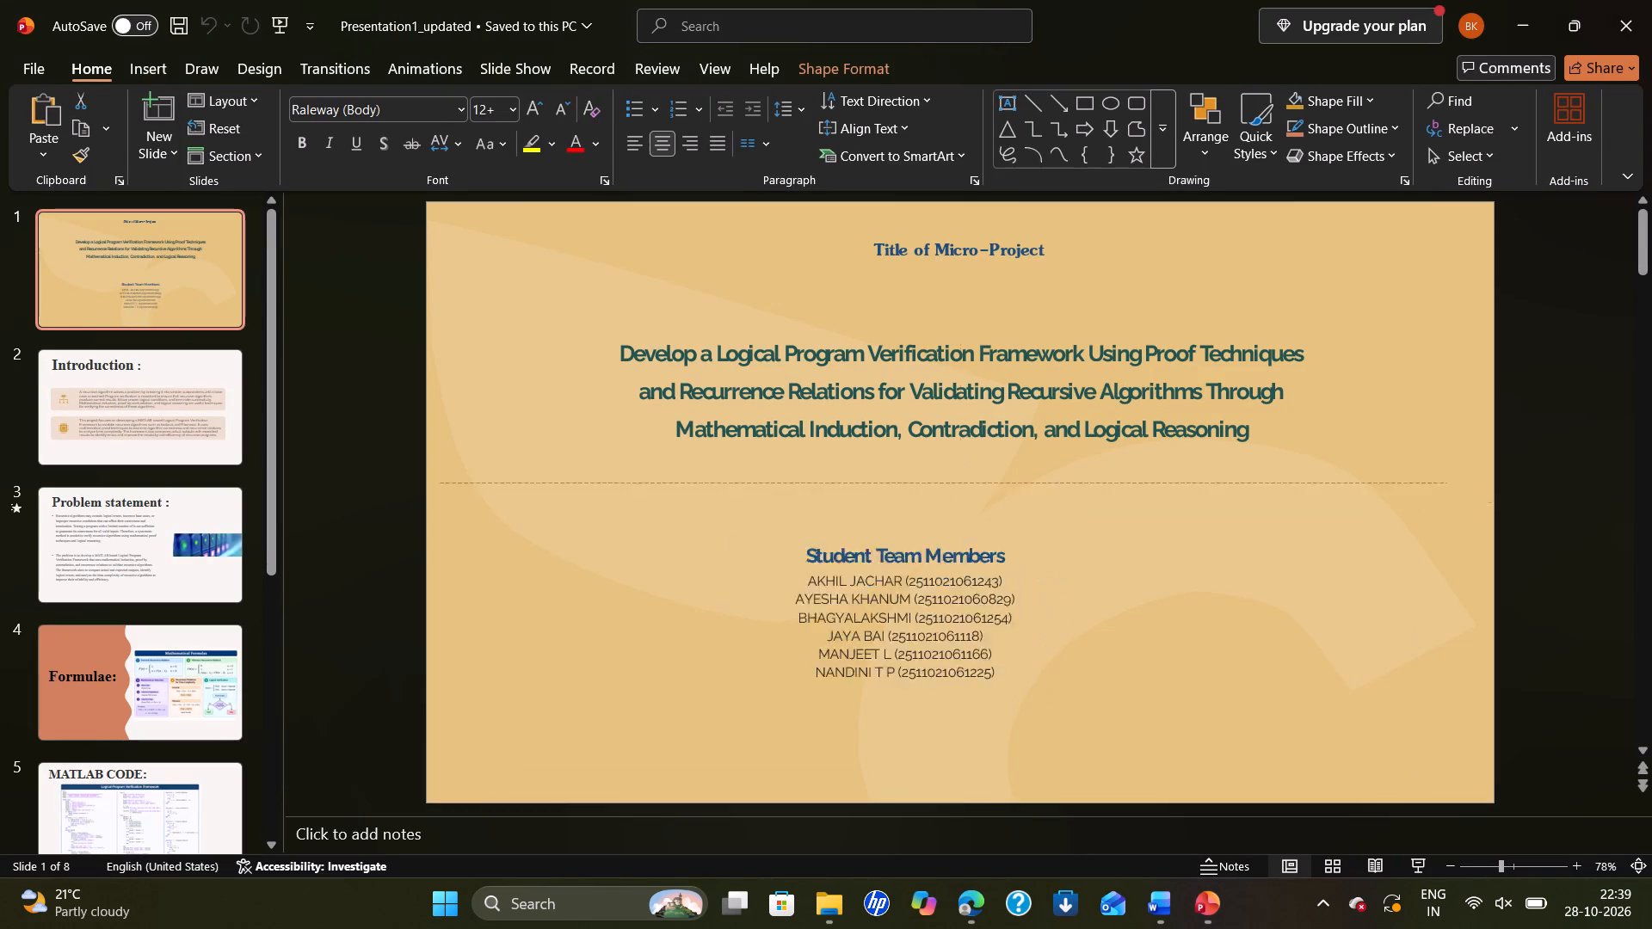
pyautogui.moveTo(949, 635); pyautogui.dragTo(1329, 698)
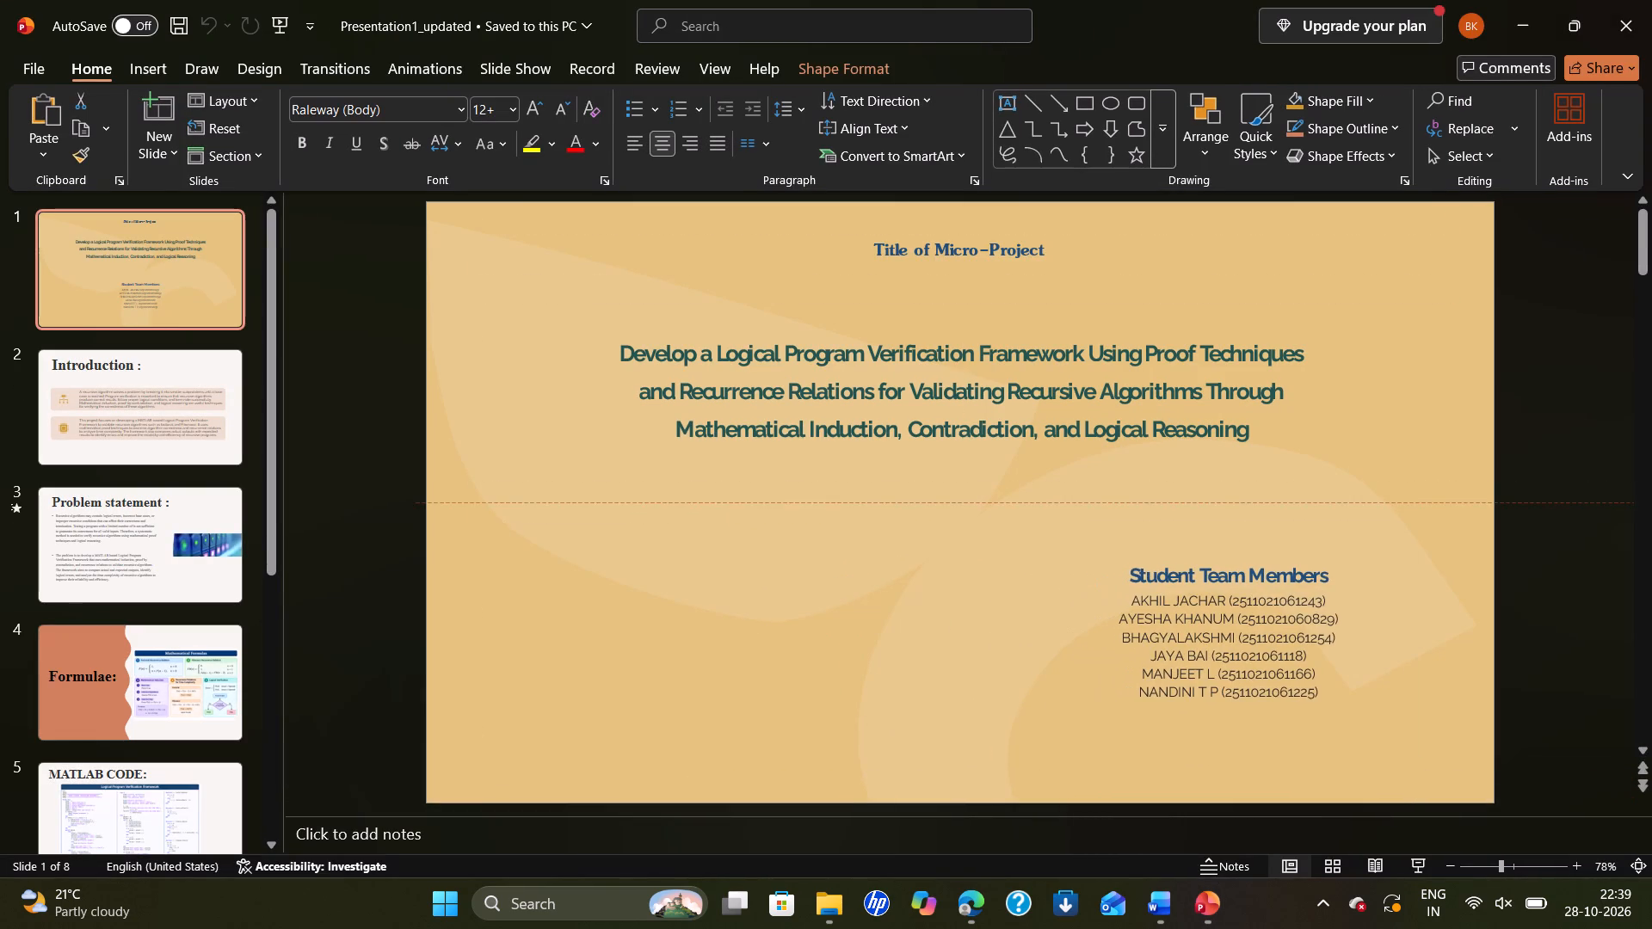
pyautogui.moveTo(1329, 698); pyautogui.dragTo(1386, 722)
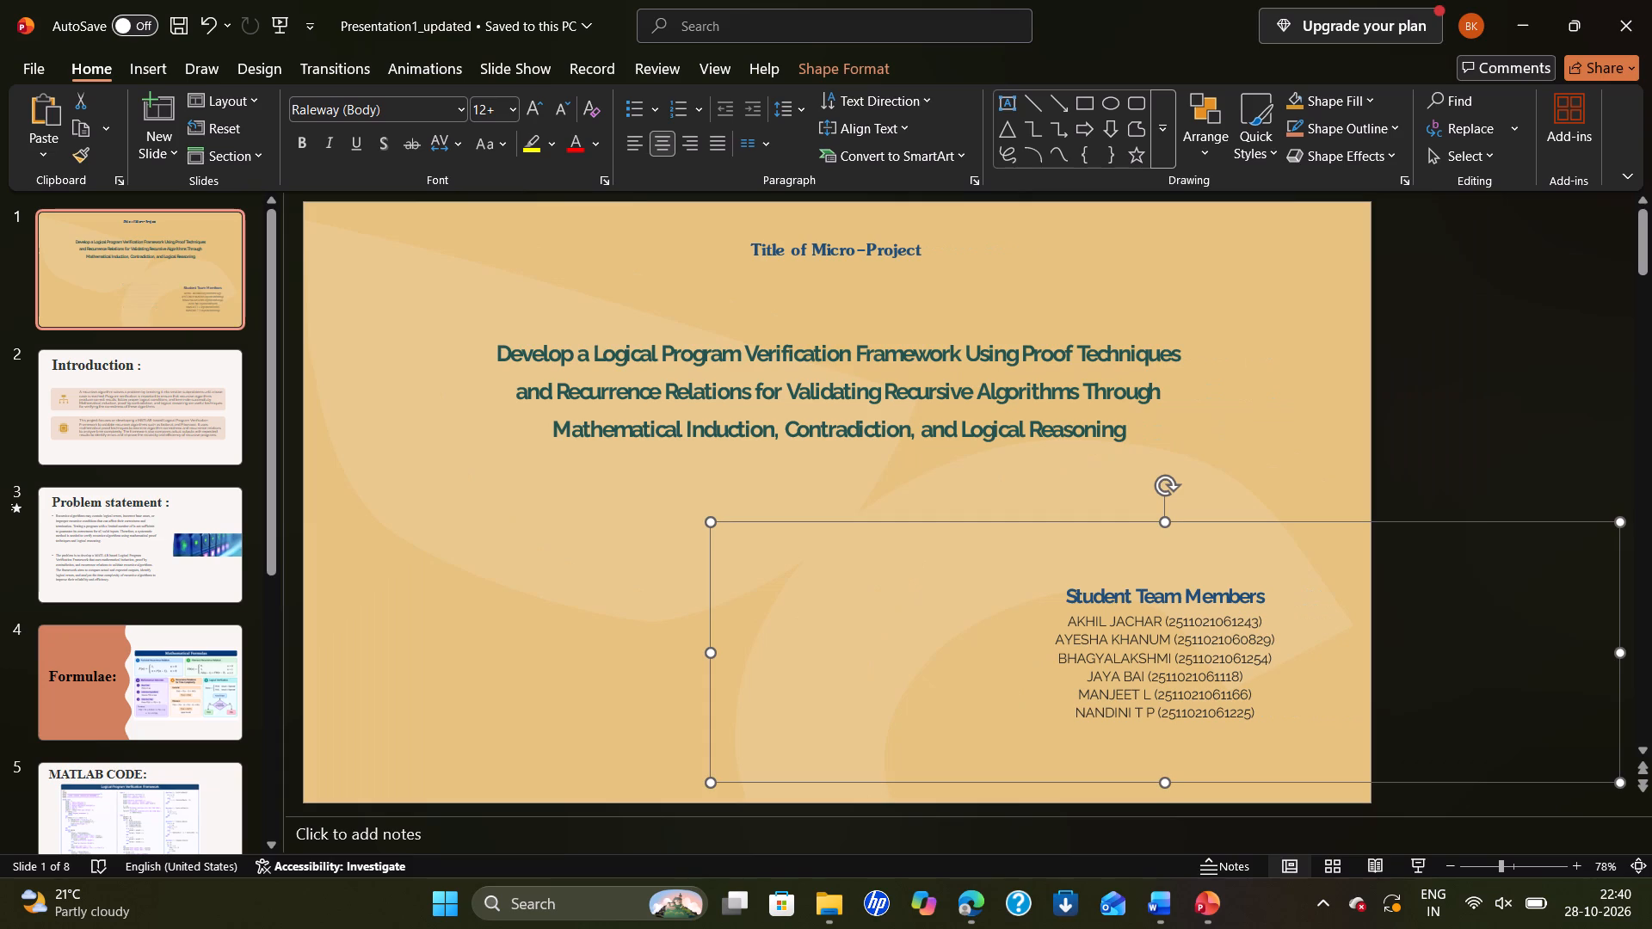
pyautogui.click(1321, 455)
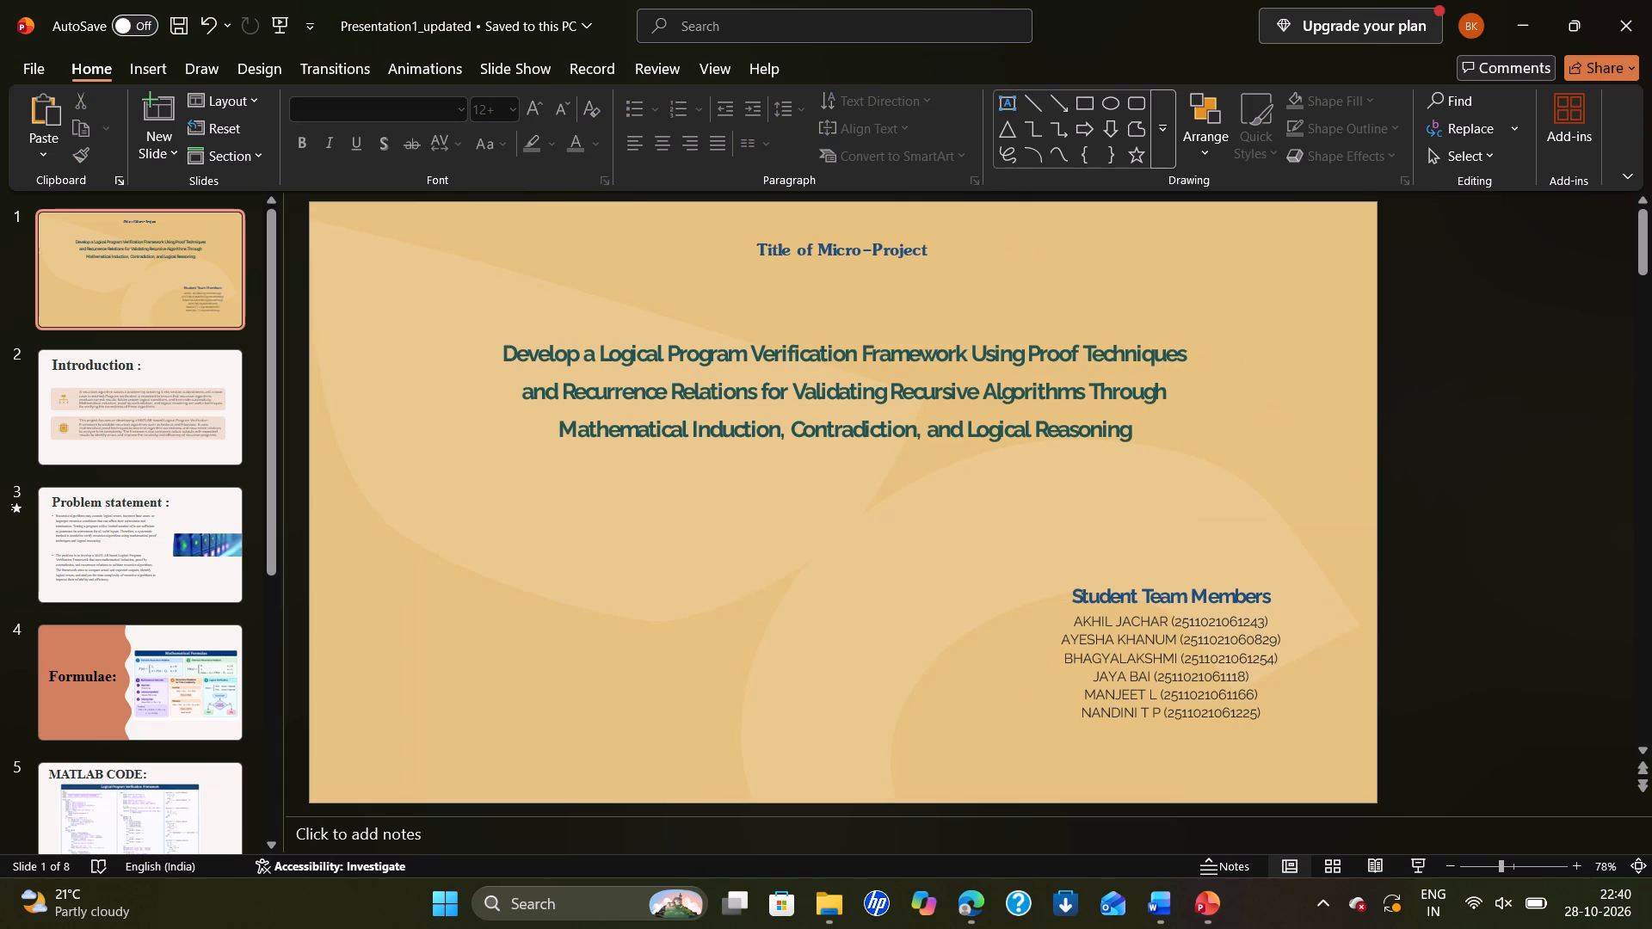
# Move the project description and the "Title of Micro-Project" heading lower on the first slide.
pyautogui.moveTo(953, 389); pyautogui.dragTo(956, 454)
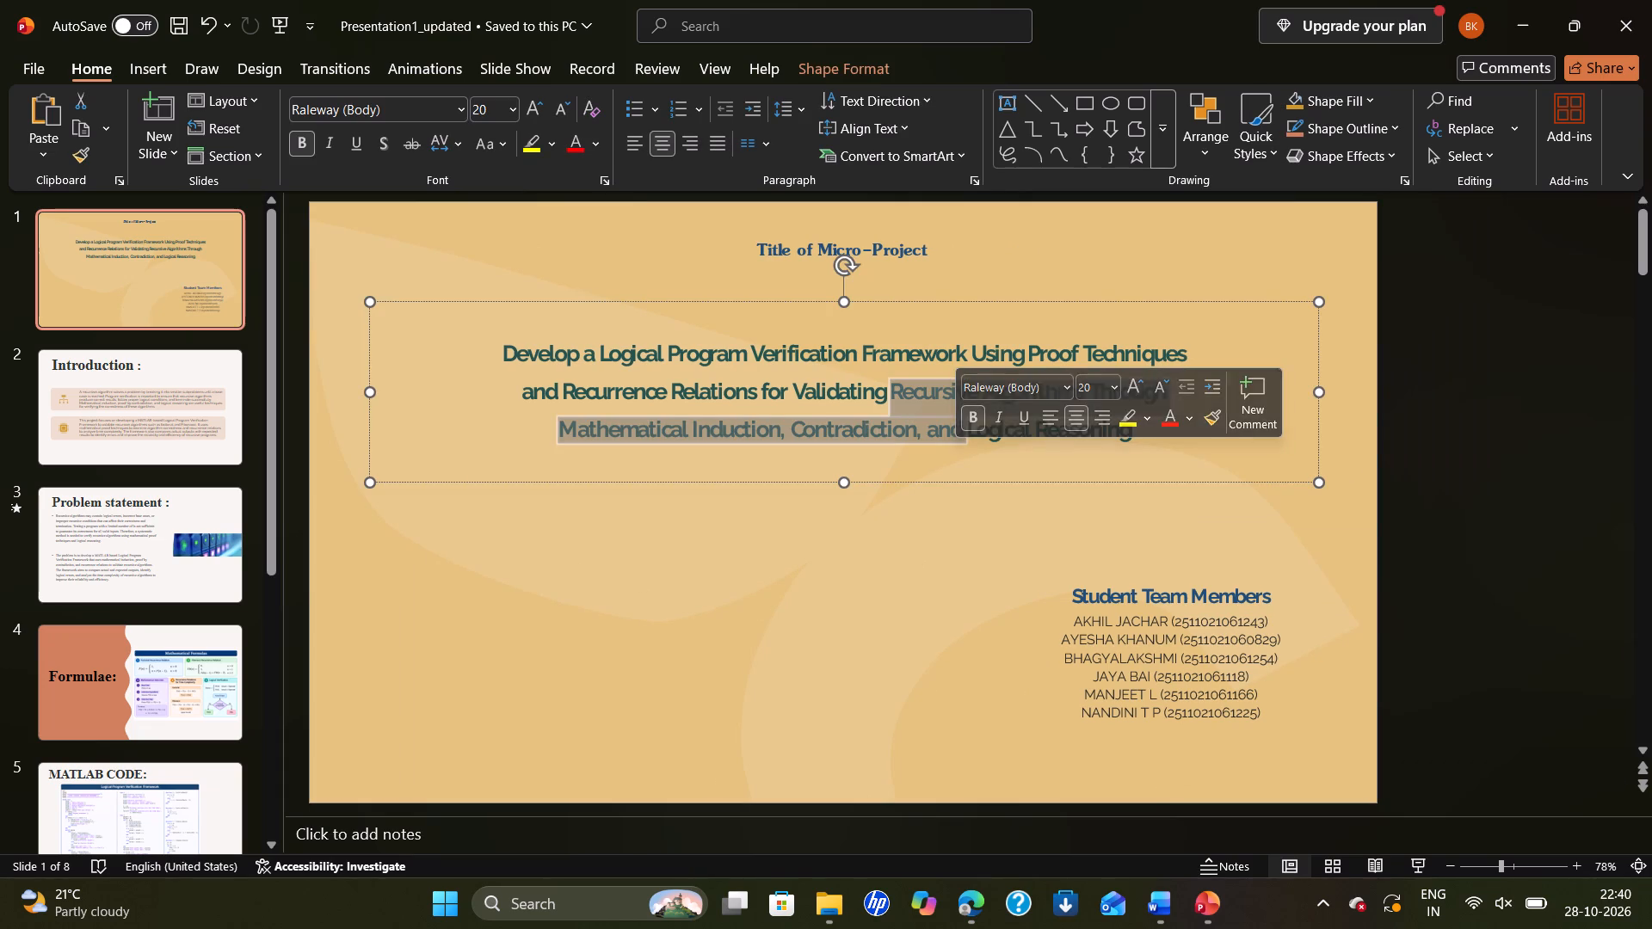
pyautogui.moveTo(1083, 478); pyautogui.dragTo(1083, 528)
pyautogui.moveTo(895, 258); pyautogui.dragTo(889, 364)
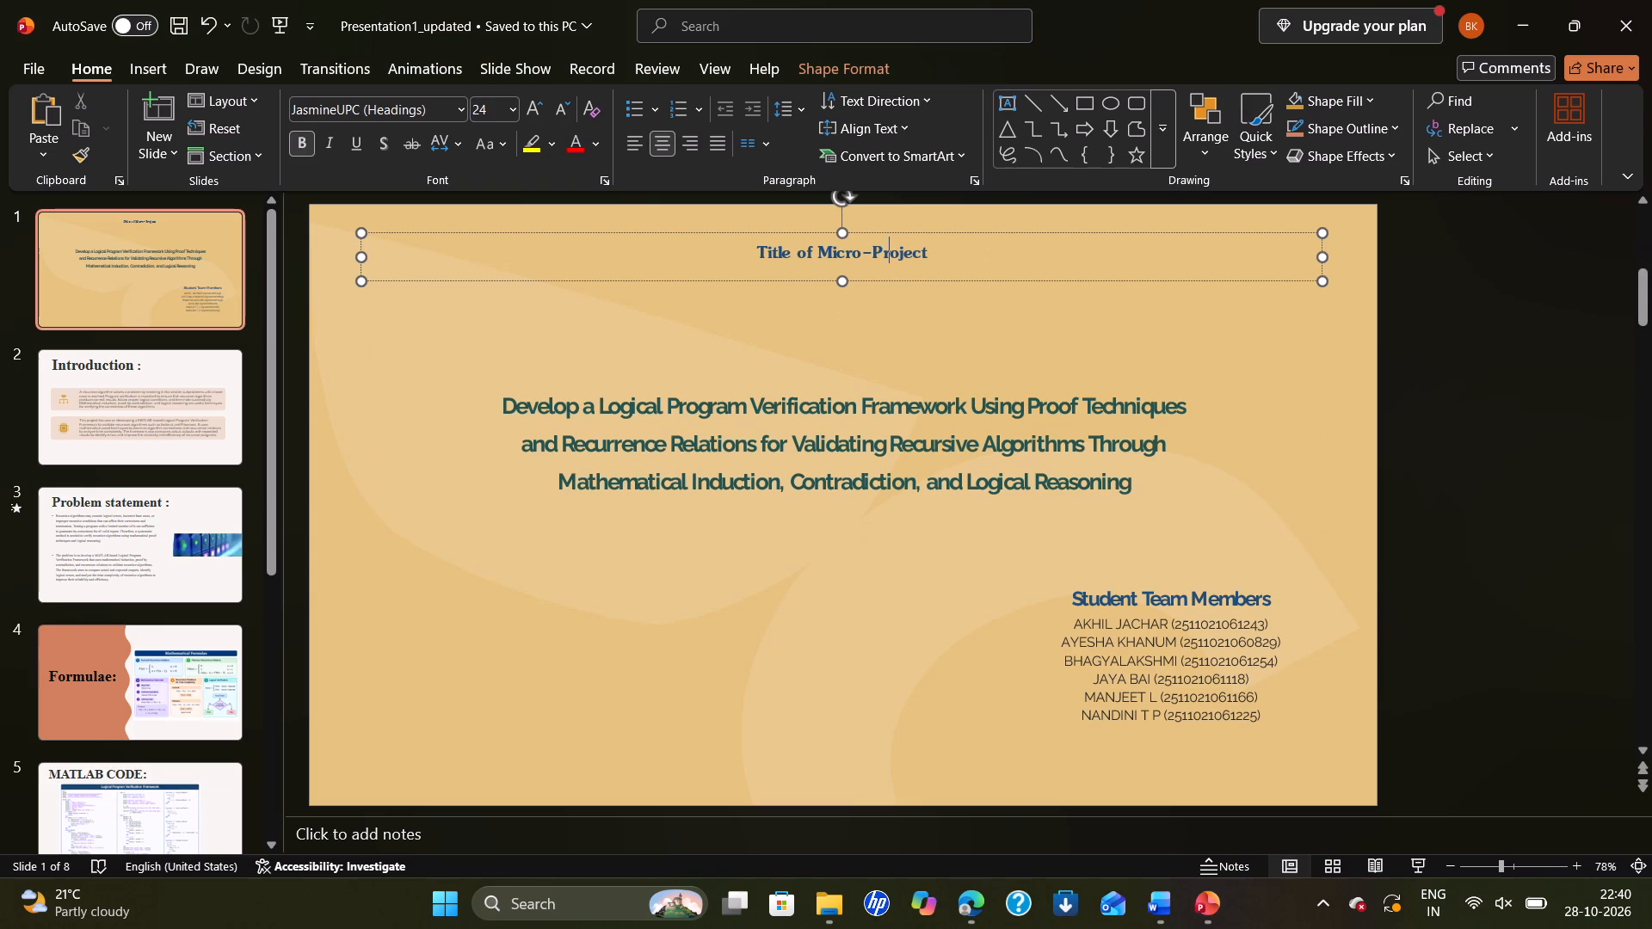
pyautogui.moveTo(889, 364); pyautogui.dragTo(941, 253)
pyautogui.click(941, 253)
pyautogui.moveTo(940, 276); pyautogui.dragTo(965, 286)
pyautogui.moveTo(965, 280); pyautogui.dragTo(951, 360)
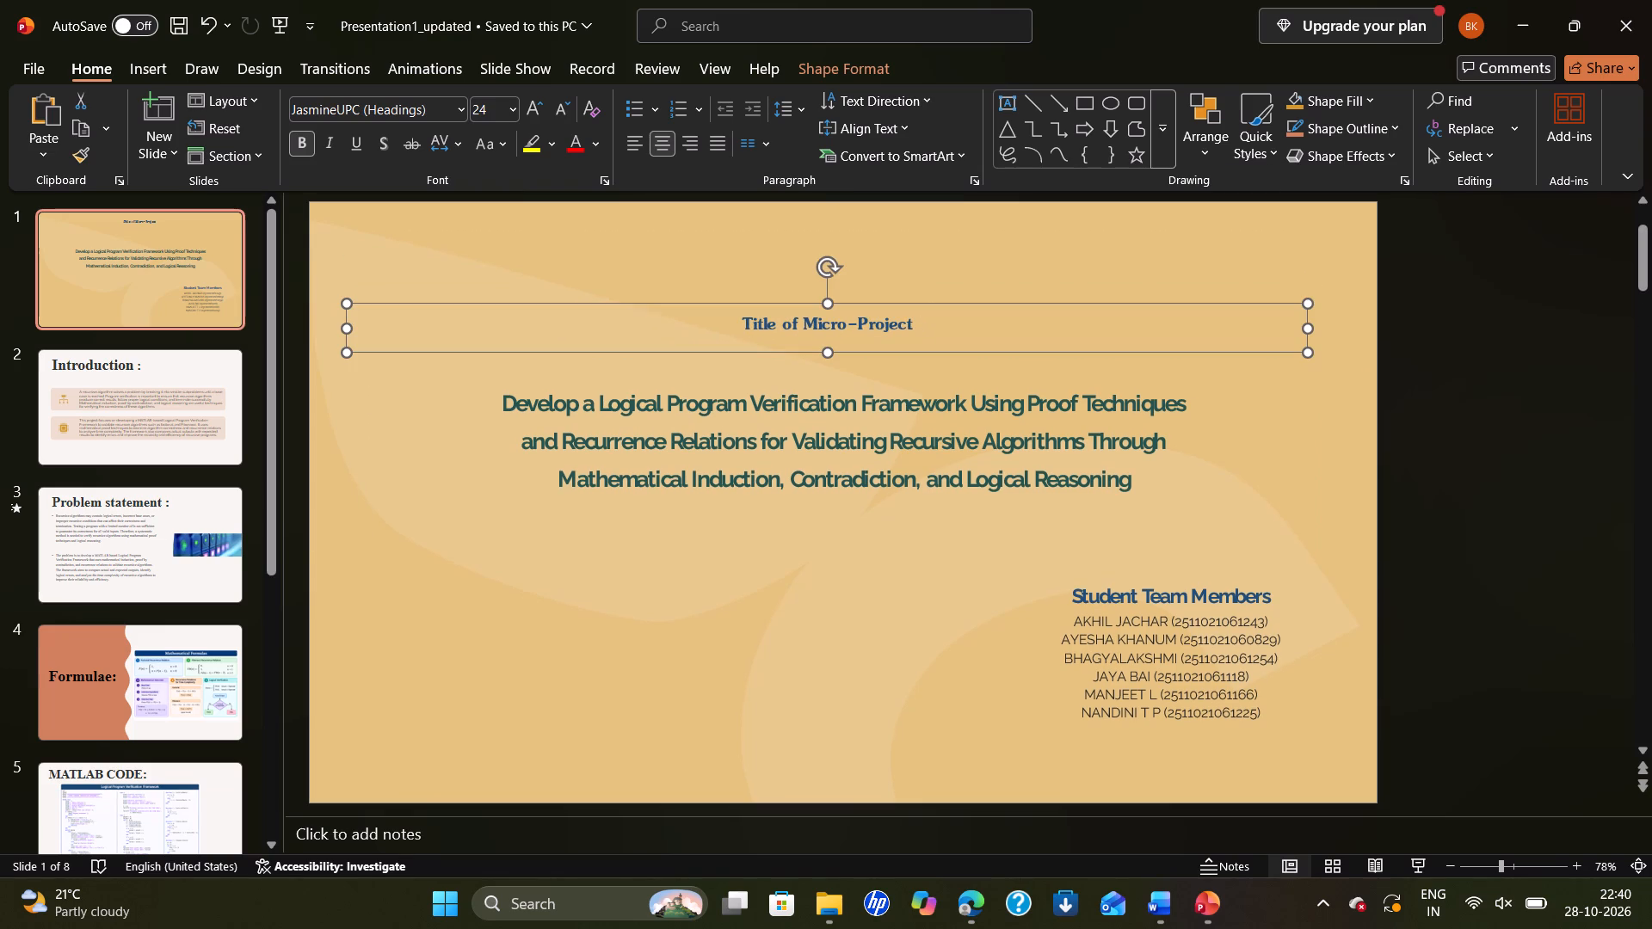
# Set the "Title of Micro-Project" heading's font size to 72.
pyautogui.click(902, 330)
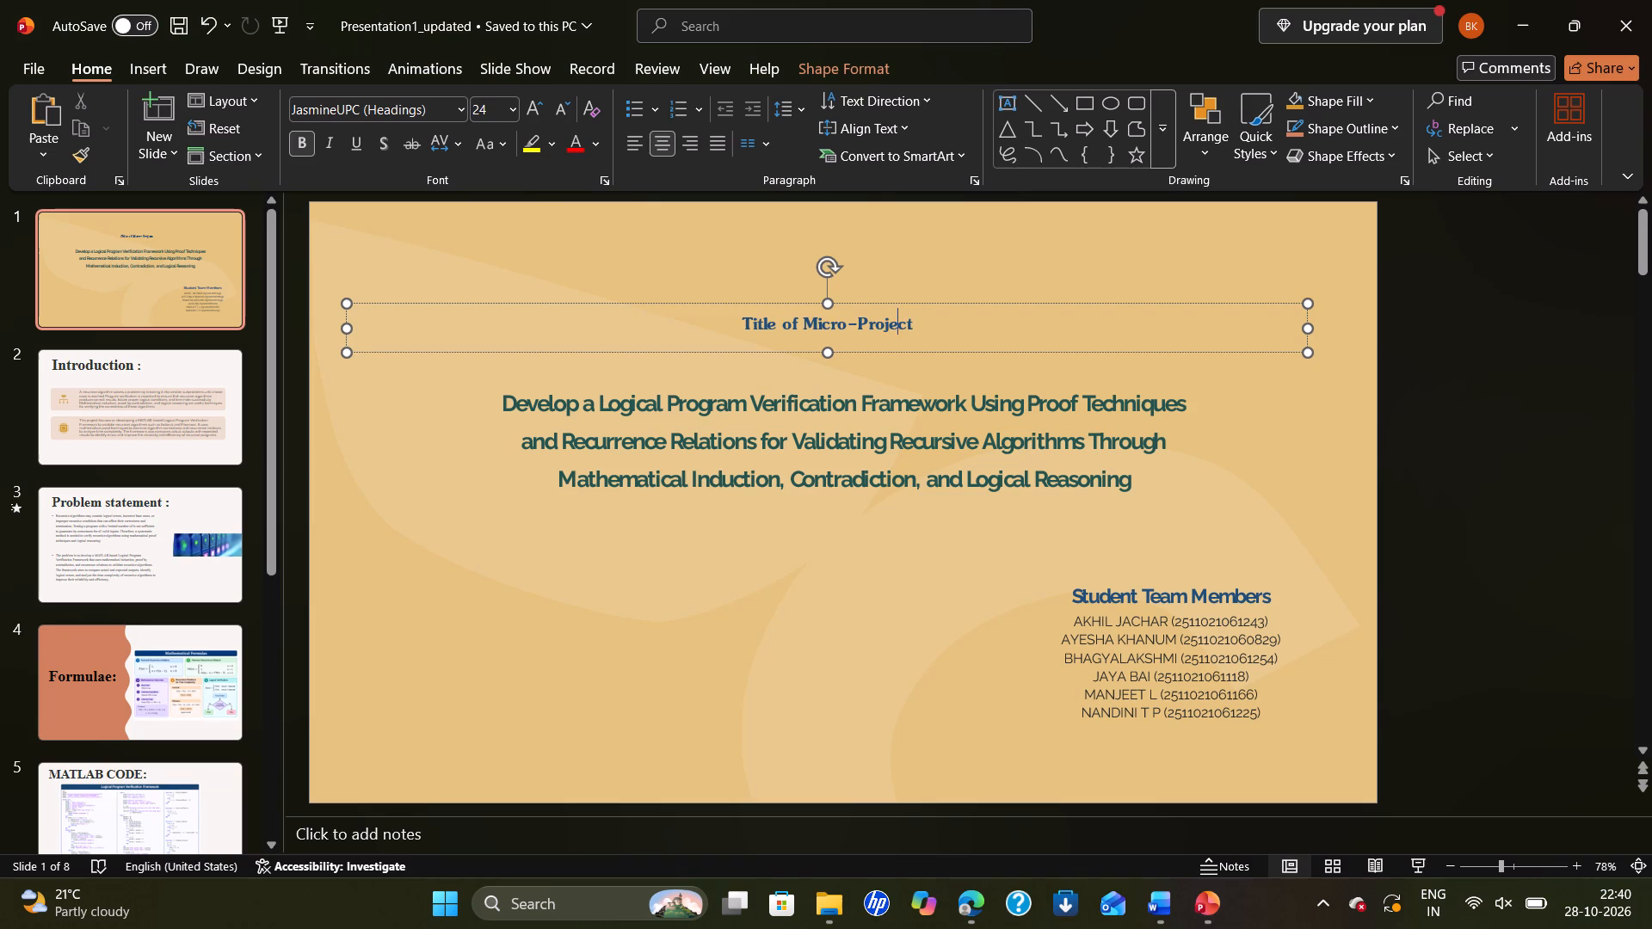
pyautogui.moveTo(920, 333); pyautogui.dragTo(756, 335)
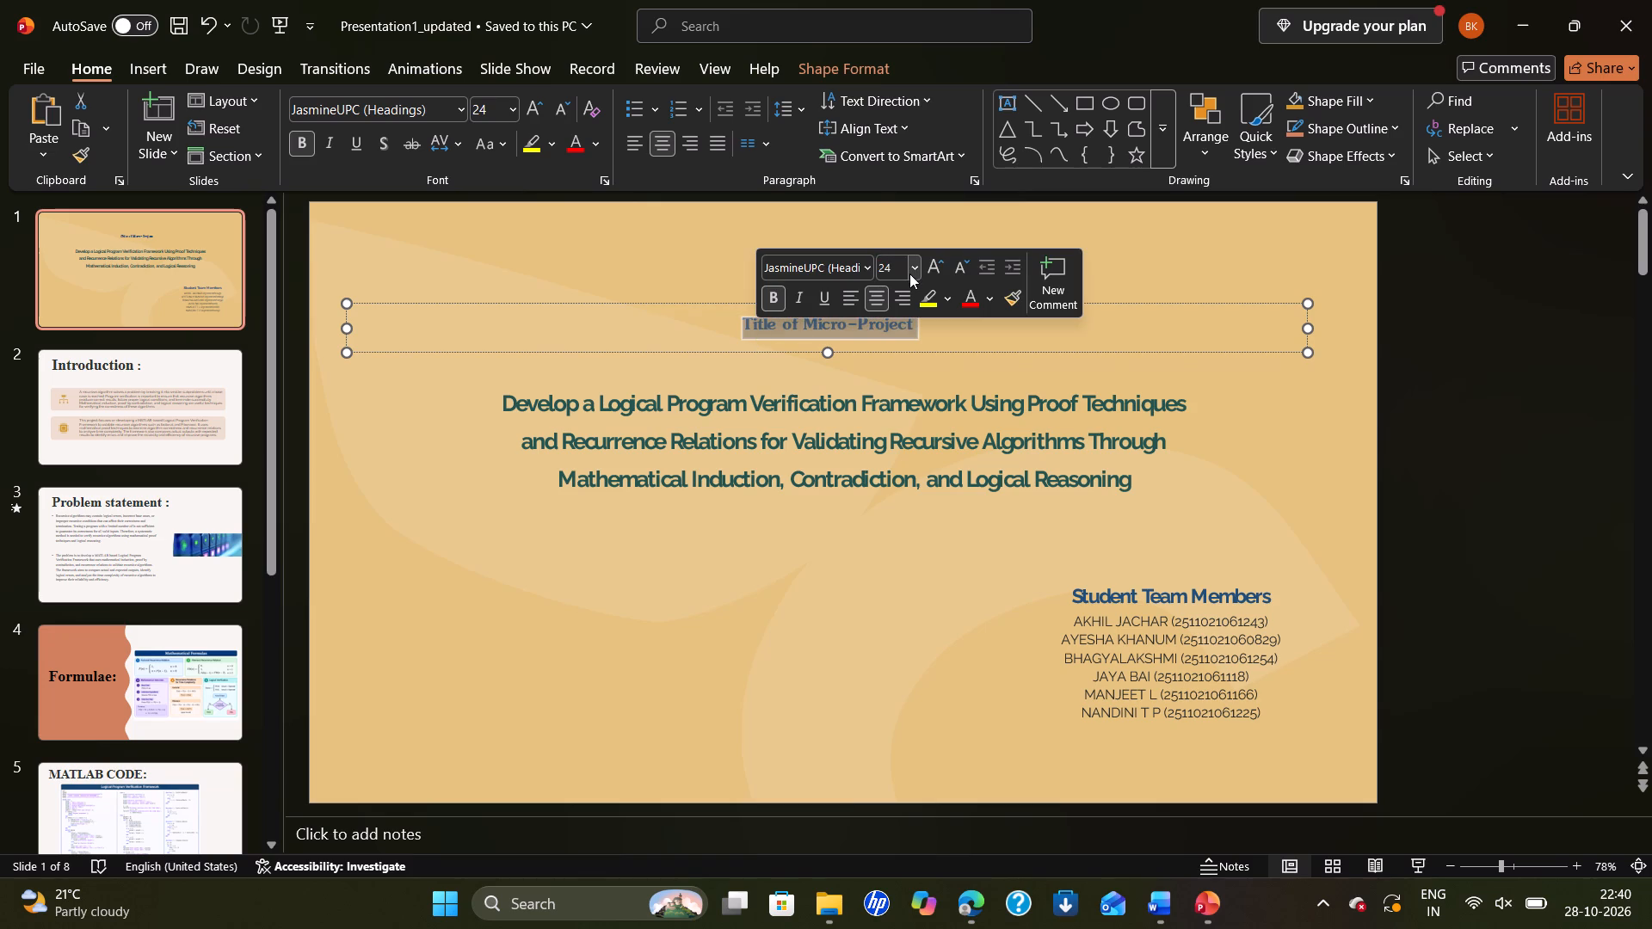
pyautogui.click(909, 274)
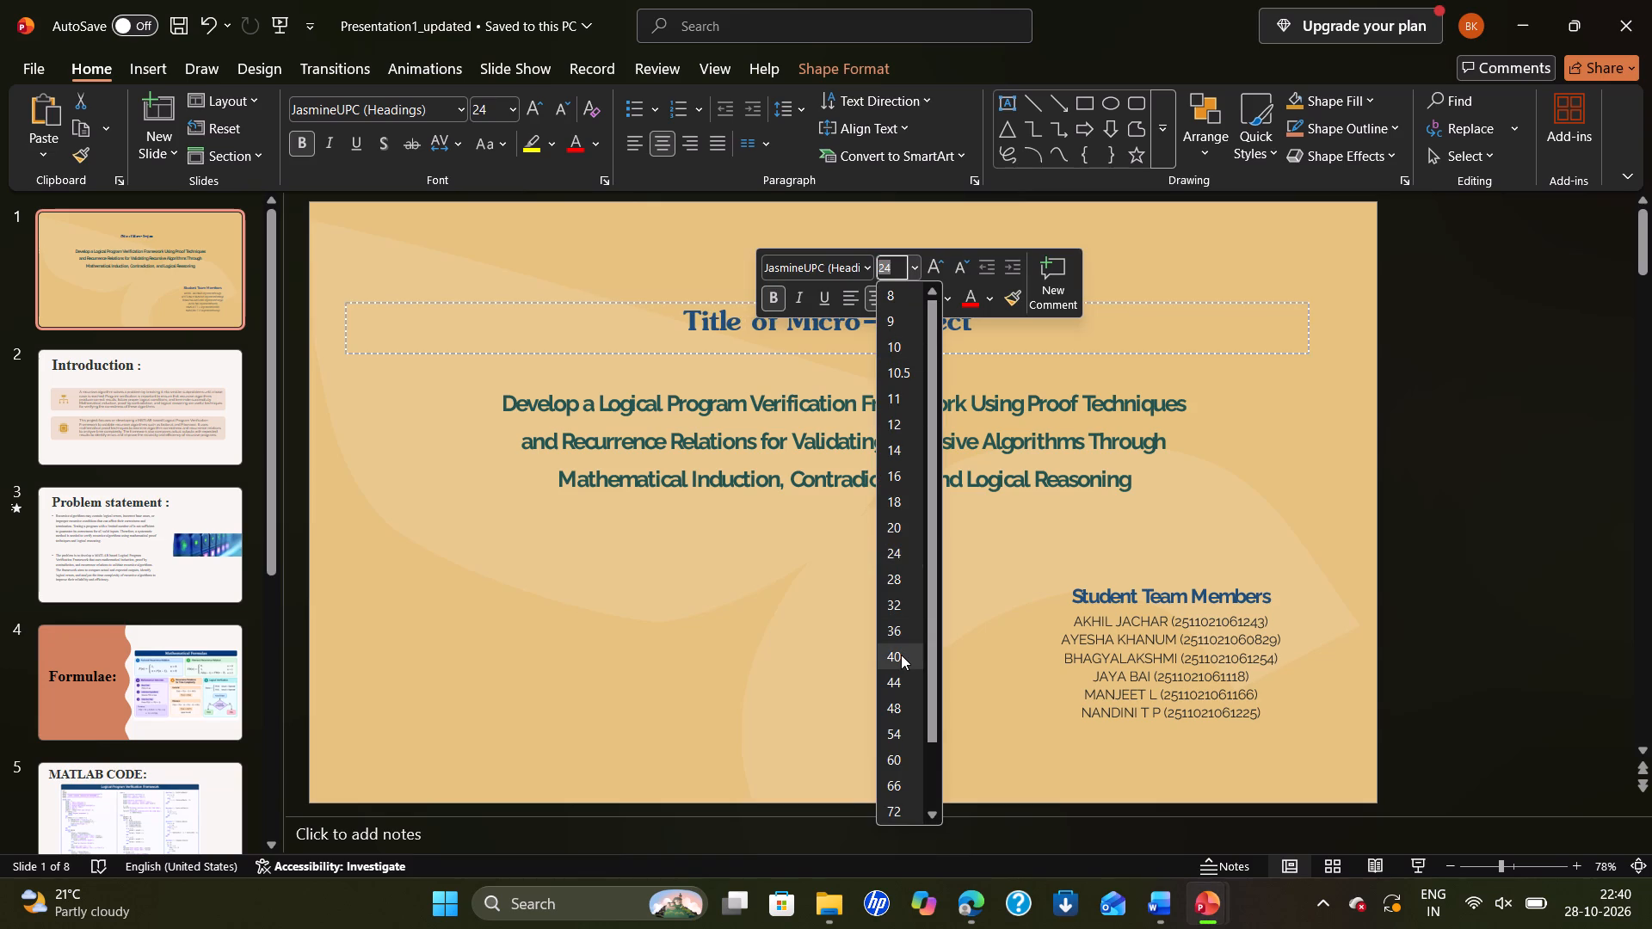
pyautogui.click(904, 808)
pyautogui.click(786, 606)
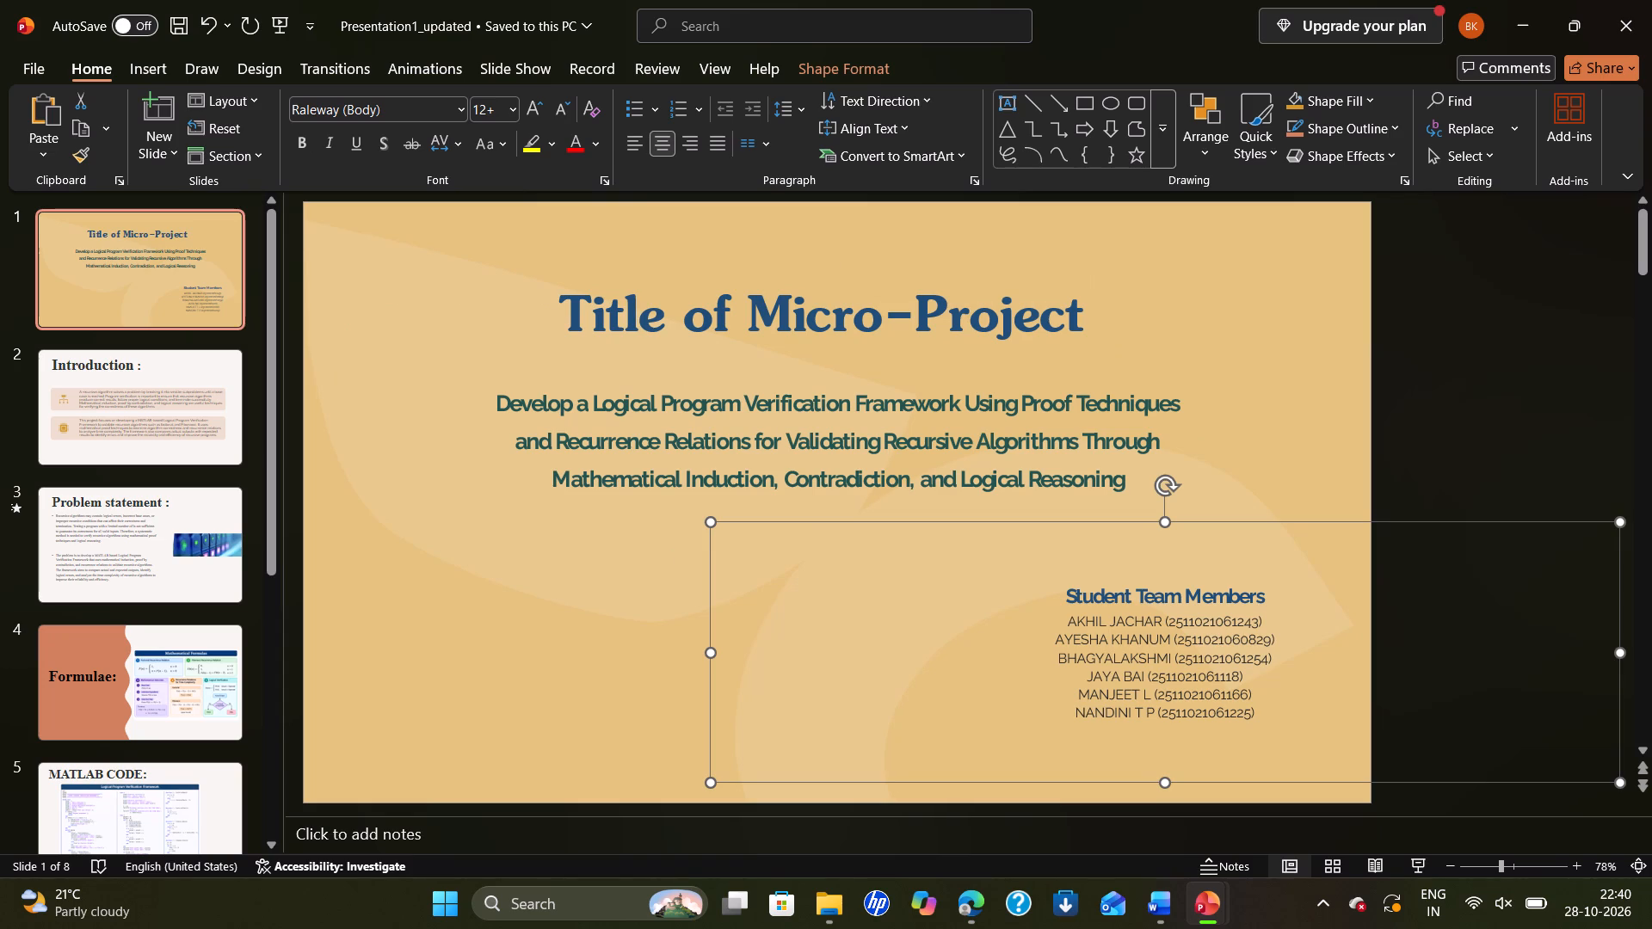
pyautogui.click(1249, 434)
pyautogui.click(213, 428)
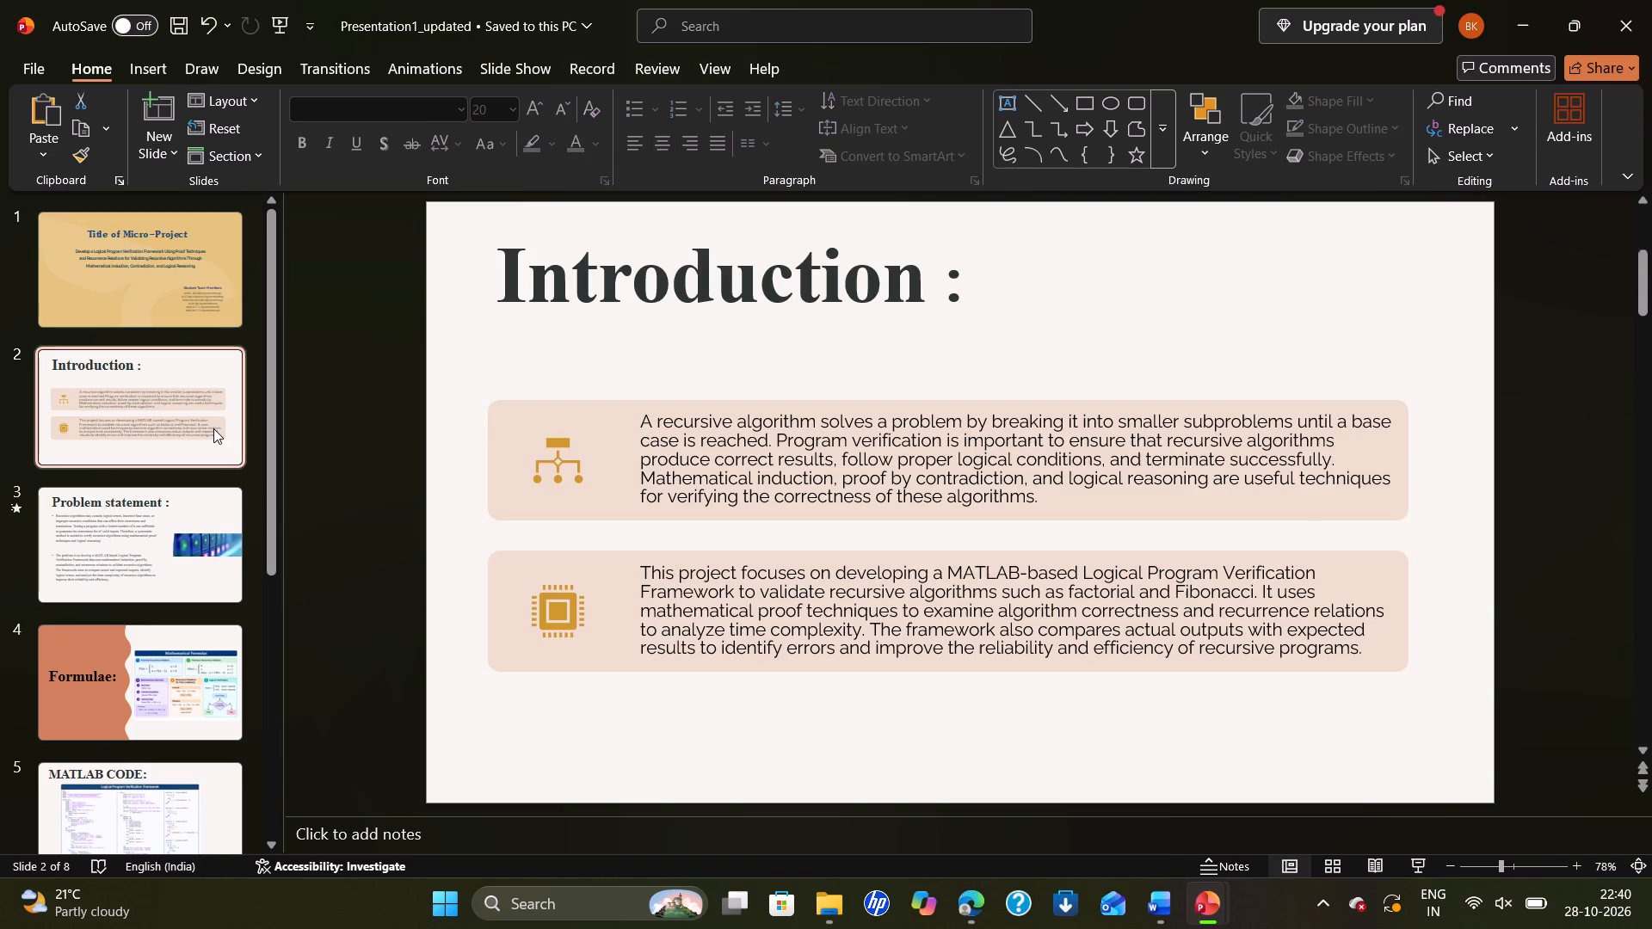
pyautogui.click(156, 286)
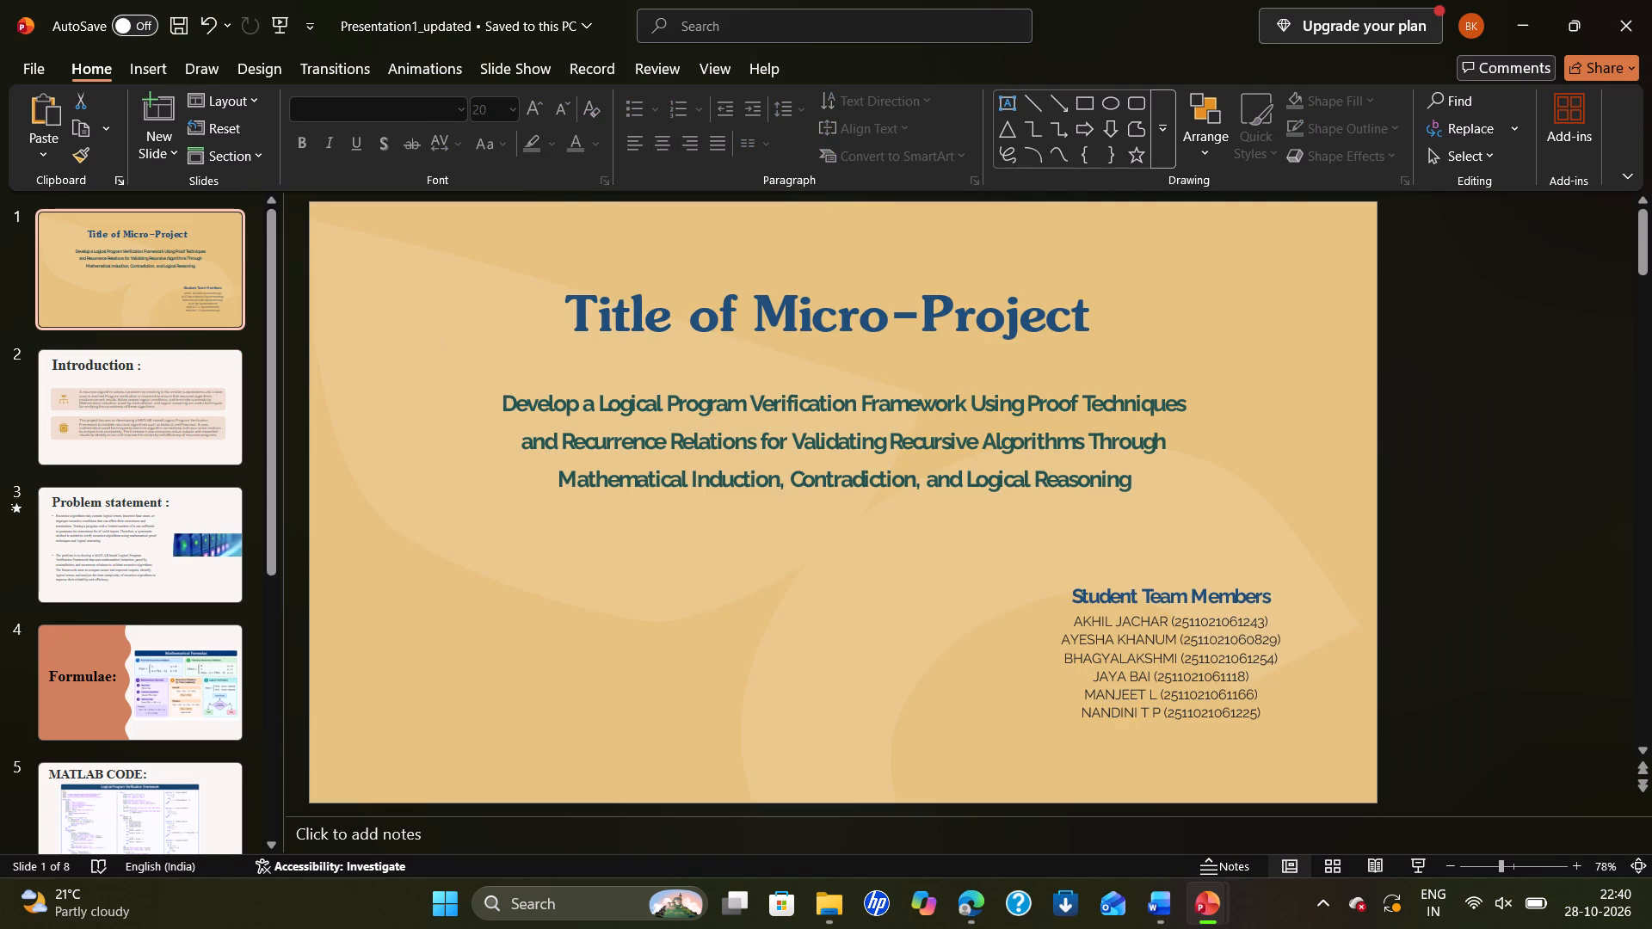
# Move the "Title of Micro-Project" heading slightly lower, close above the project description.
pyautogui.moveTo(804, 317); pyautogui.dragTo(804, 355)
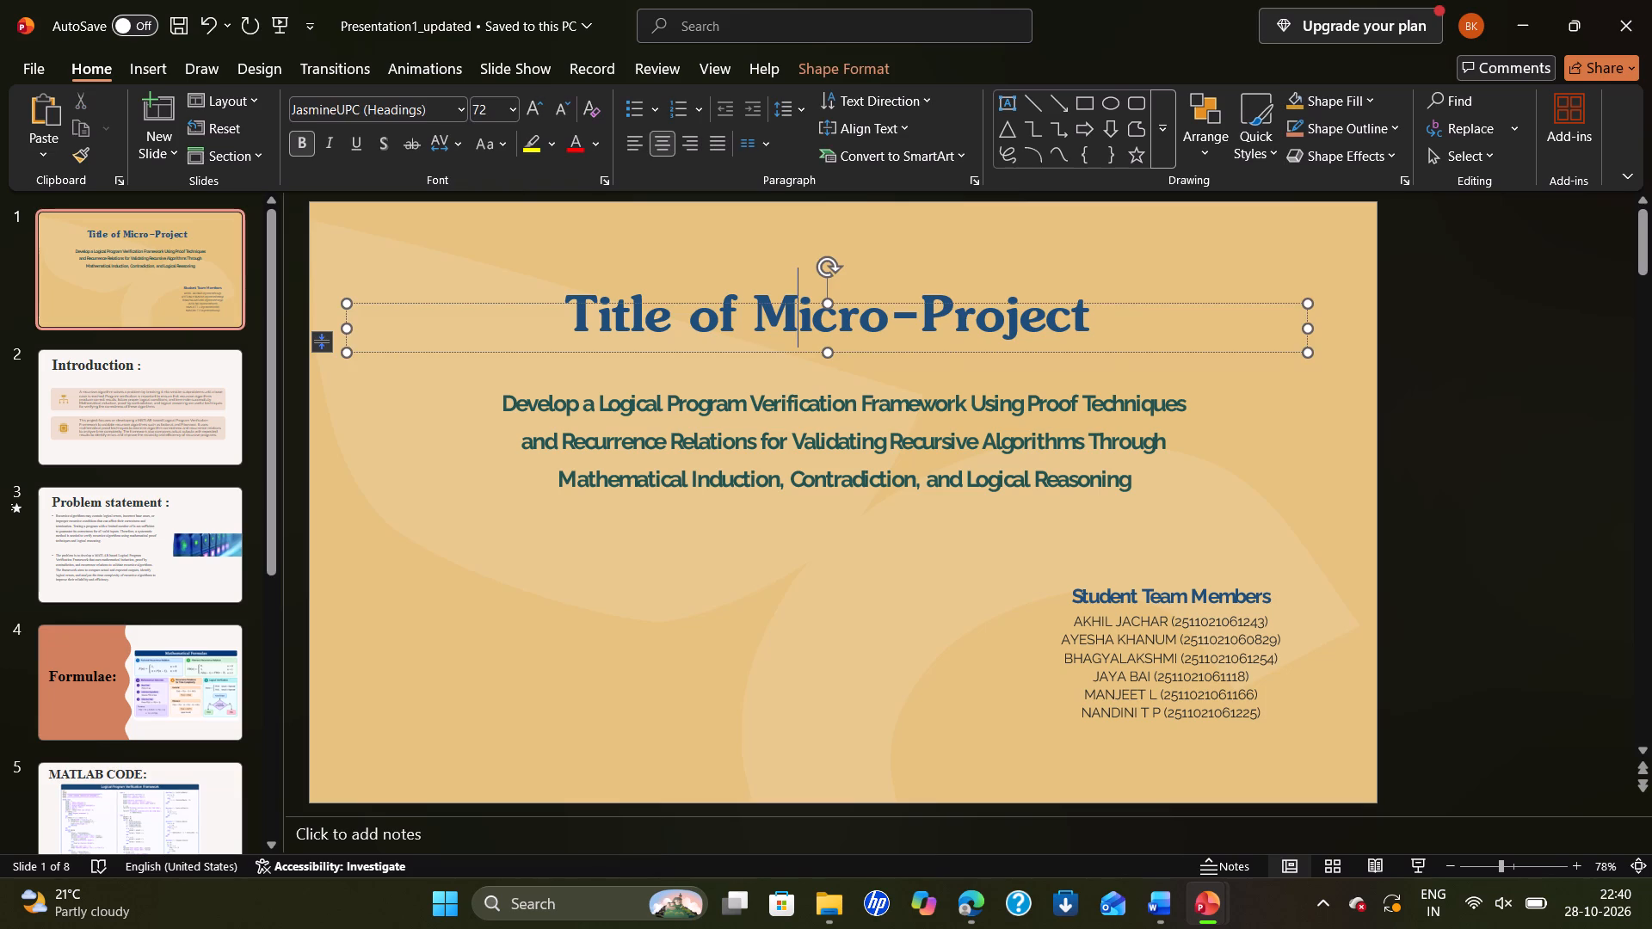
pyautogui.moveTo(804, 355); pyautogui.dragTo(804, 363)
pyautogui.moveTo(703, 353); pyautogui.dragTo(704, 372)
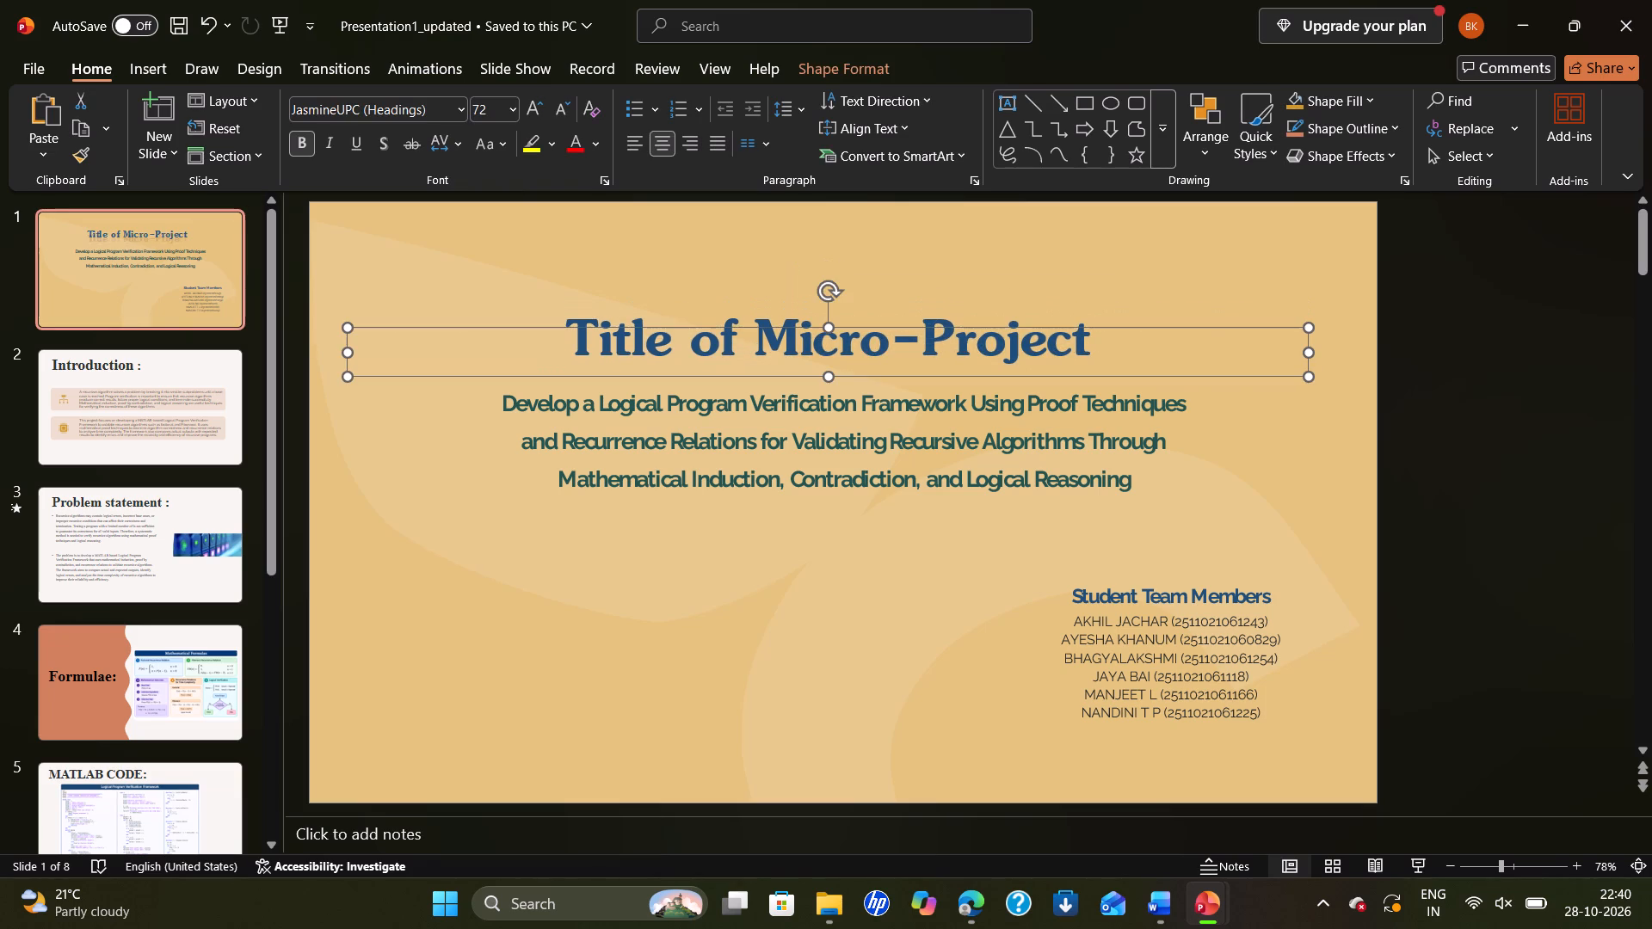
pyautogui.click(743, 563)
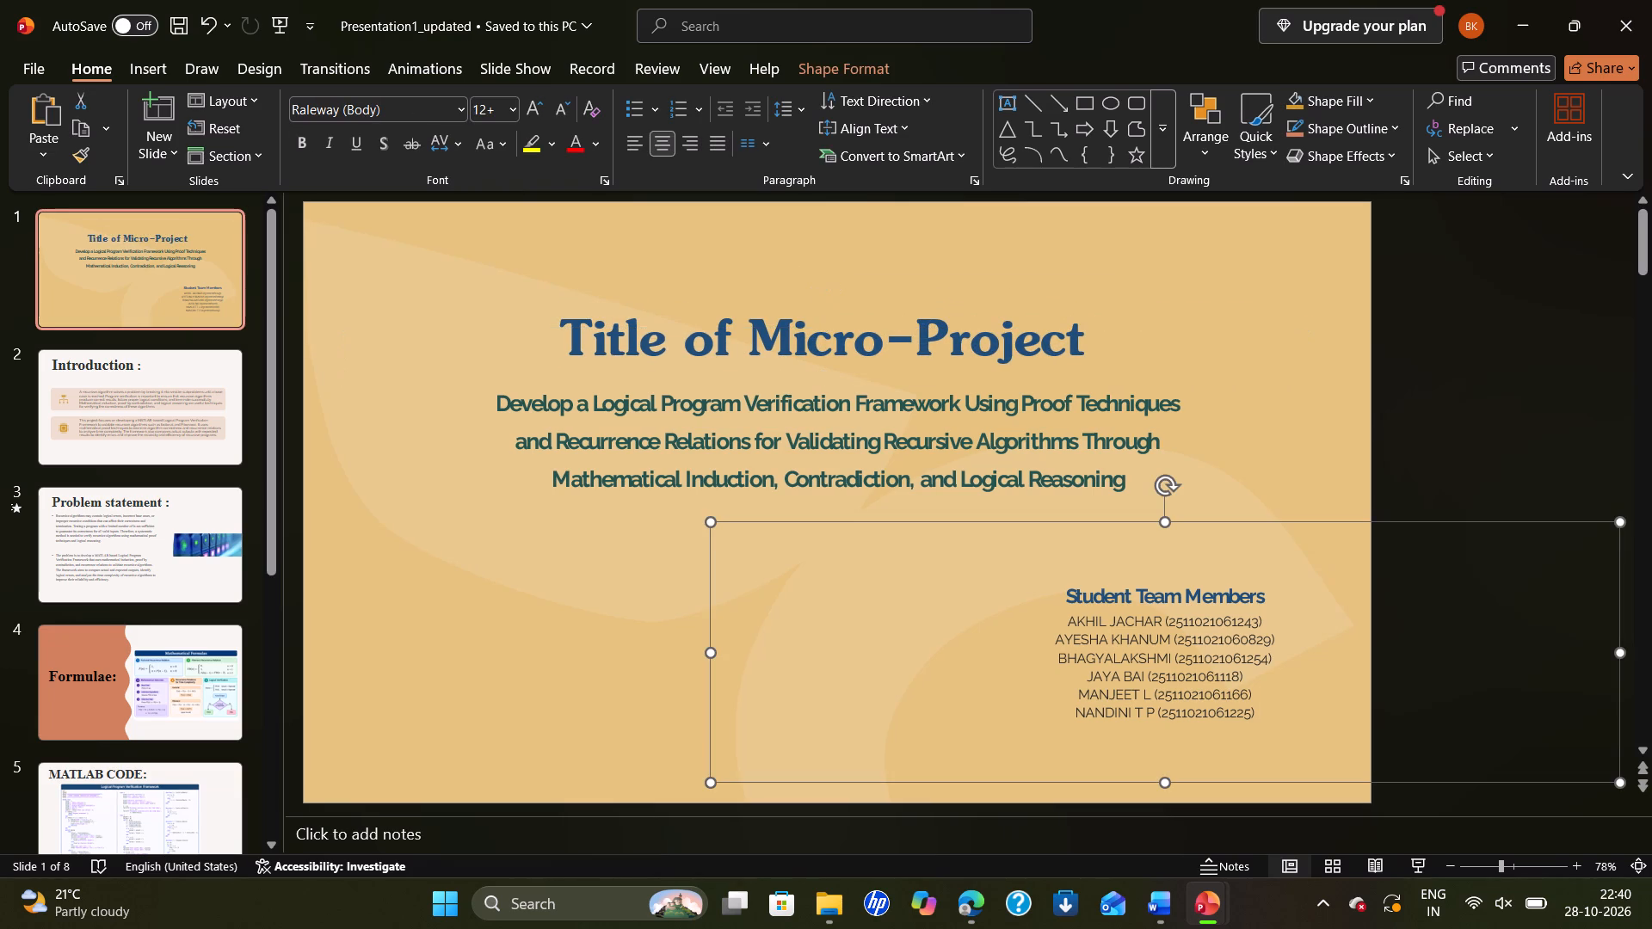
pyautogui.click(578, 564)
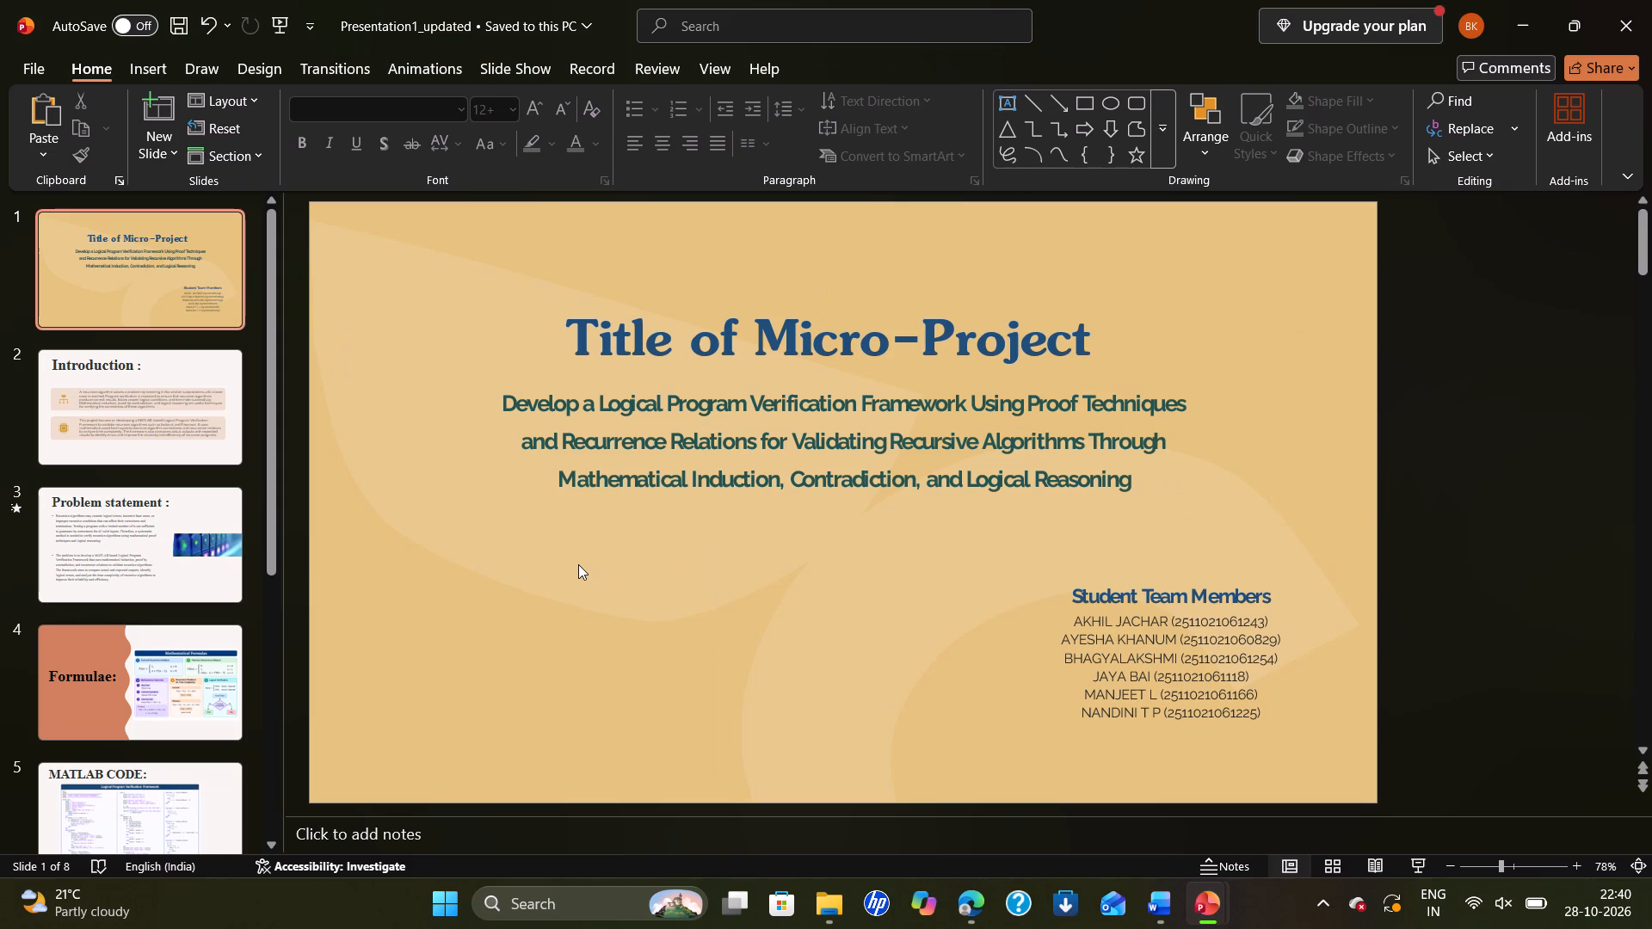
# Move the project description text box slightly lower on the first slide, away from the heading.
pyautogui.moveTo(778, 355); pyautogui.dragTo(778, 354)
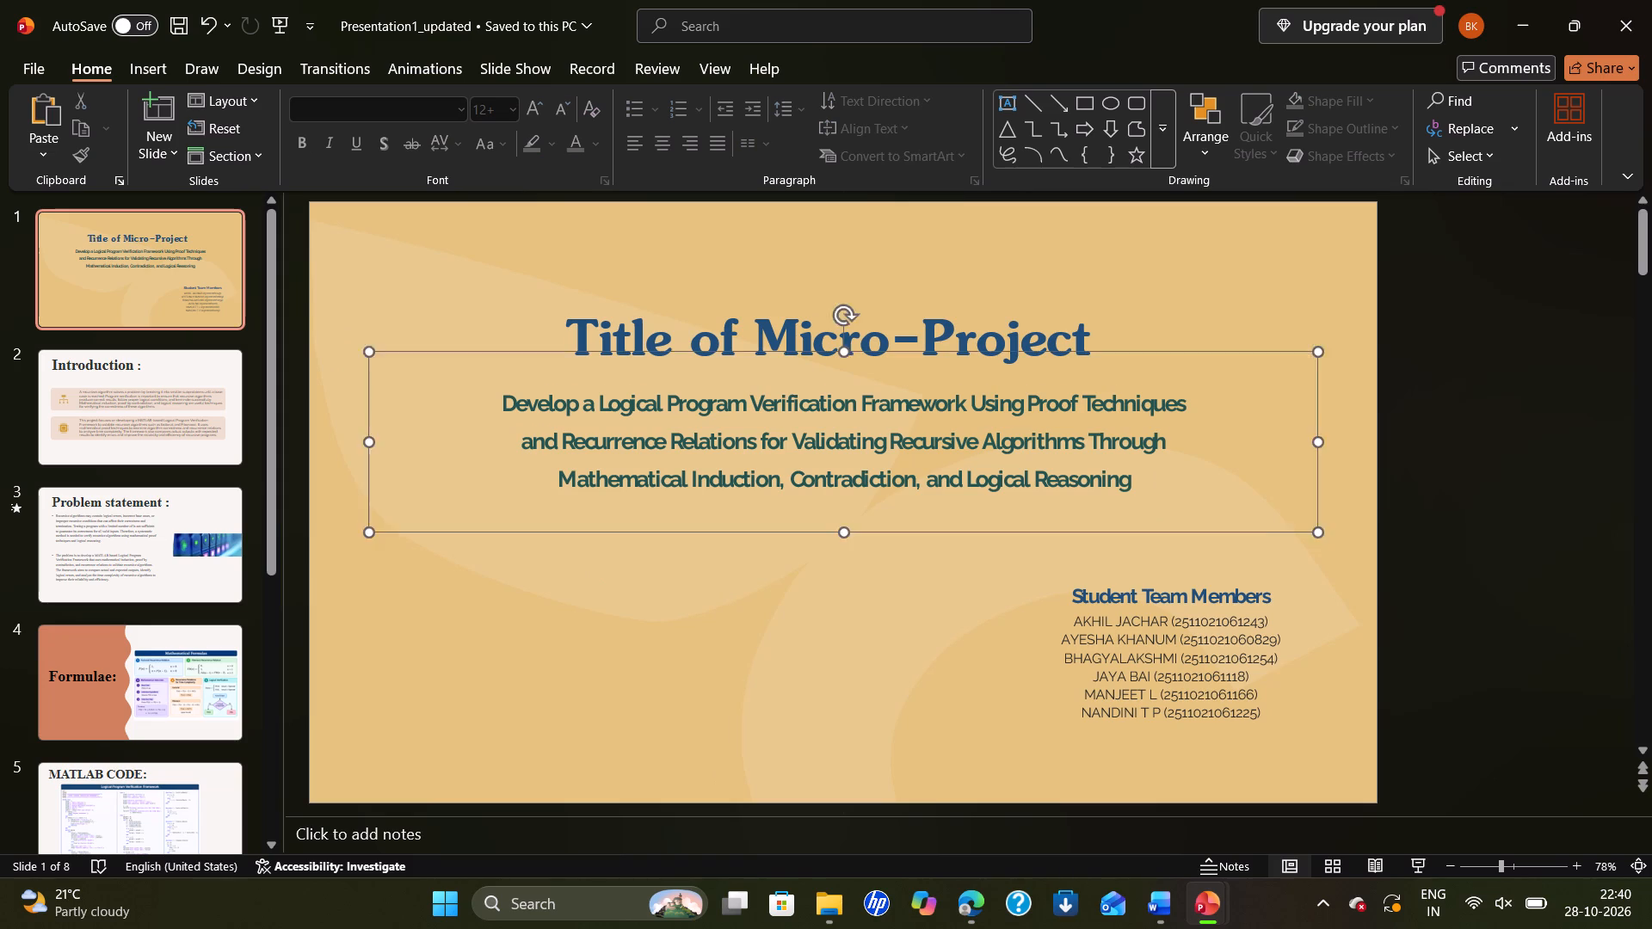
pyautogui.moveTo(778, 354); pyautogui.dragTo(762, 377)
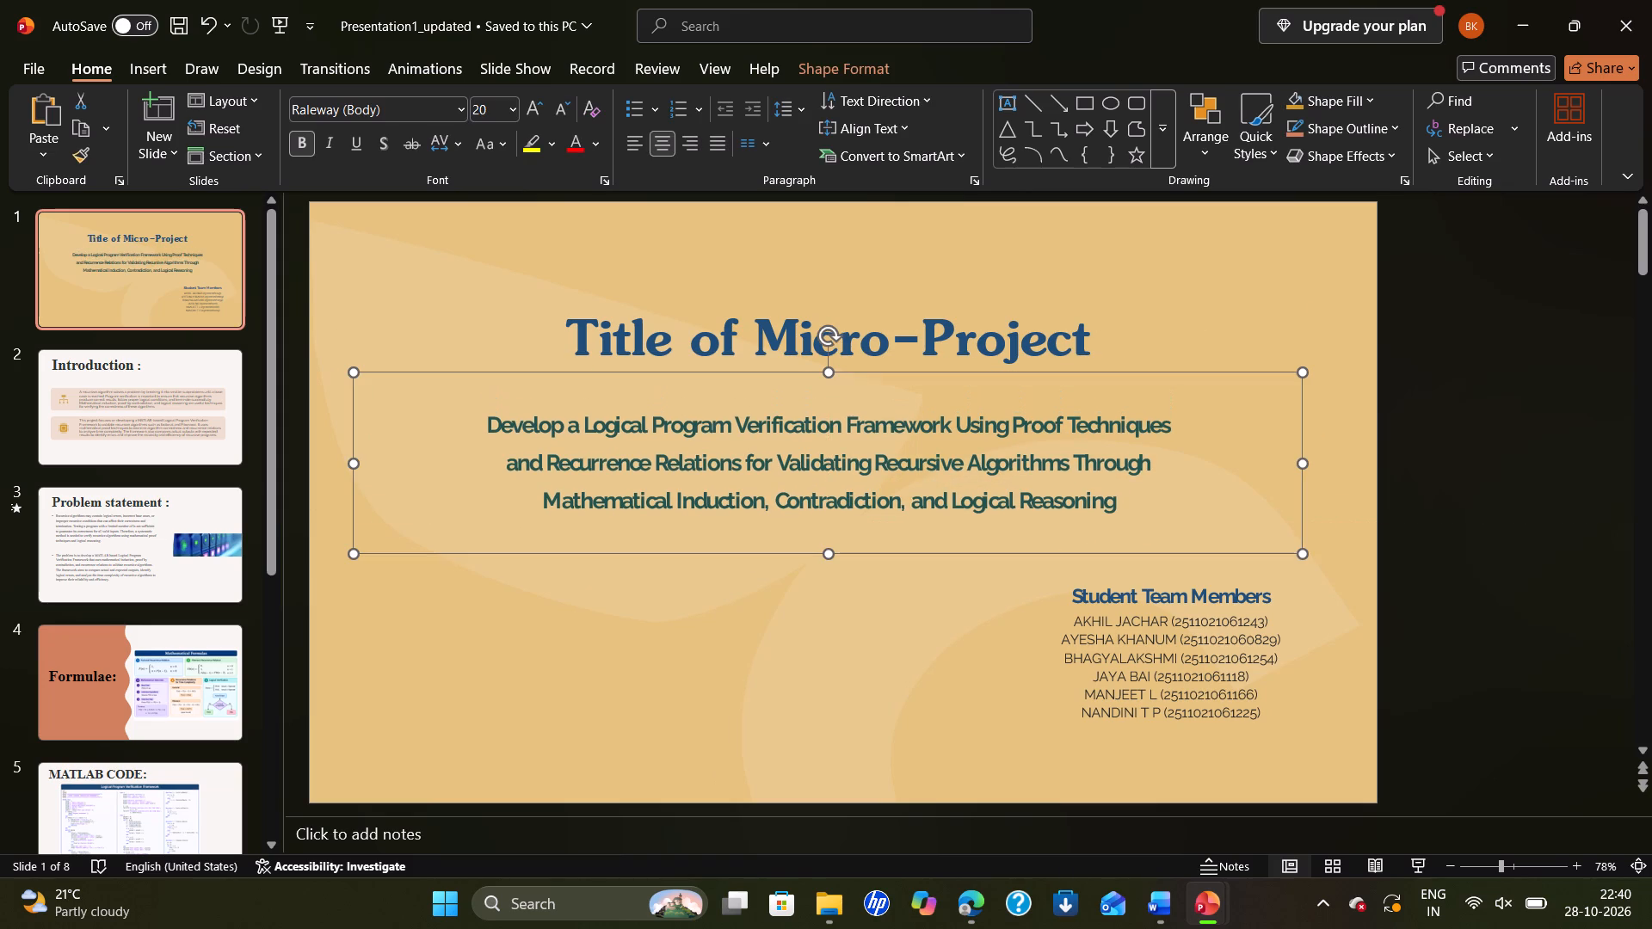
# Move the "Title of Micro-Project" heading higher on the first slide, leaving a wider gap above the project description.
pyautogui.click(775, 320)
pyautogui.moveTo(775, 320); pyautogui.dragTo(525, 329)
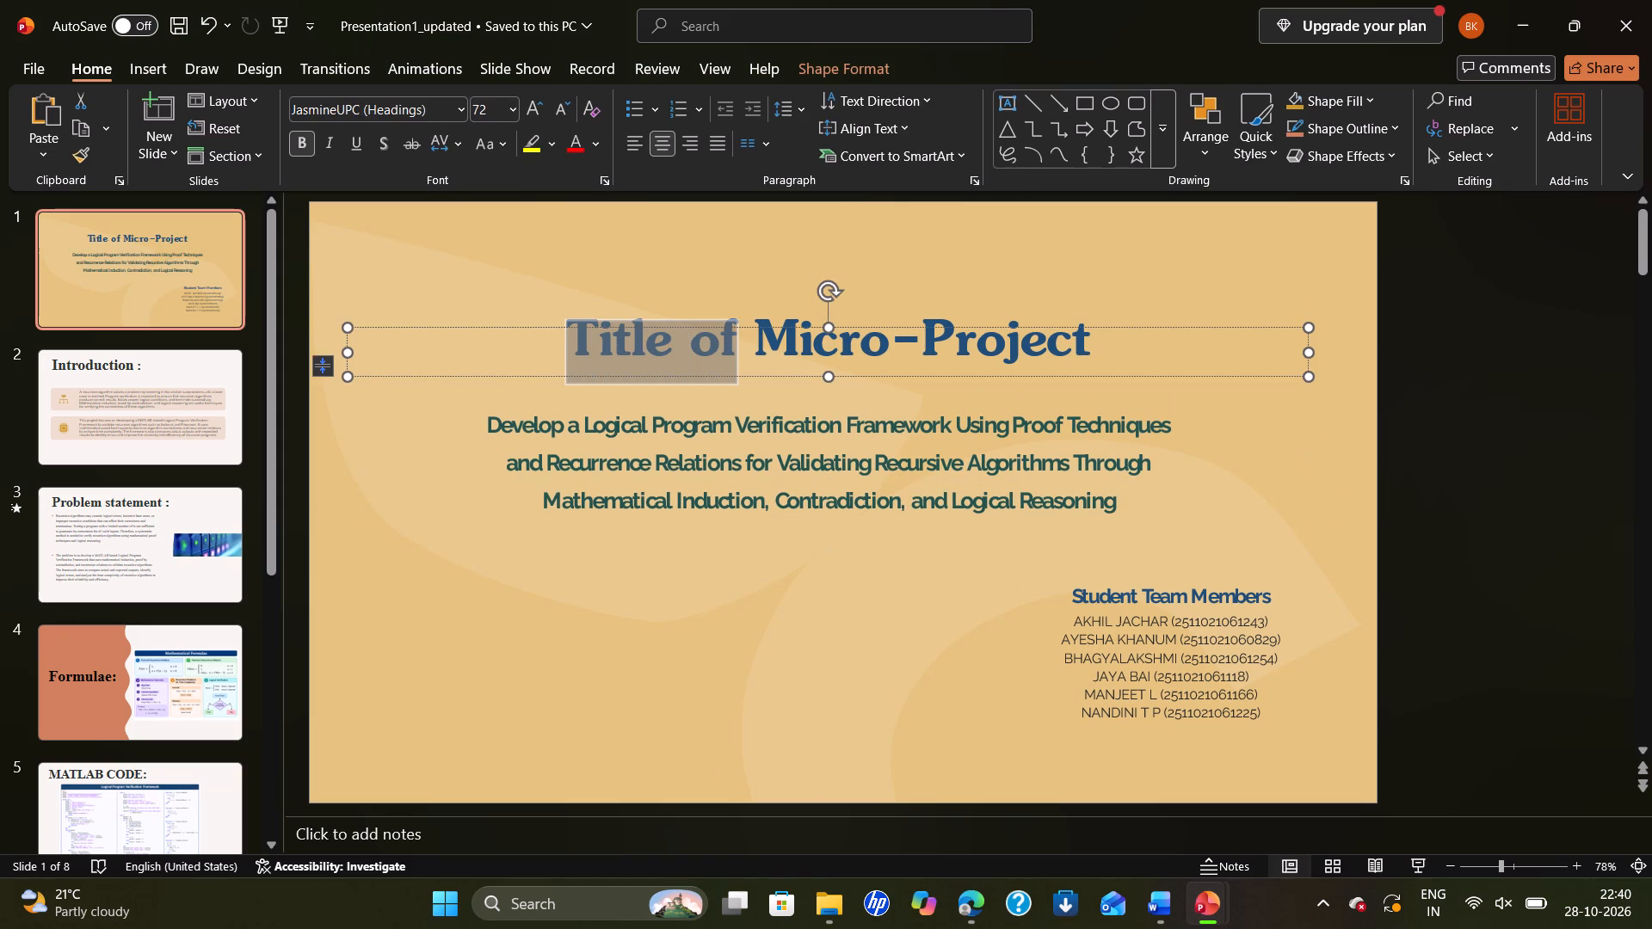
pyautogui.moveTo(525, 329); pyautogui.dragTo(509, 323)
pyautogui.moveTo(509, 323); pyautogui.dragTo(510, 288)
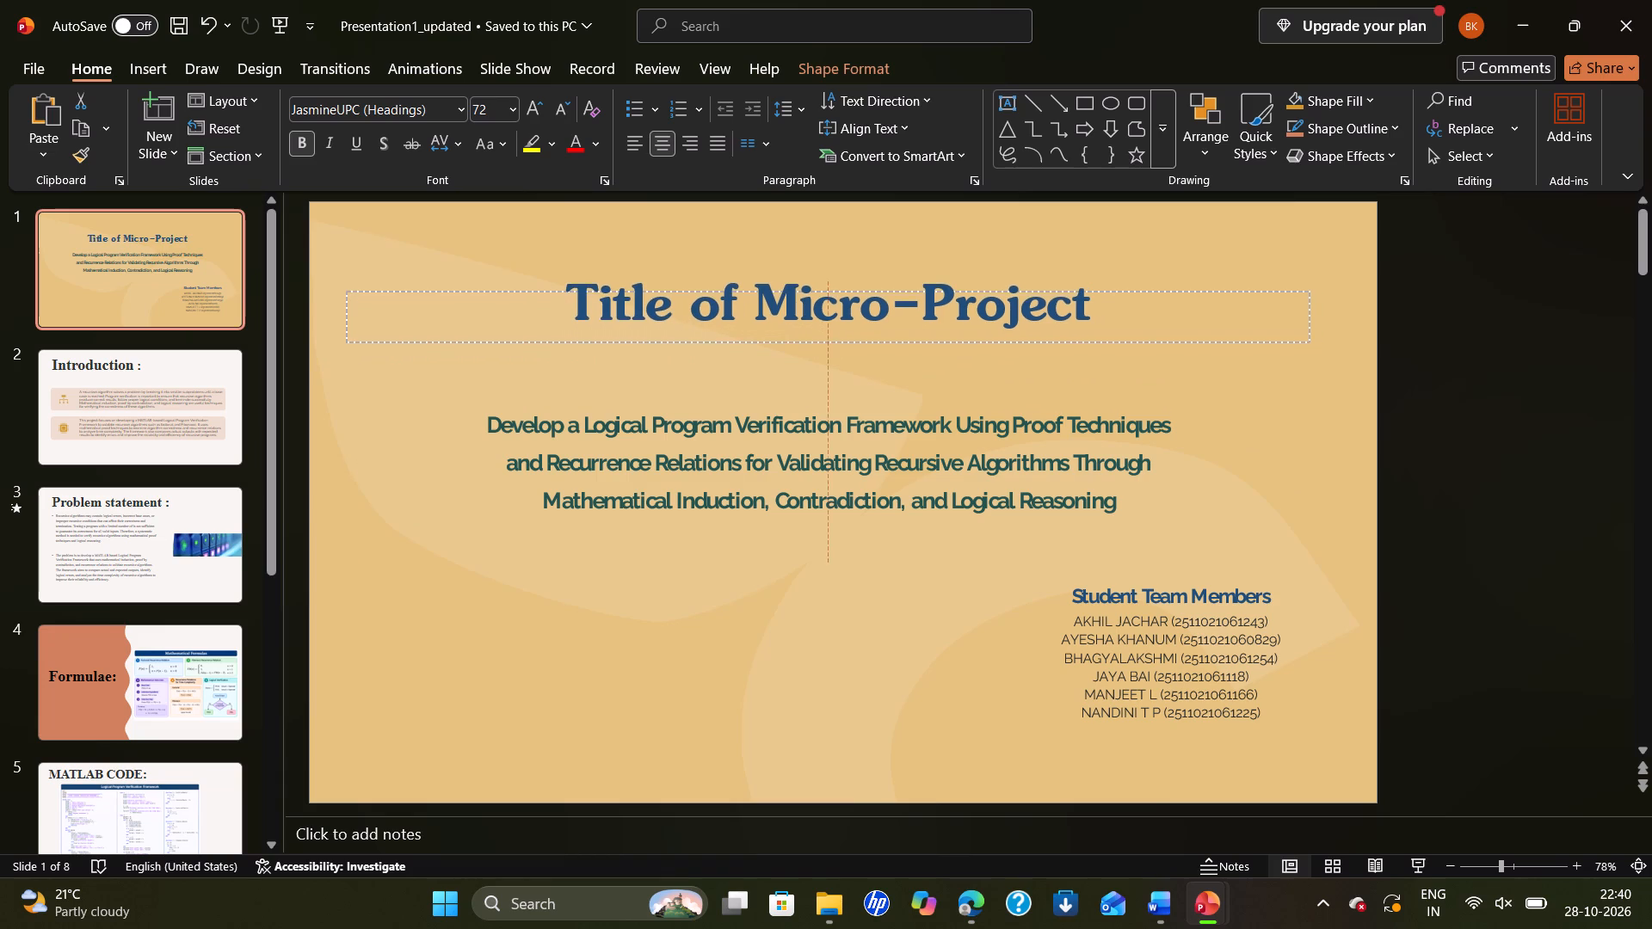
pyautogui.moveTo(510, 288); pyautogui.dragTo(502, 292)
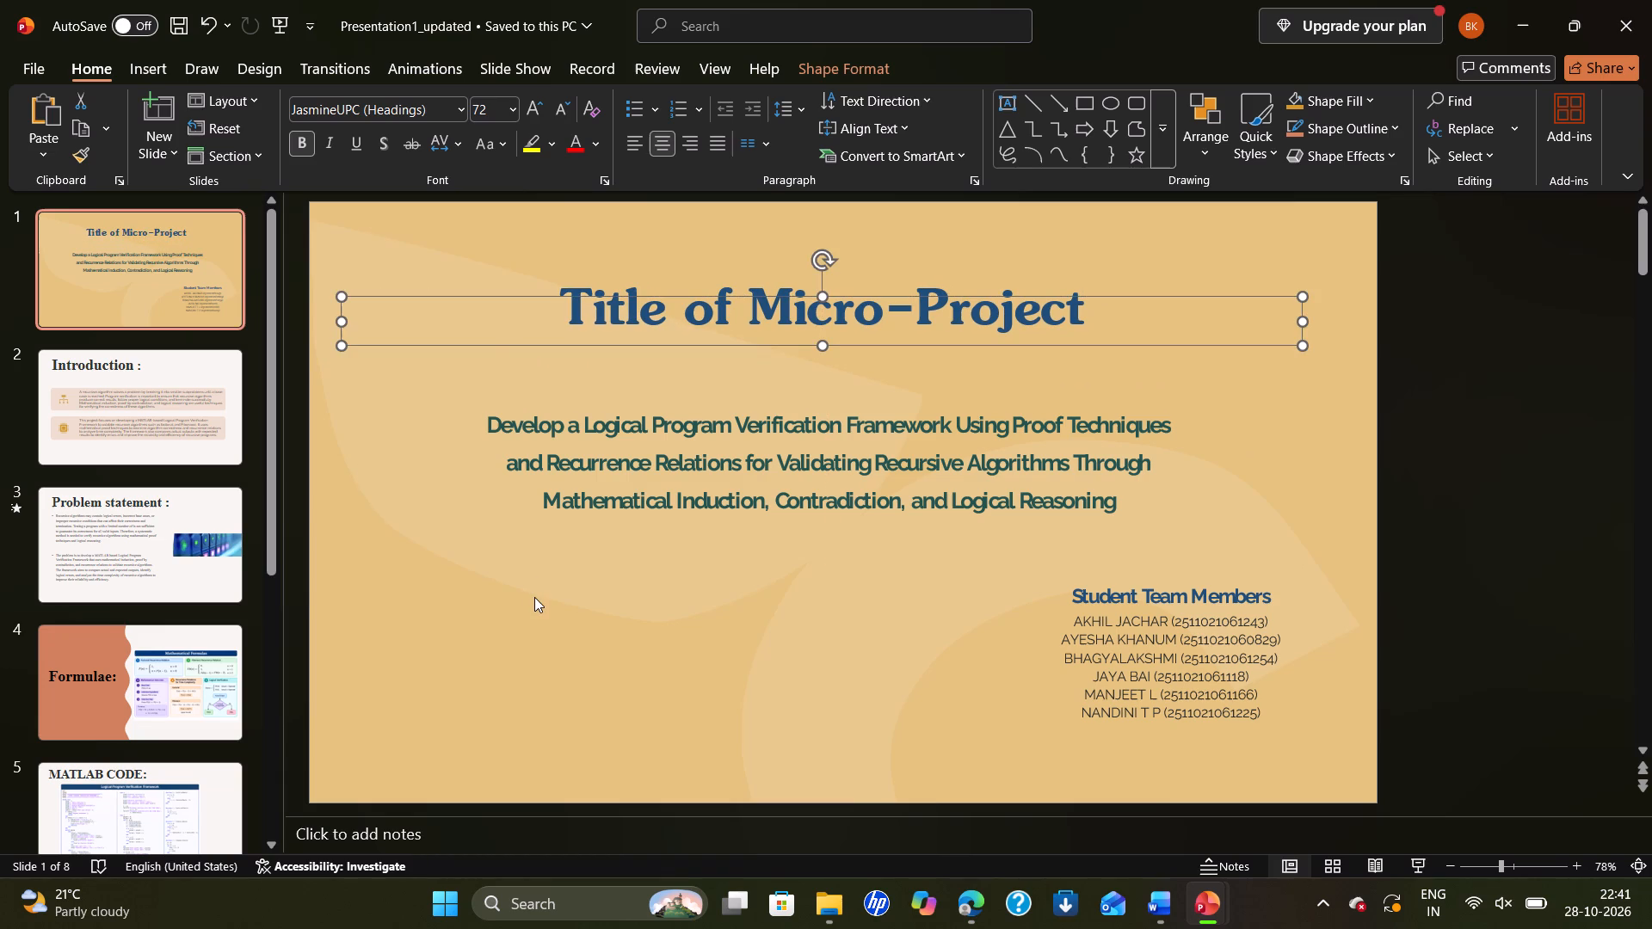
pyautogui.click(534, 597)
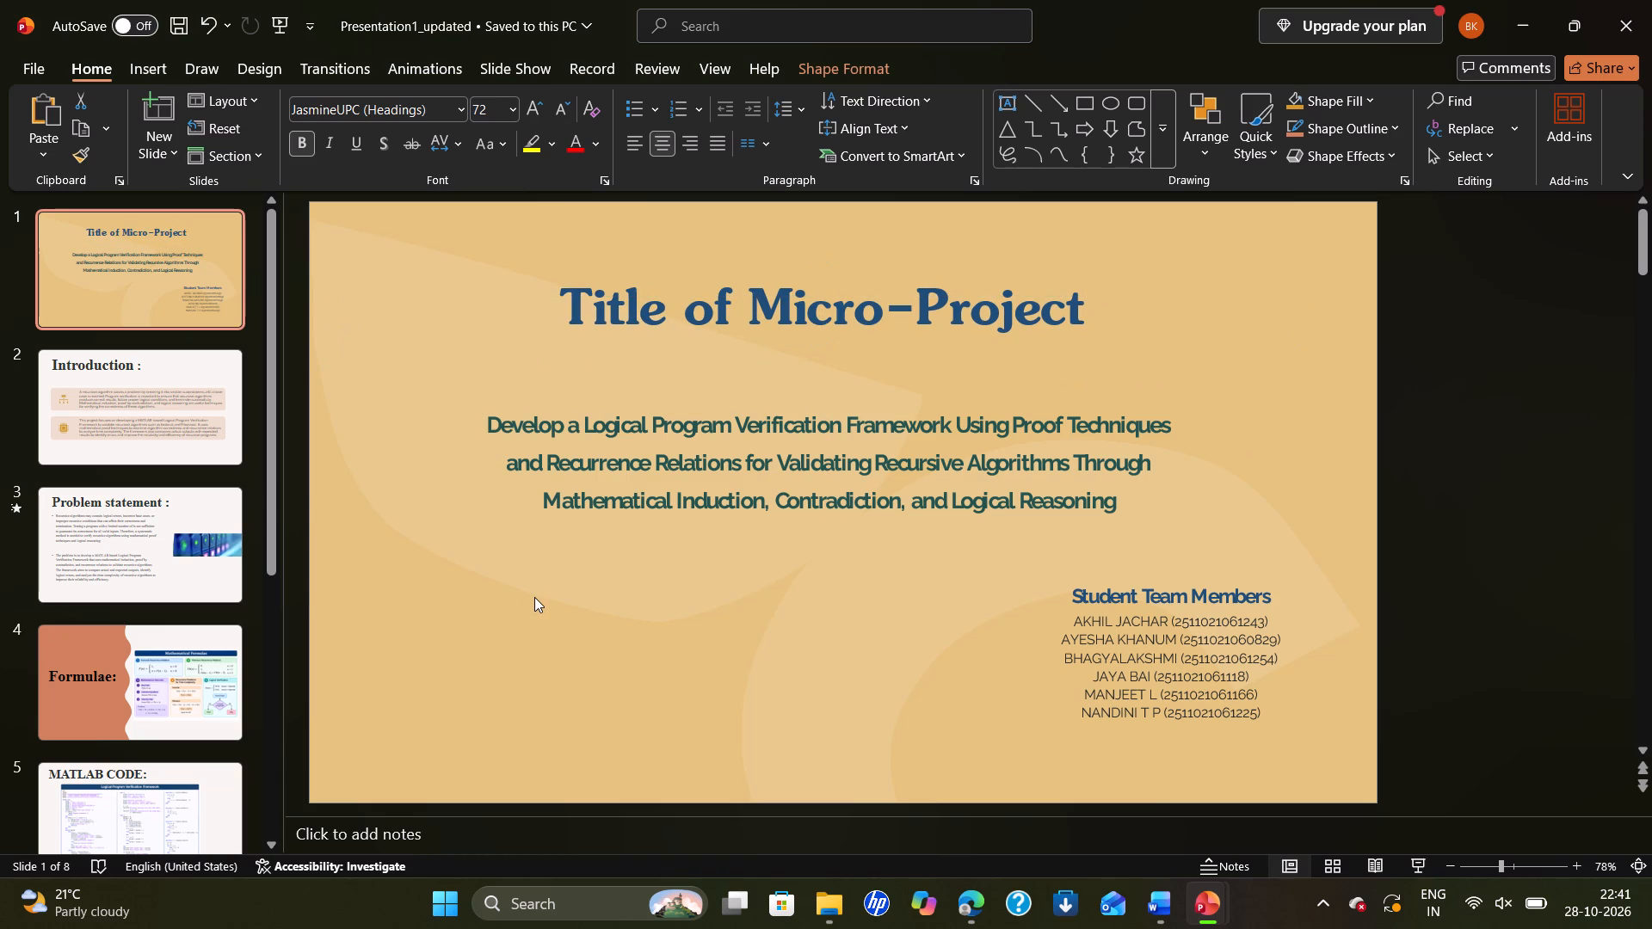
# Save the Presentation1_updated presentation.
pyautogui.hotkey('ctrl', 's')
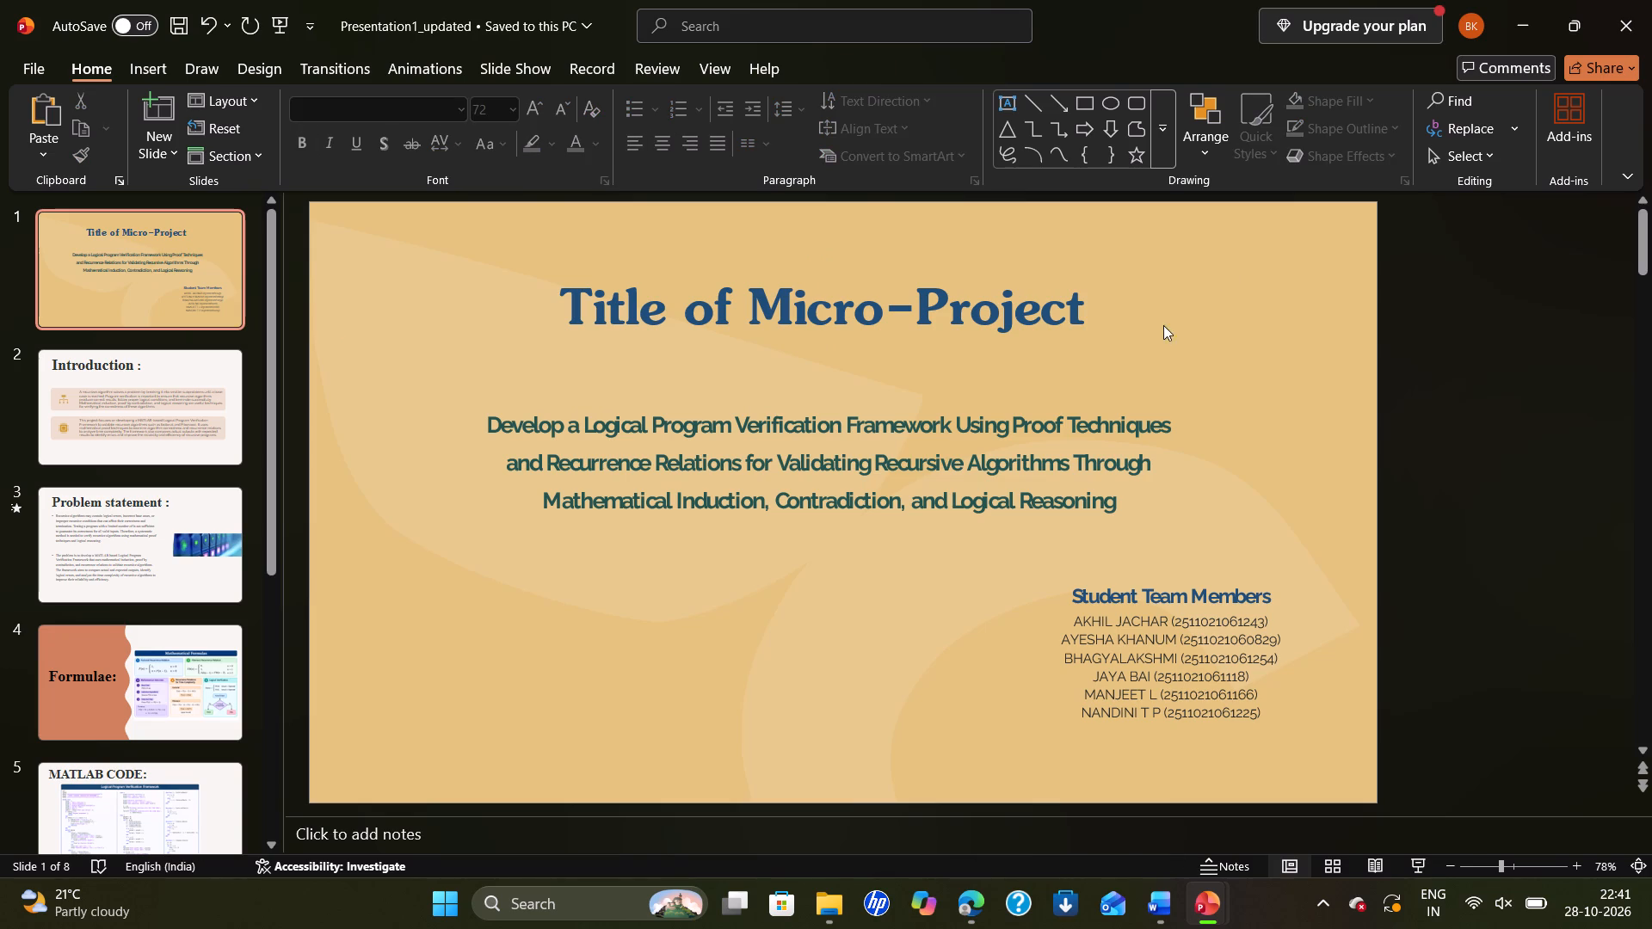
pyautogui.click(1581, 65)
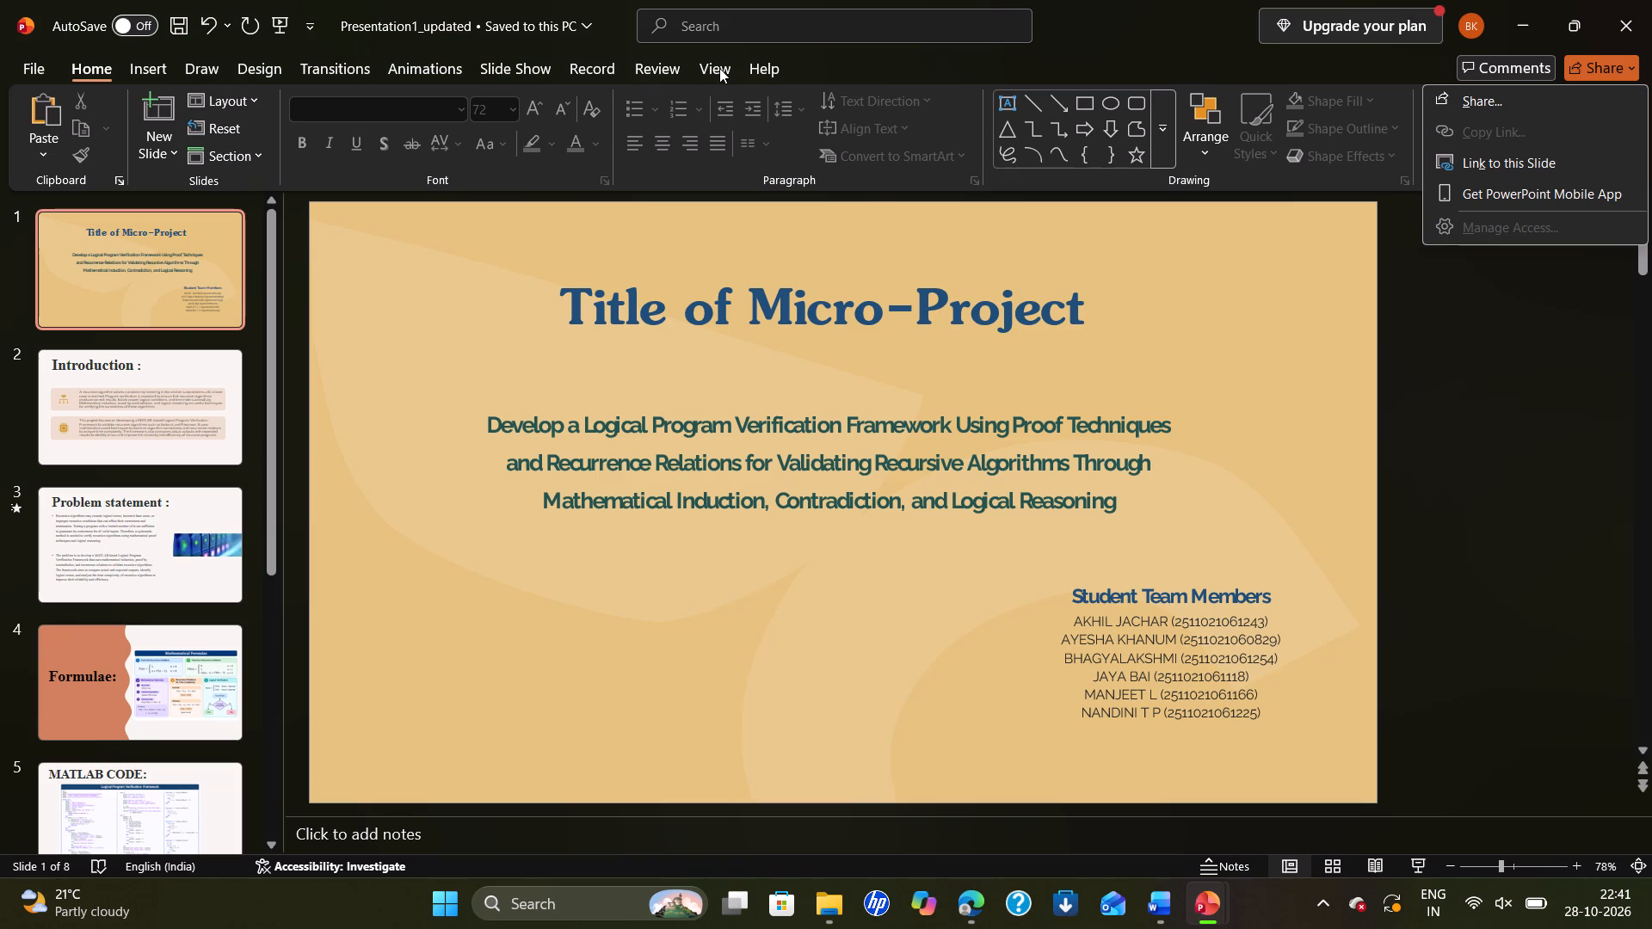
pyautogui.click(186, 31)
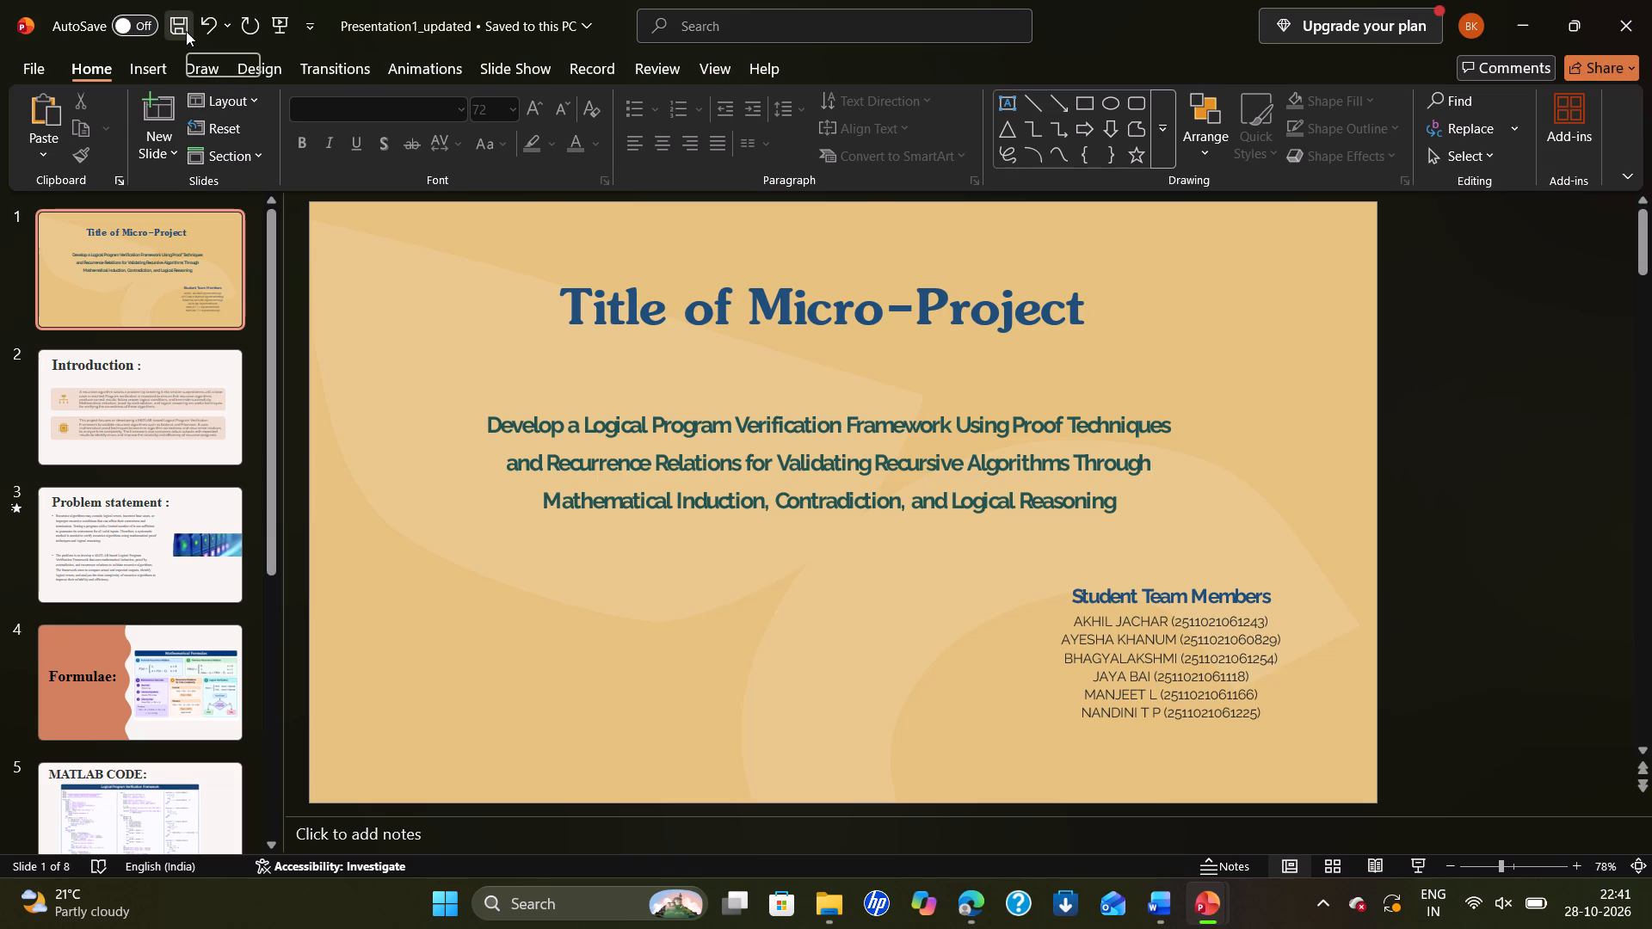
pyautogui.hotkey('ctrl', 's')
pyautogui.hotkey('ctrl', 's')
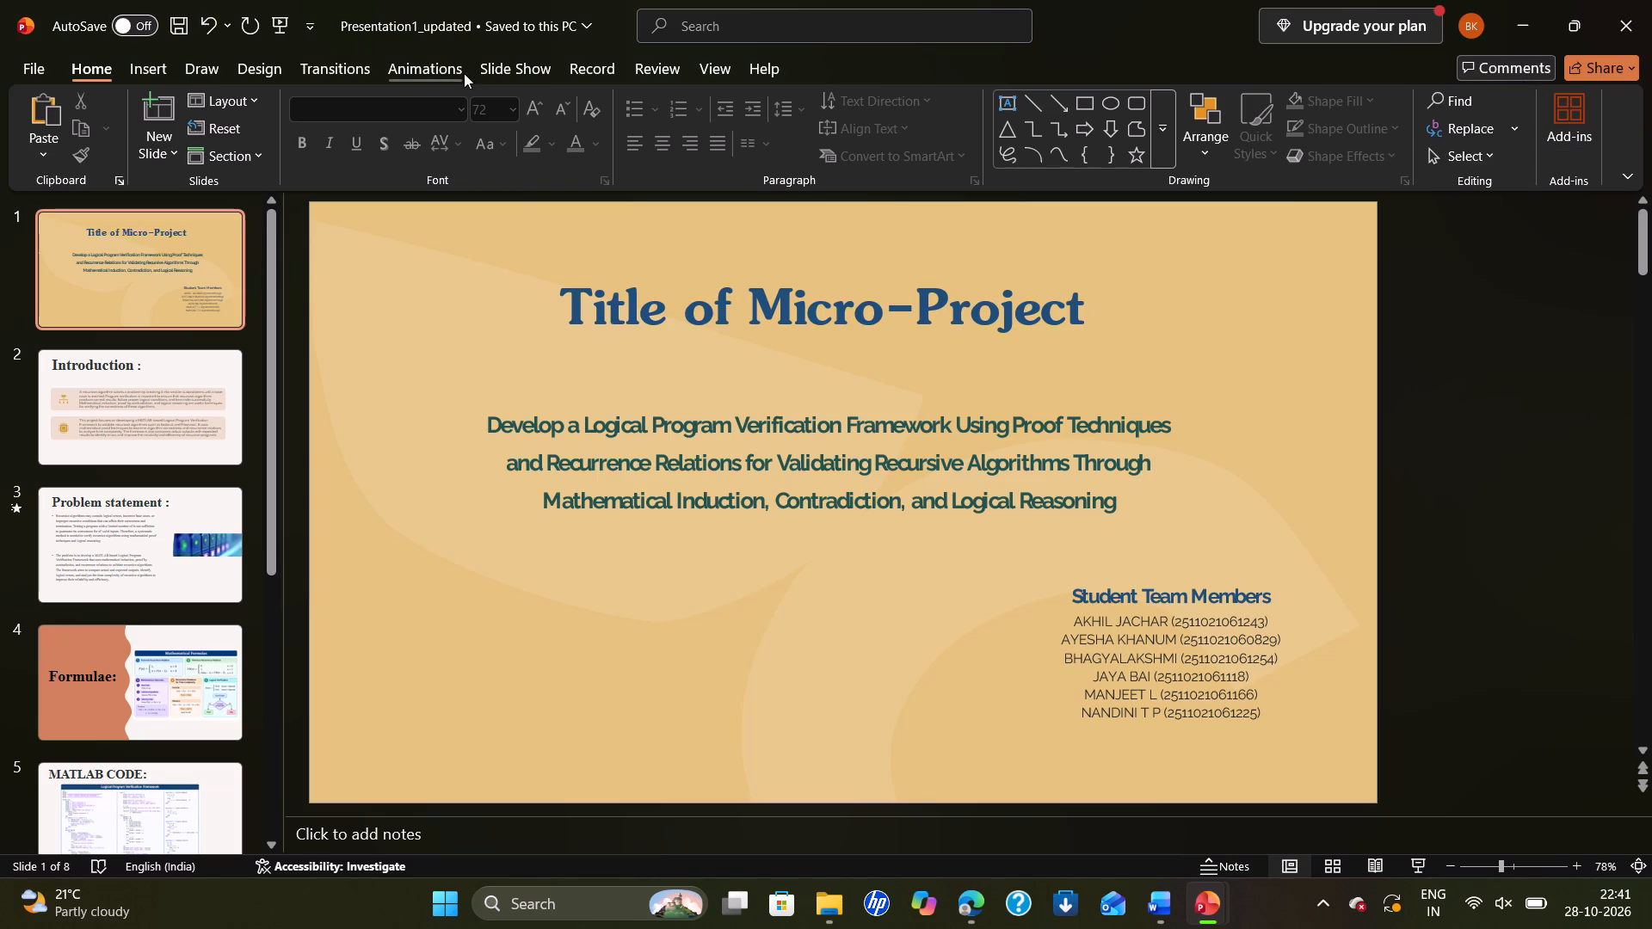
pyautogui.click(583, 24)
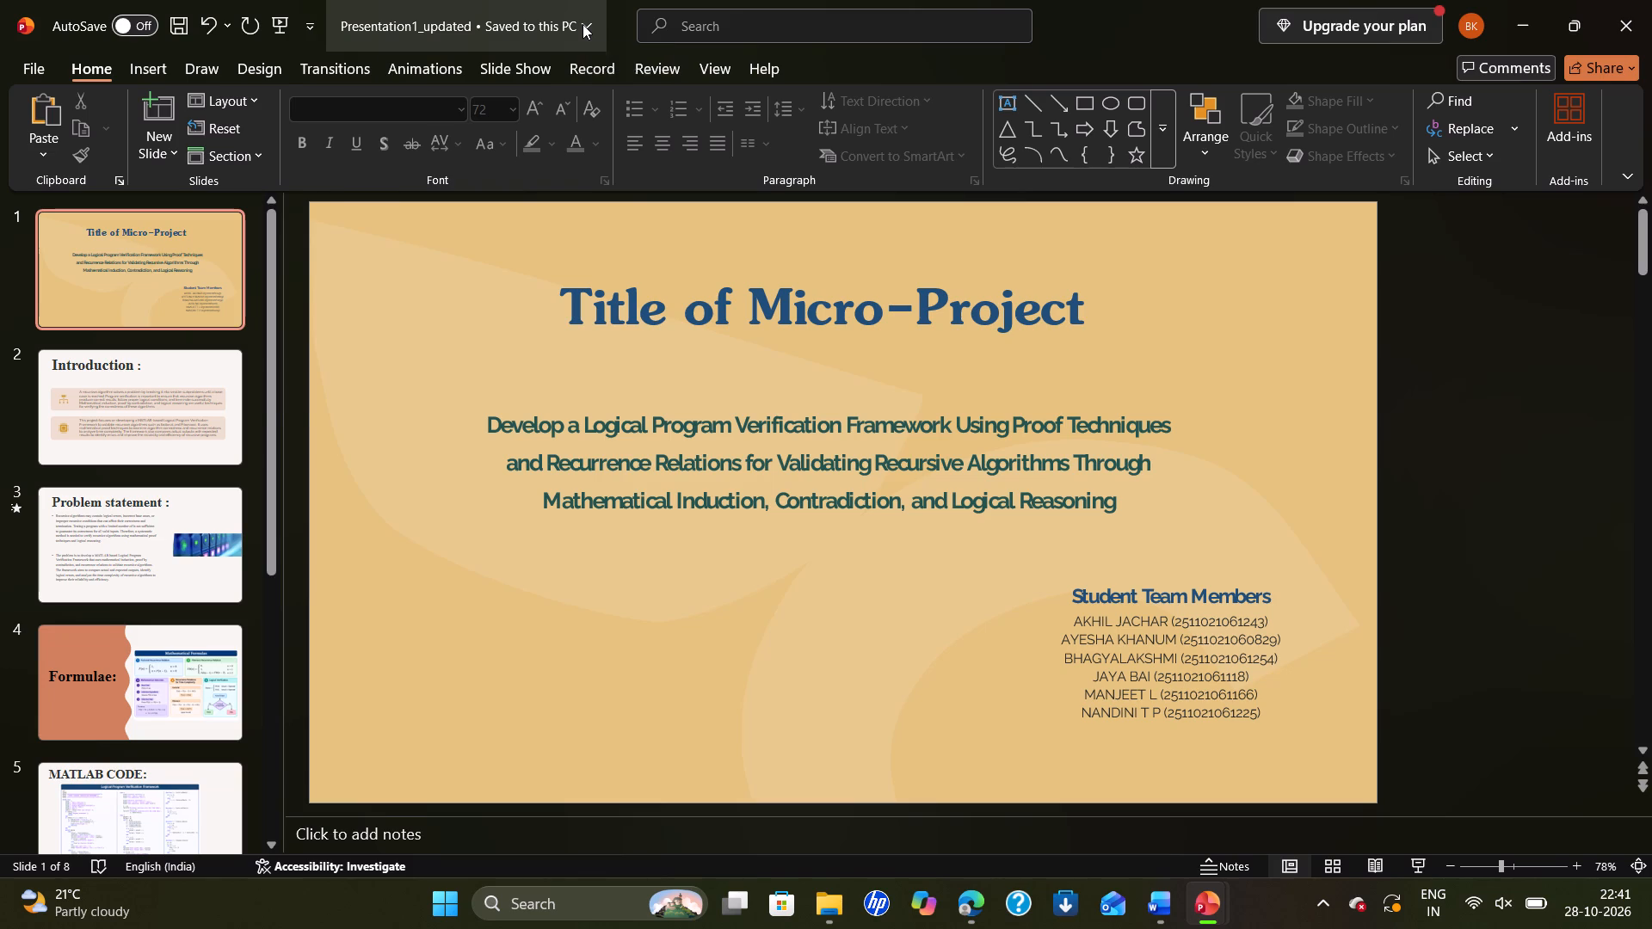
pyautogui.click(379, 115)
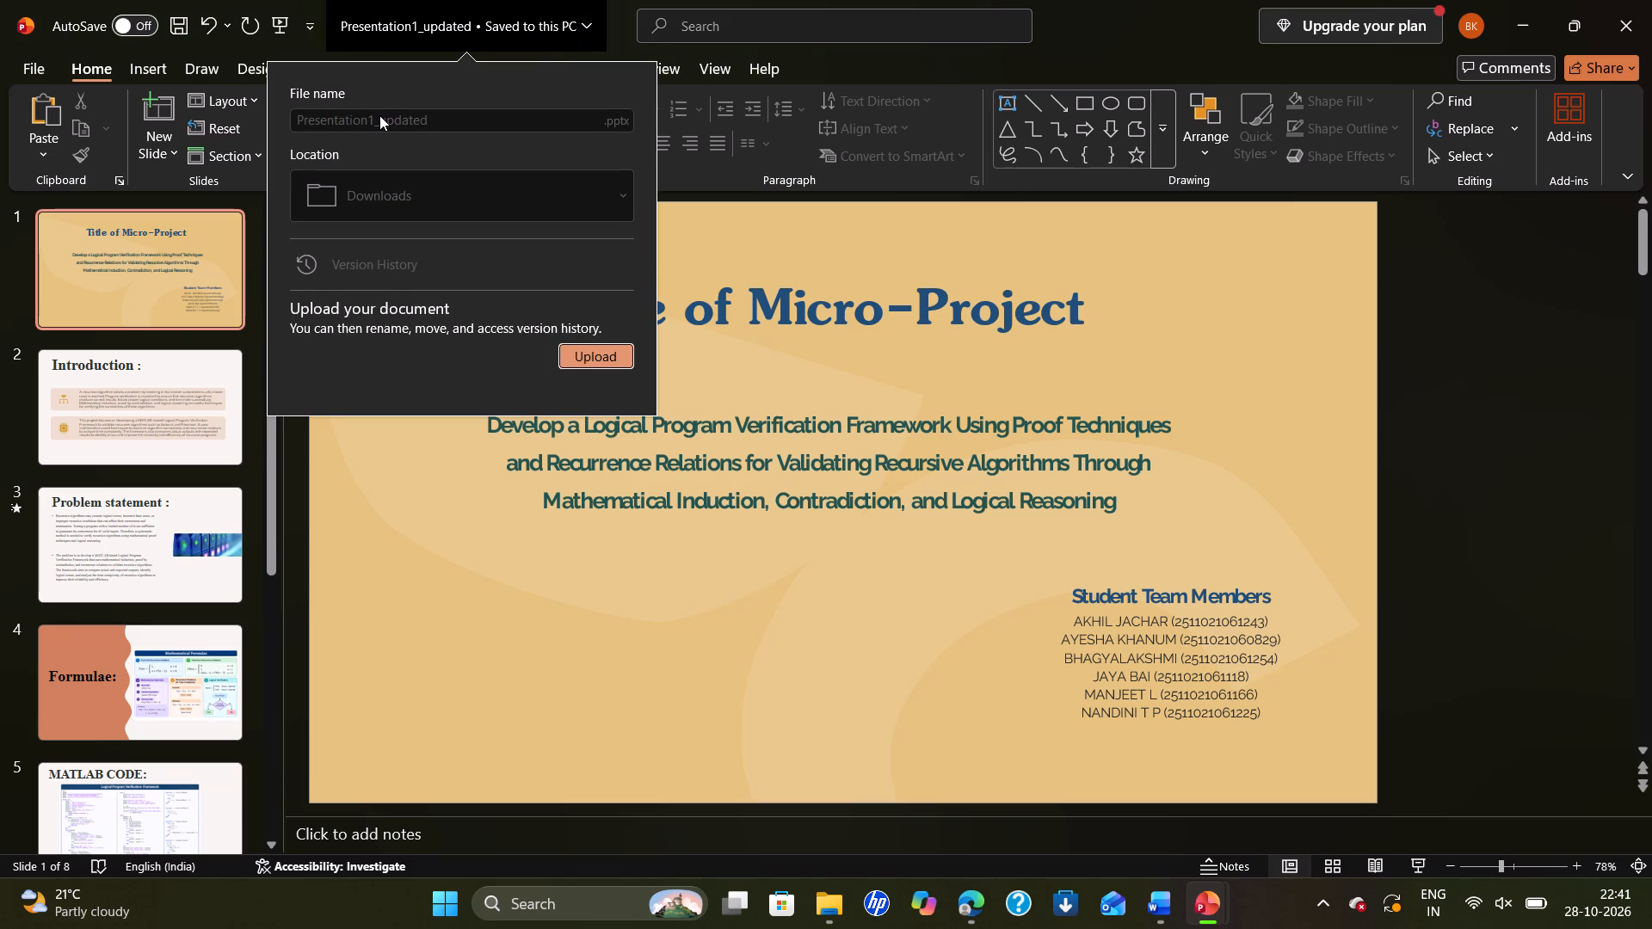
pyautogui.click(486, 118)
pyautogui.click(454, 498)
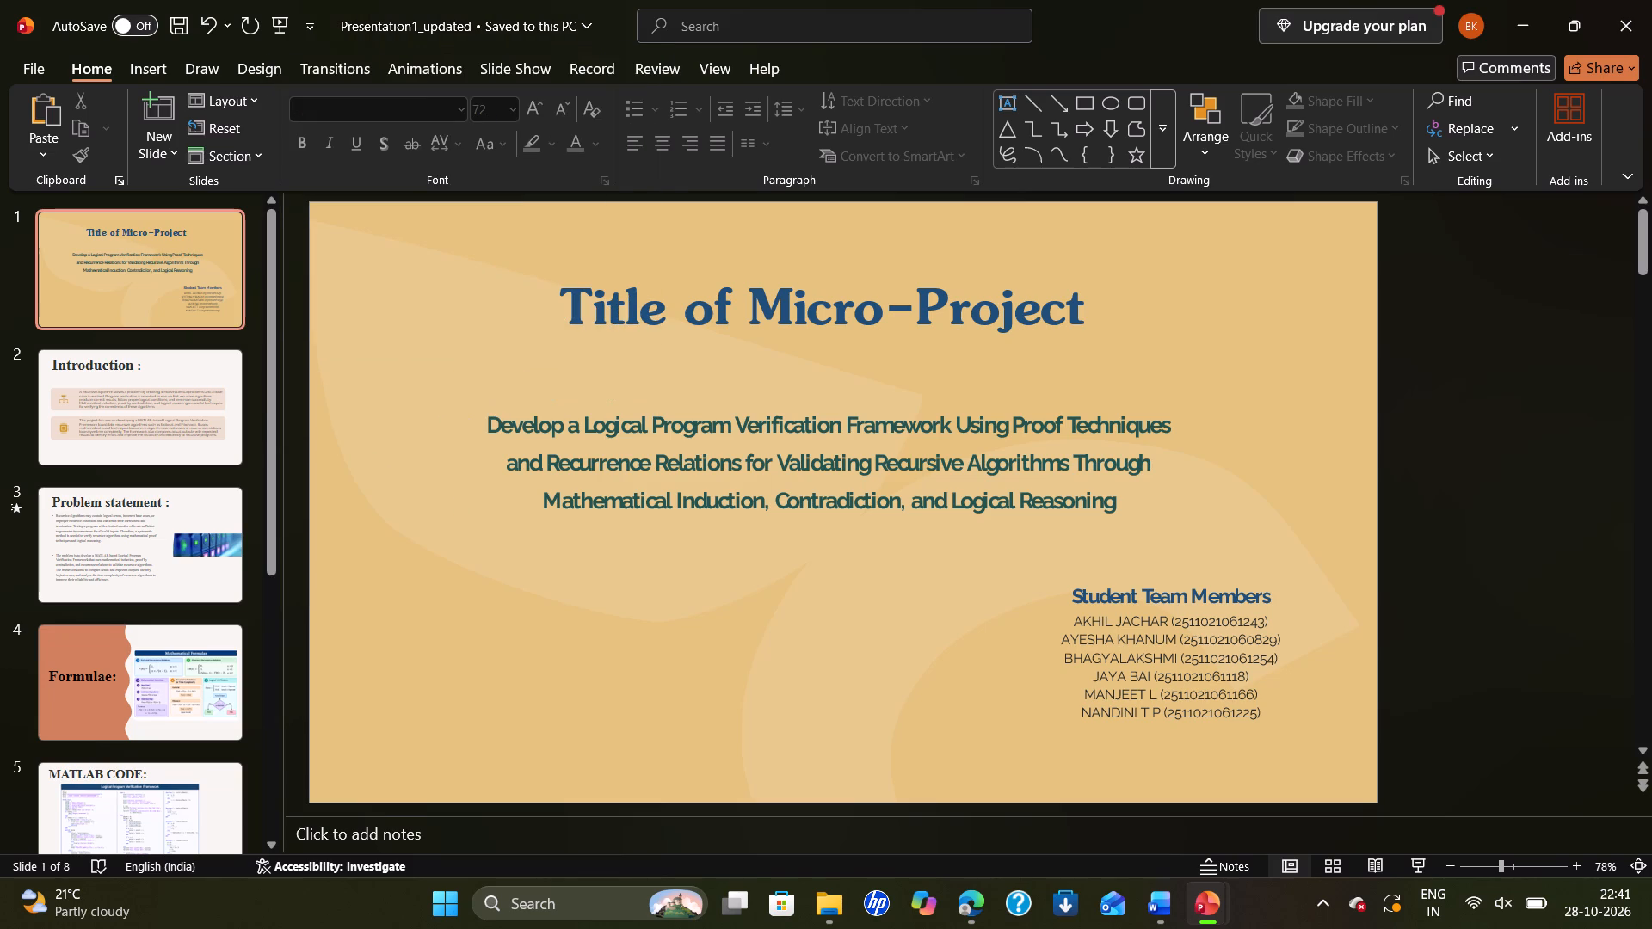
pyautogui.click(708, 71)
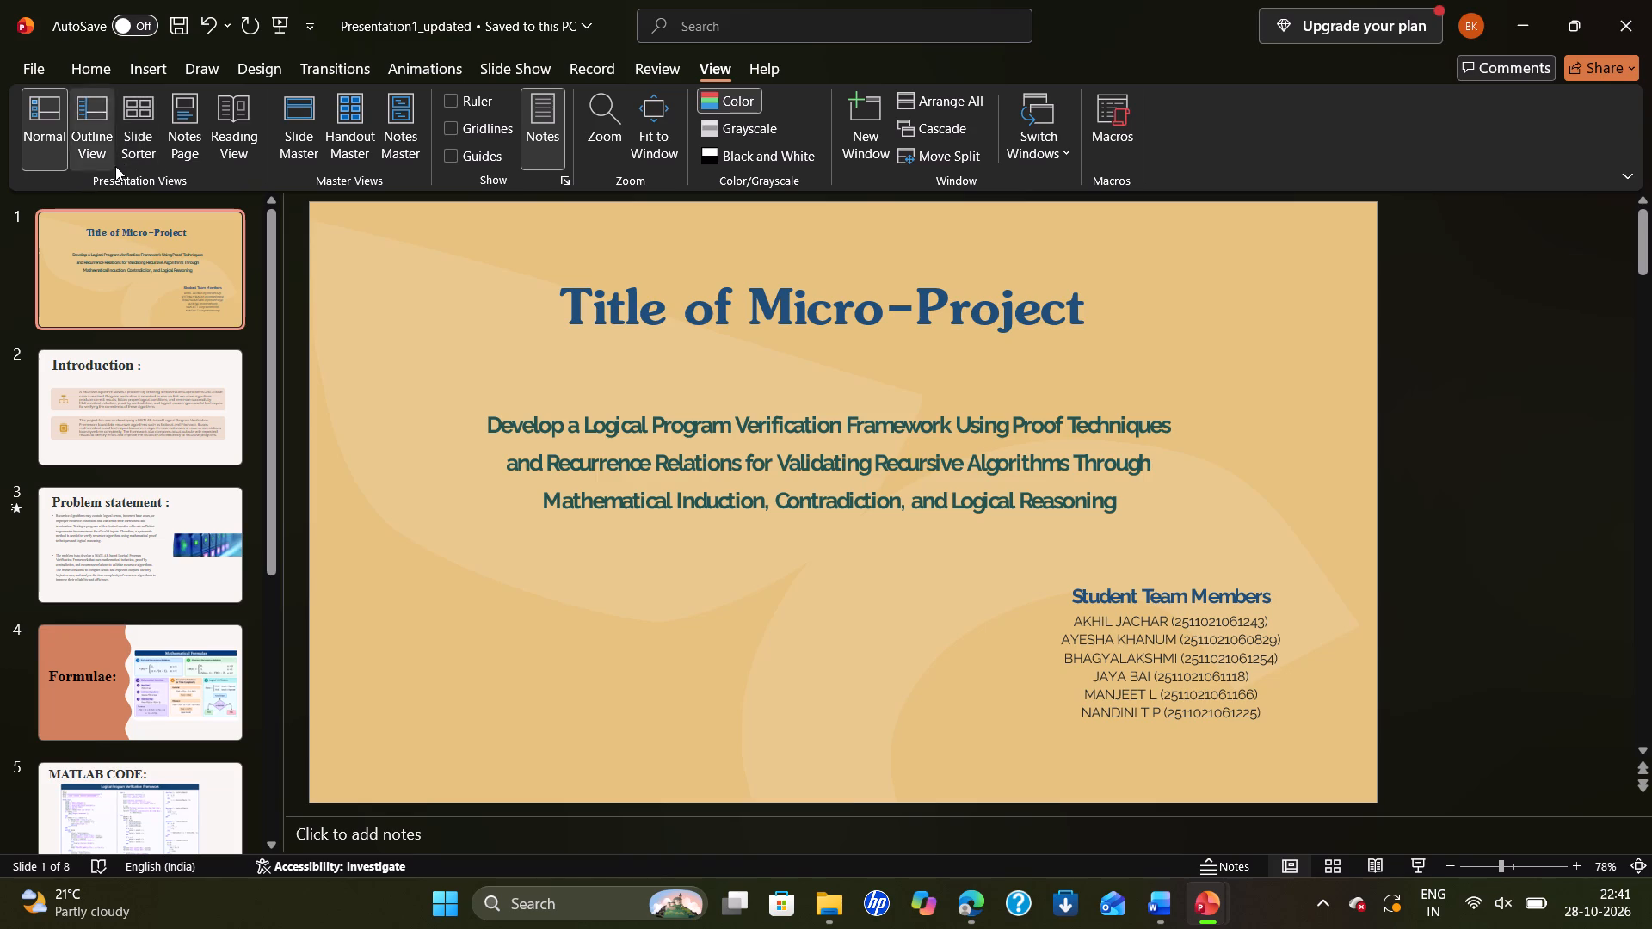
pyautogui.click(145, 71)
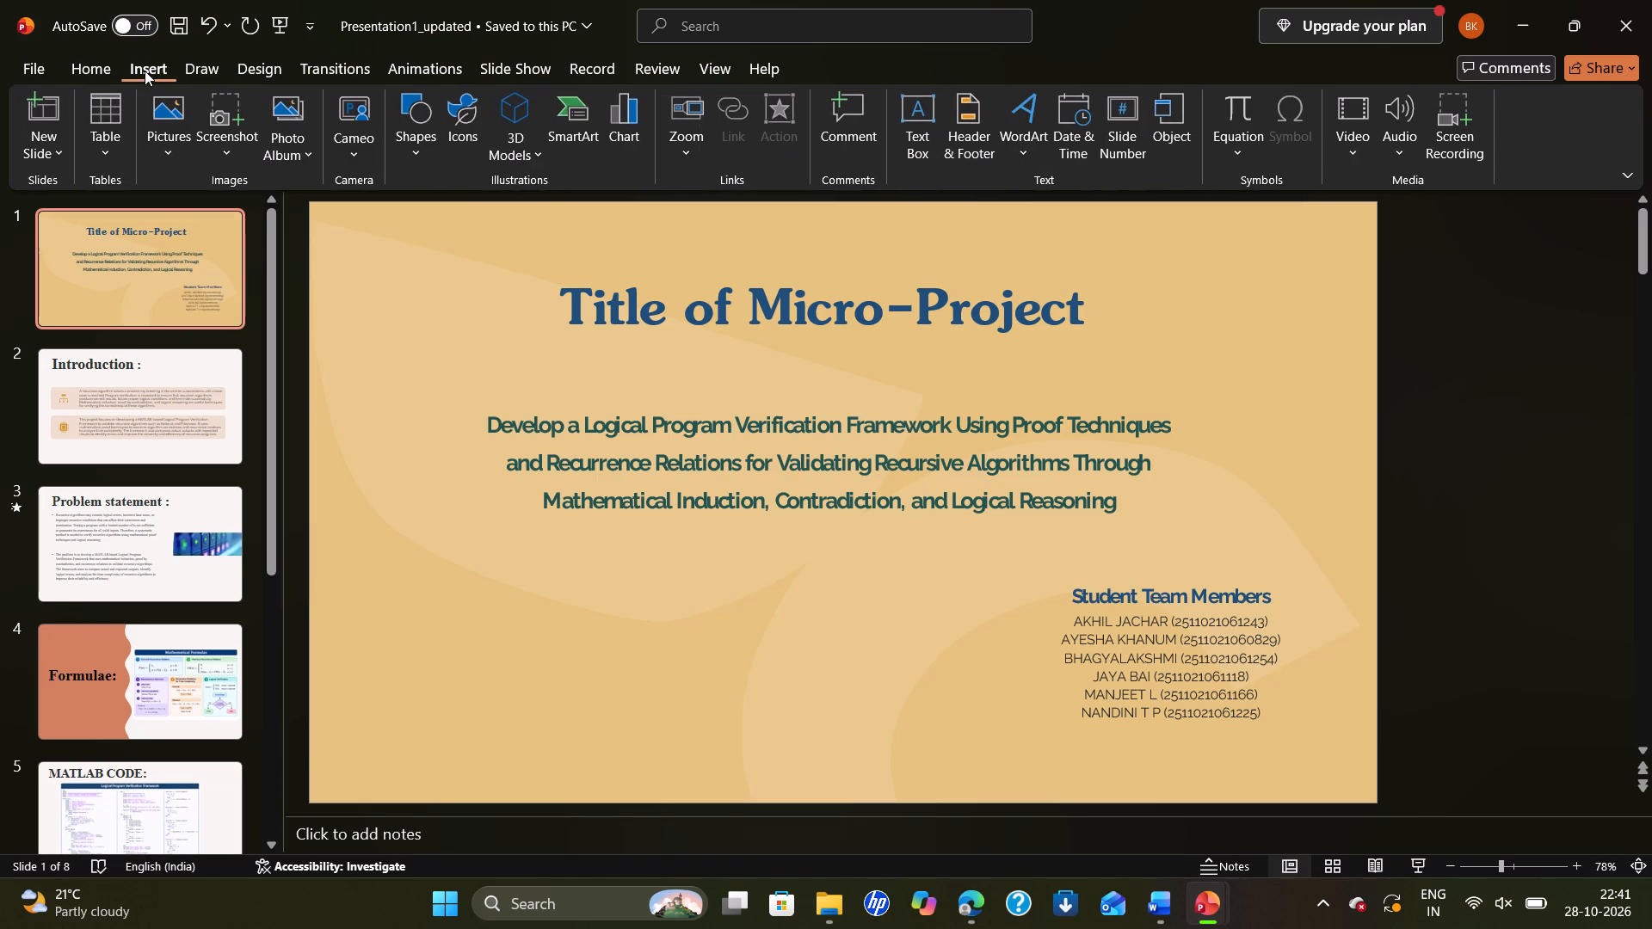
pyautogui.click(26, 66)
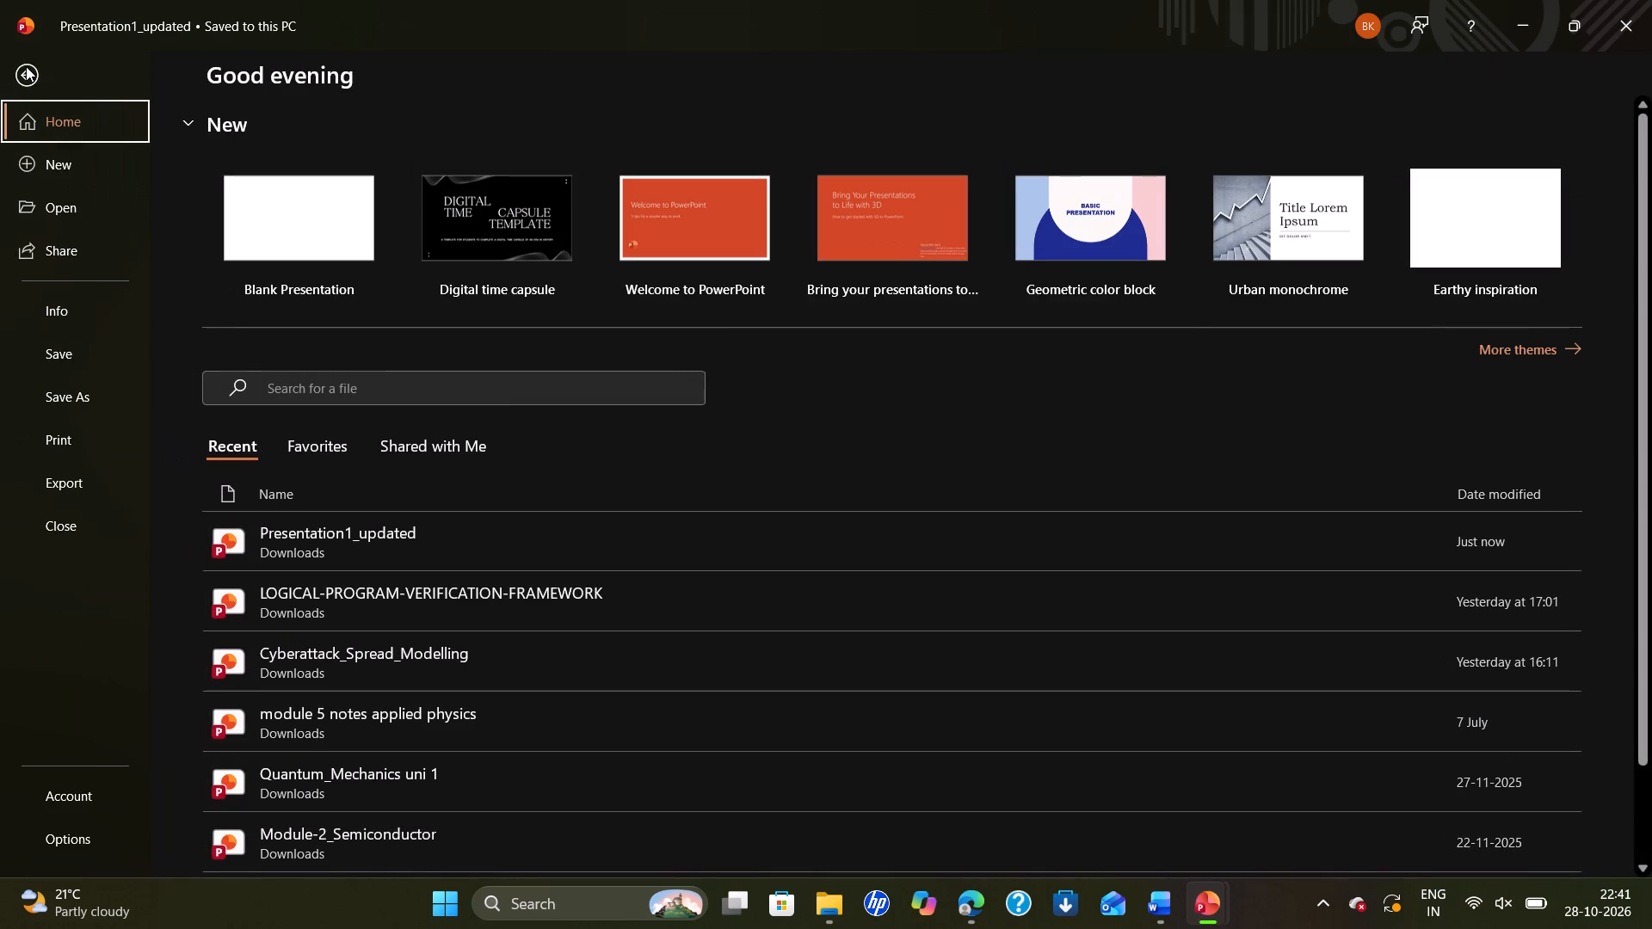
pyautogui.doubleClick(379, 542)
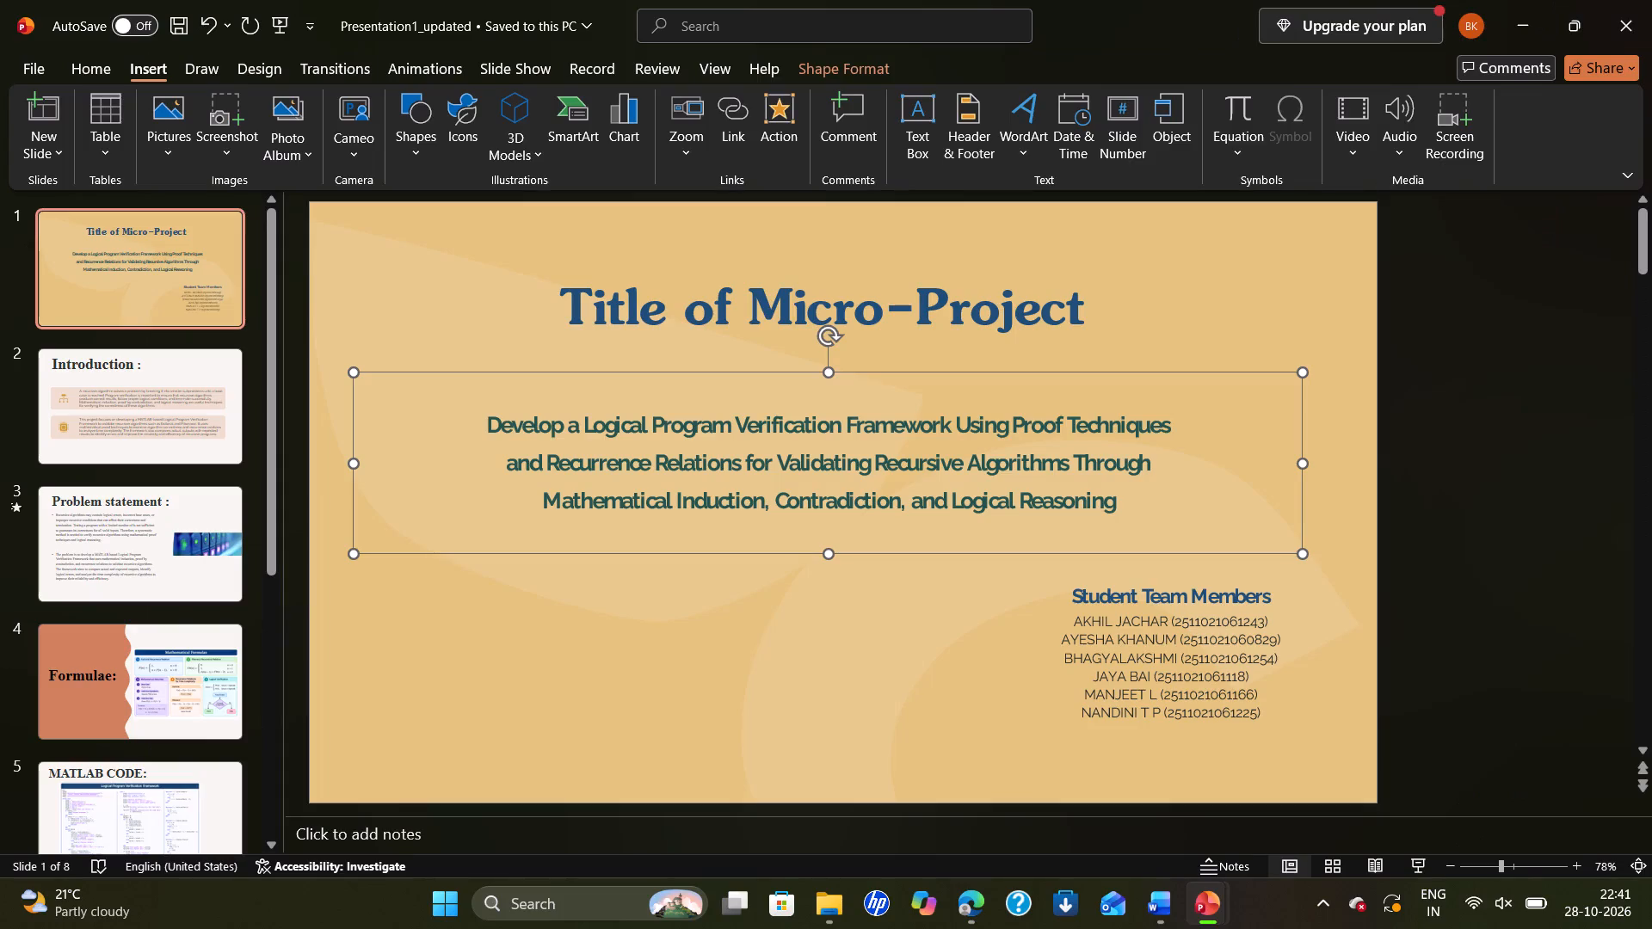
# Upload the presentation to OneDrive - Personal for sharing.
pyautogui.click(1587, 75)
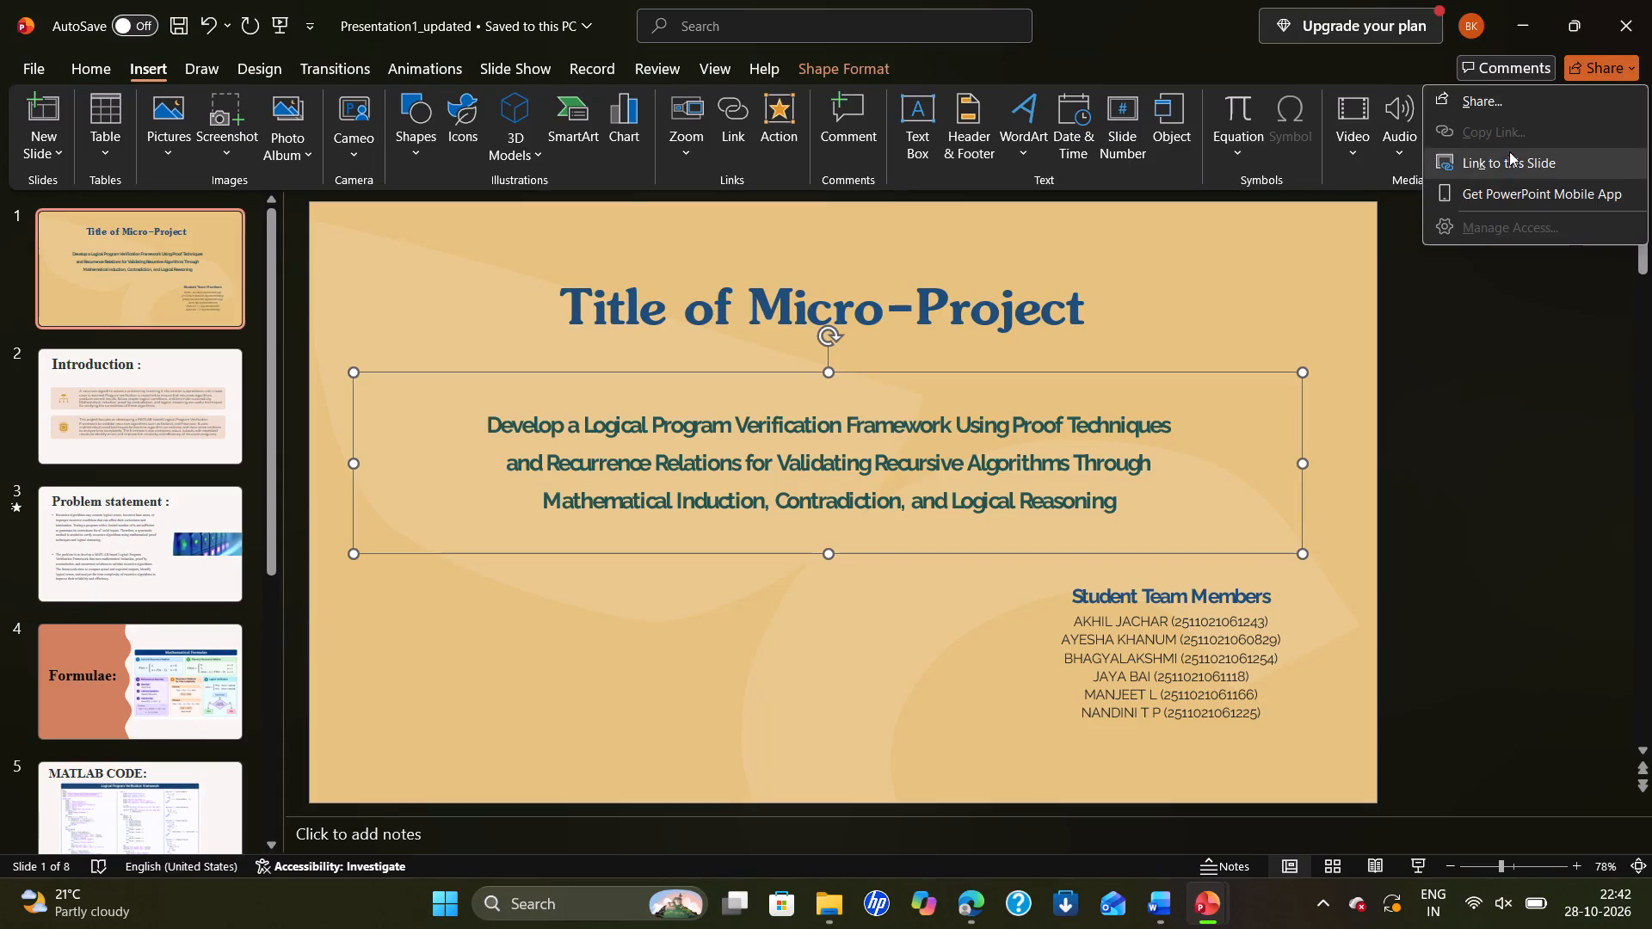
pyautogui.click(1469, 95)
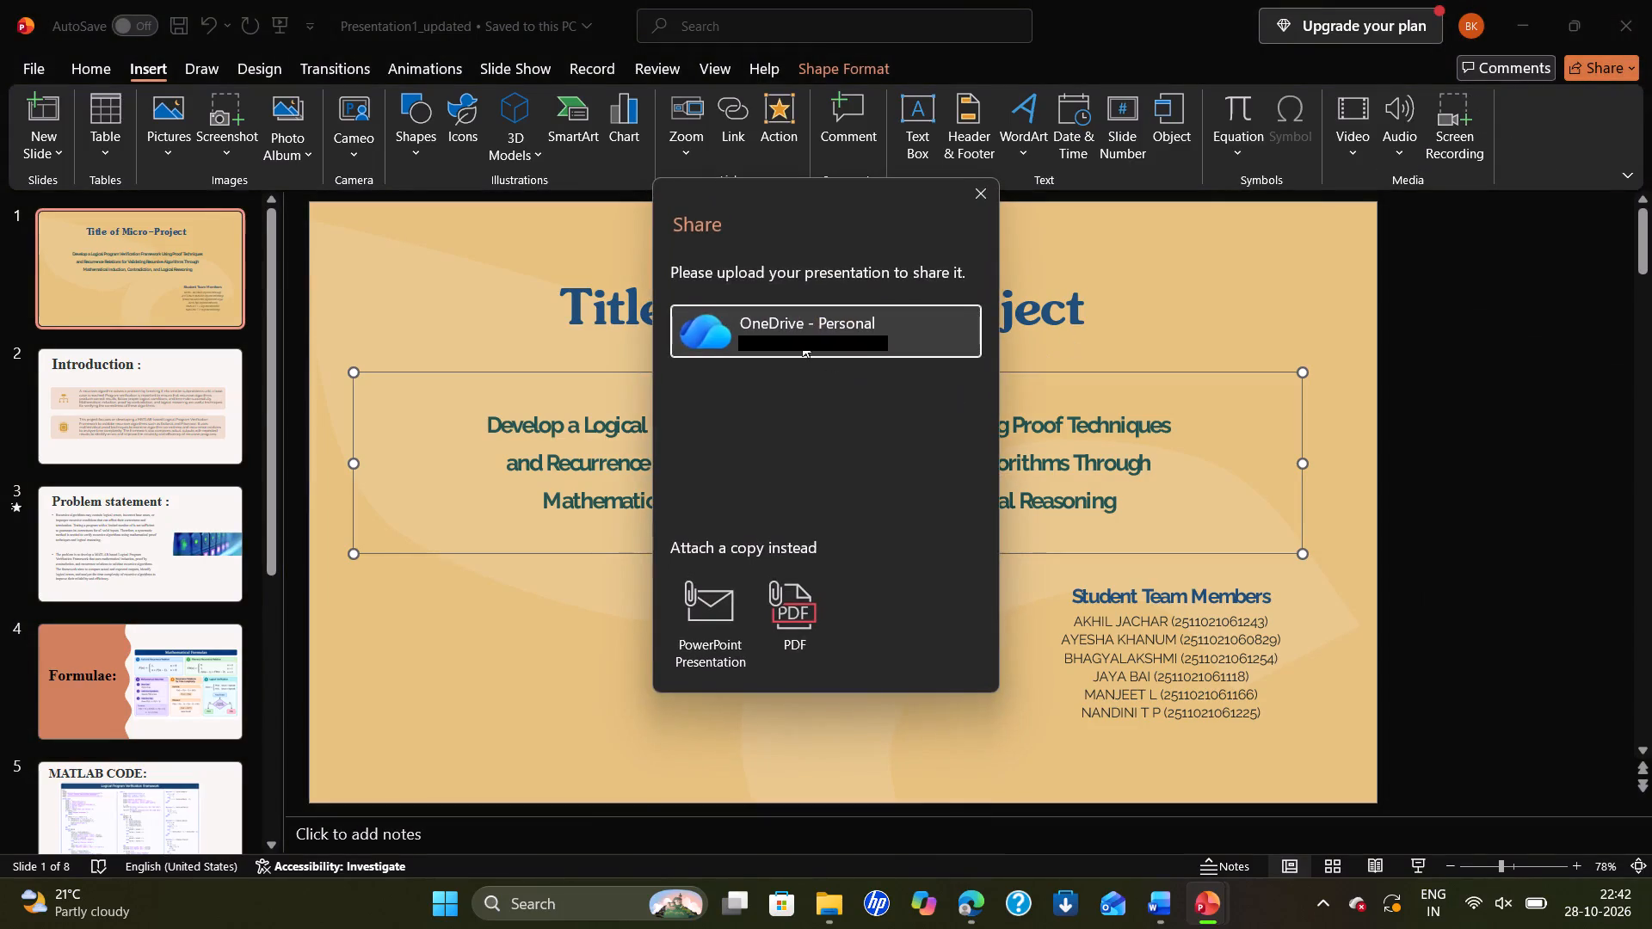
pyautogui.doubleClick(787, 332)
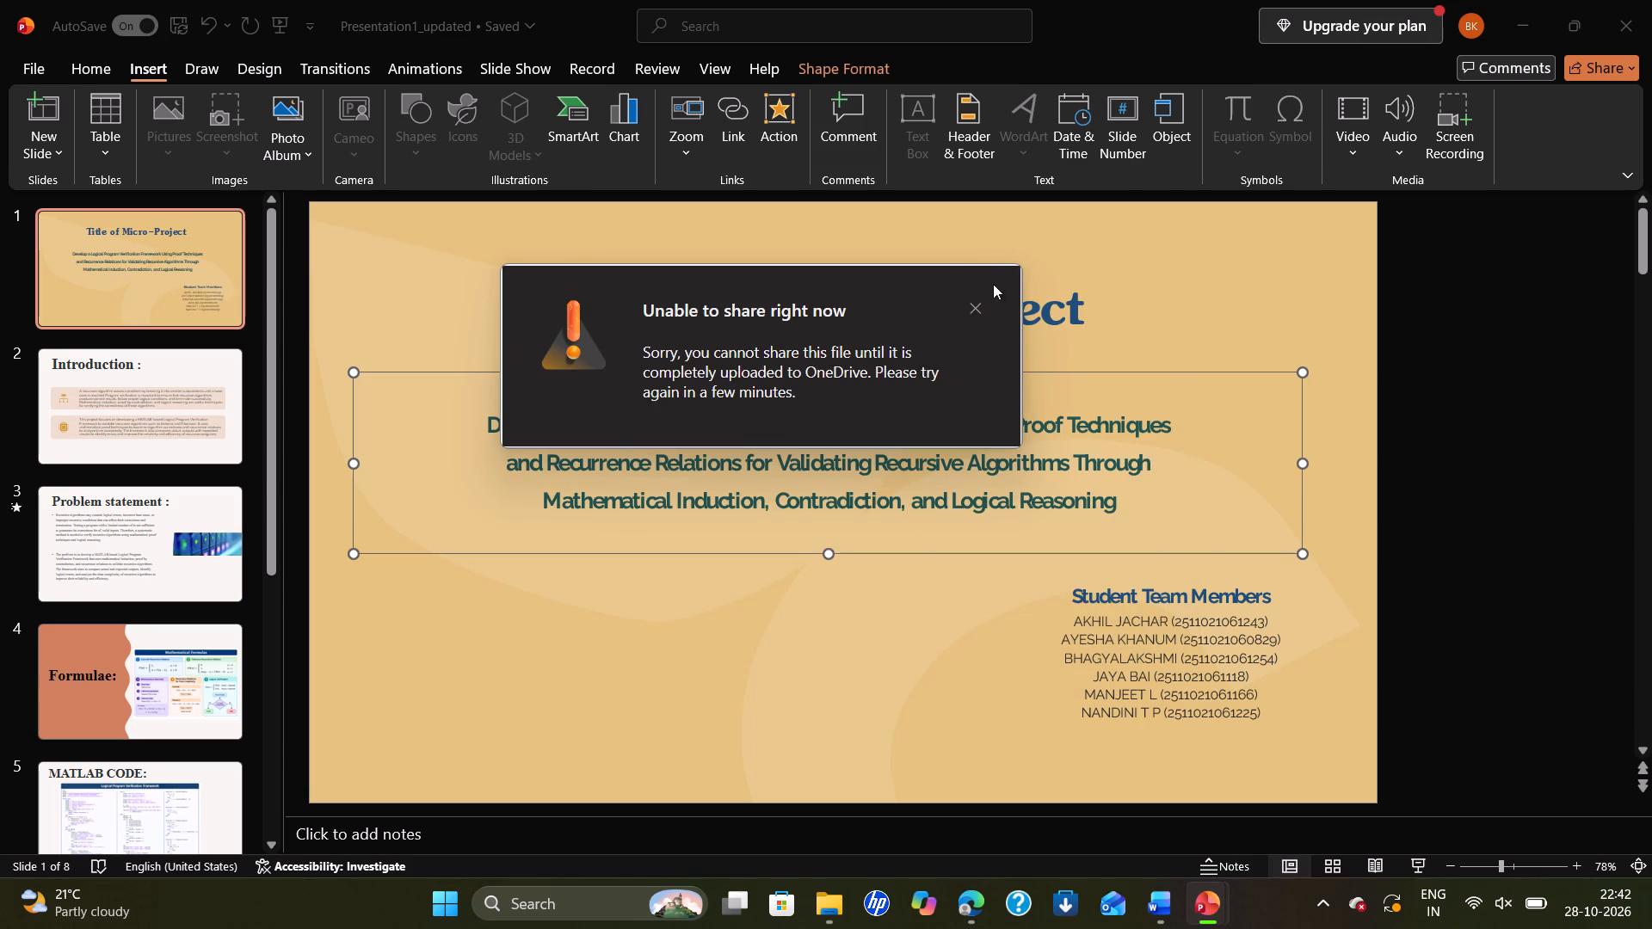
pyautogui.click(967, 321)
# Save the uploaded presentation with nothing selected on the first slide.
pyautogui.hotkey('ctrl', 's')
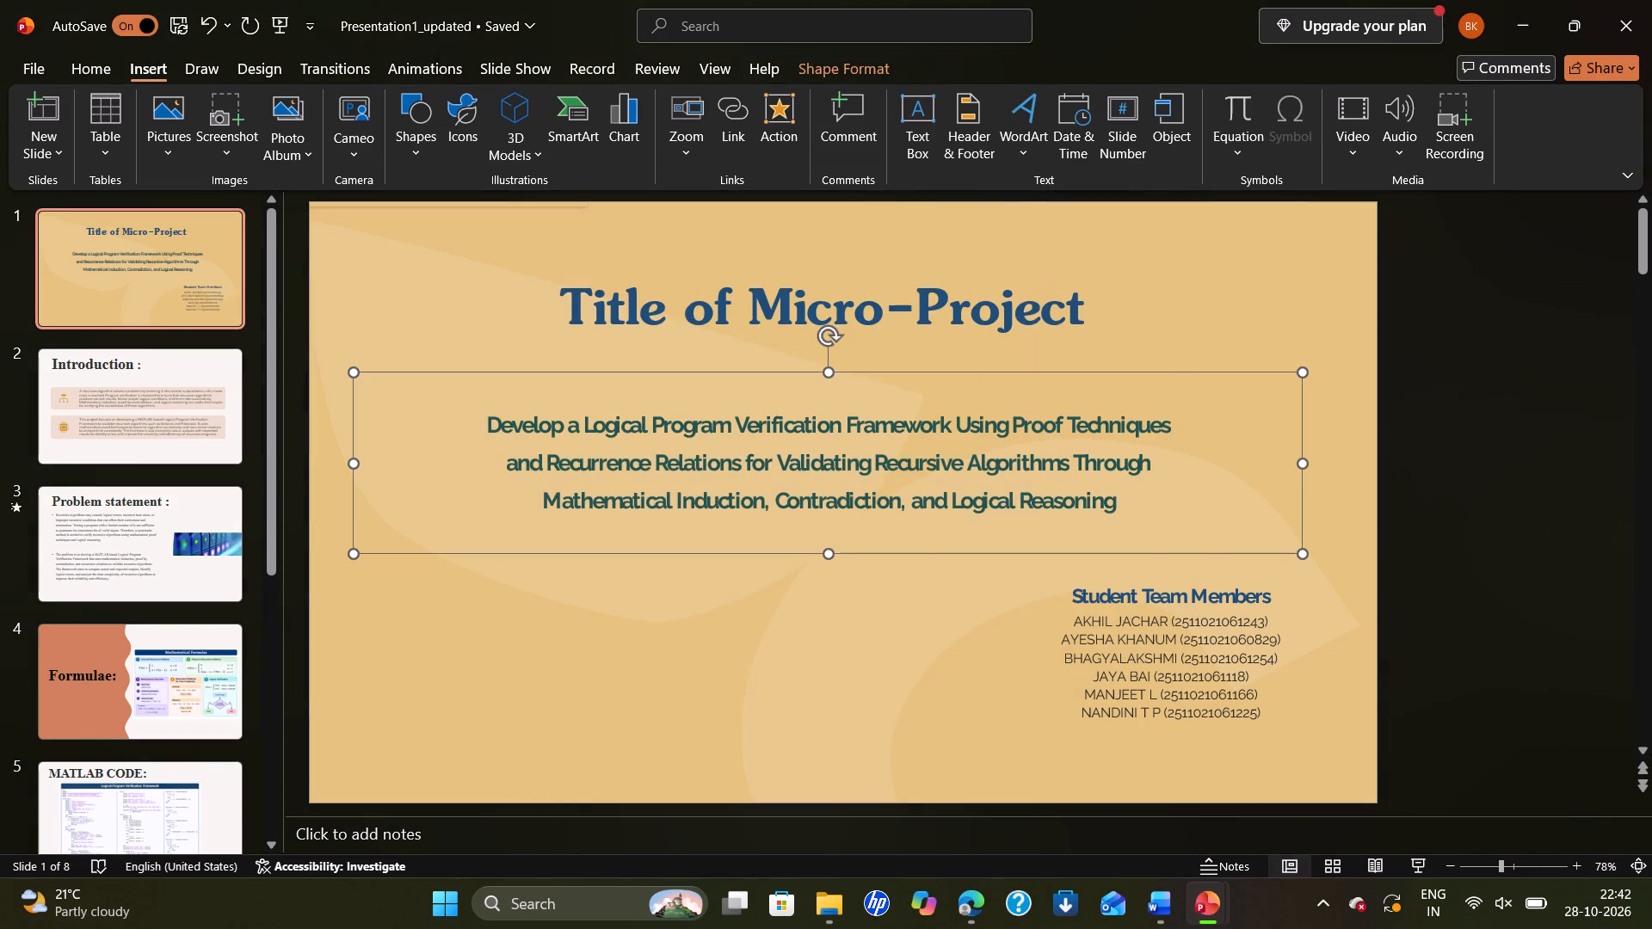
pyautogui.click(438, 273)
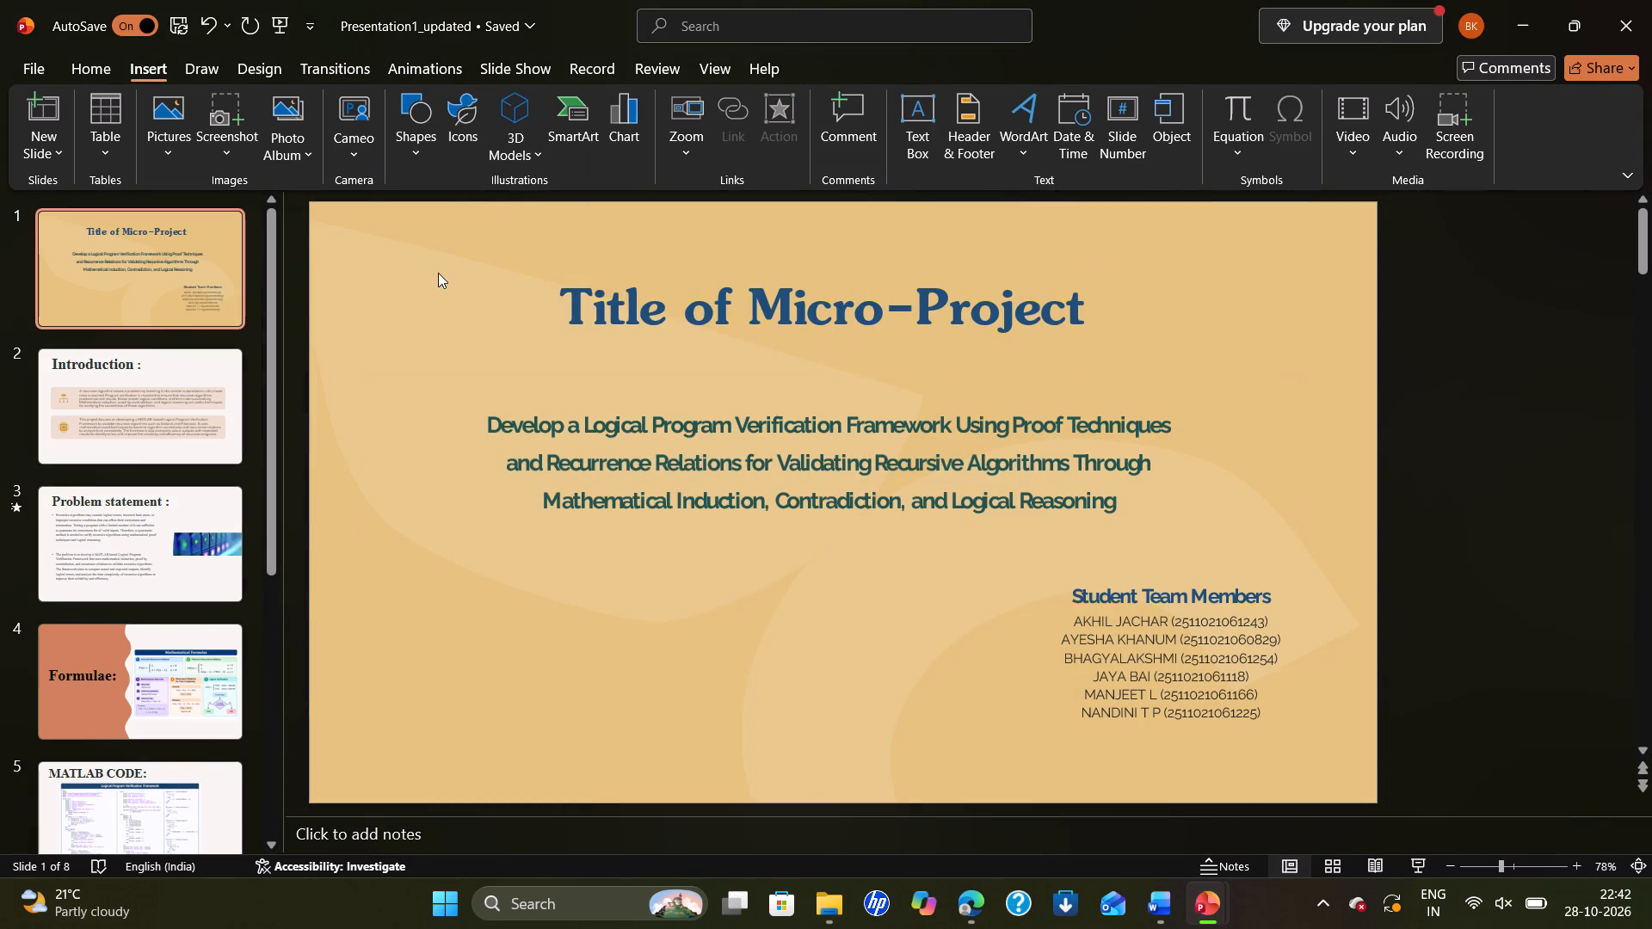
pyautogui.hotkey('ctrl', 's')
pyautogui.hotkey('ctrl', 's')
pyautogui.press('s')
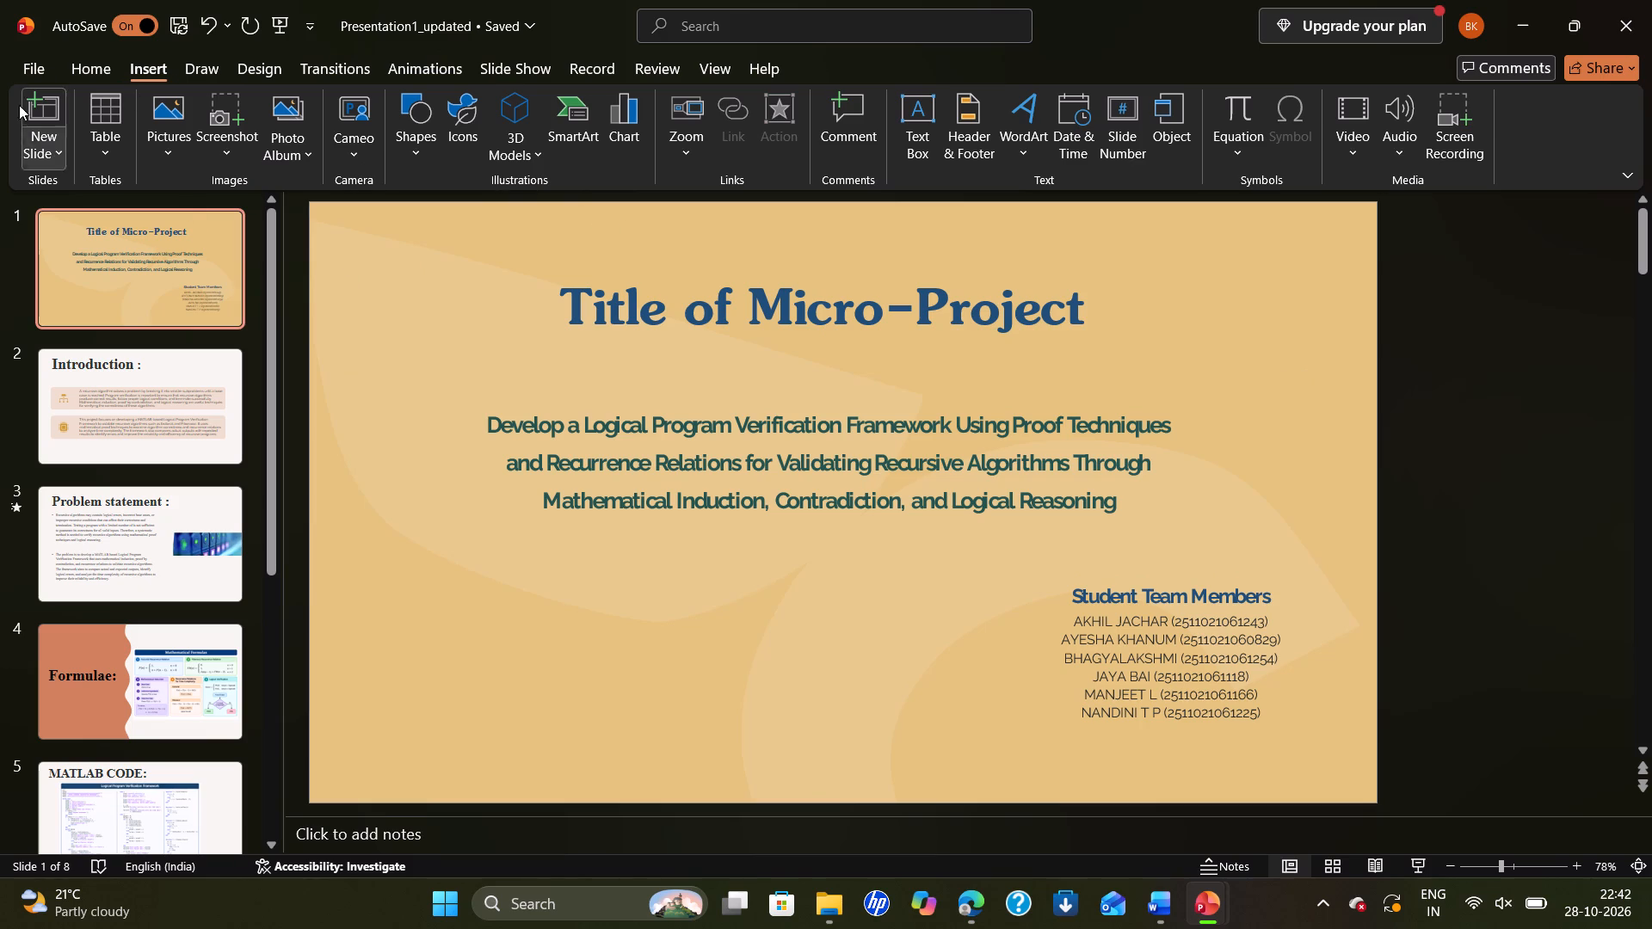
pyautogui.click(184, 28)
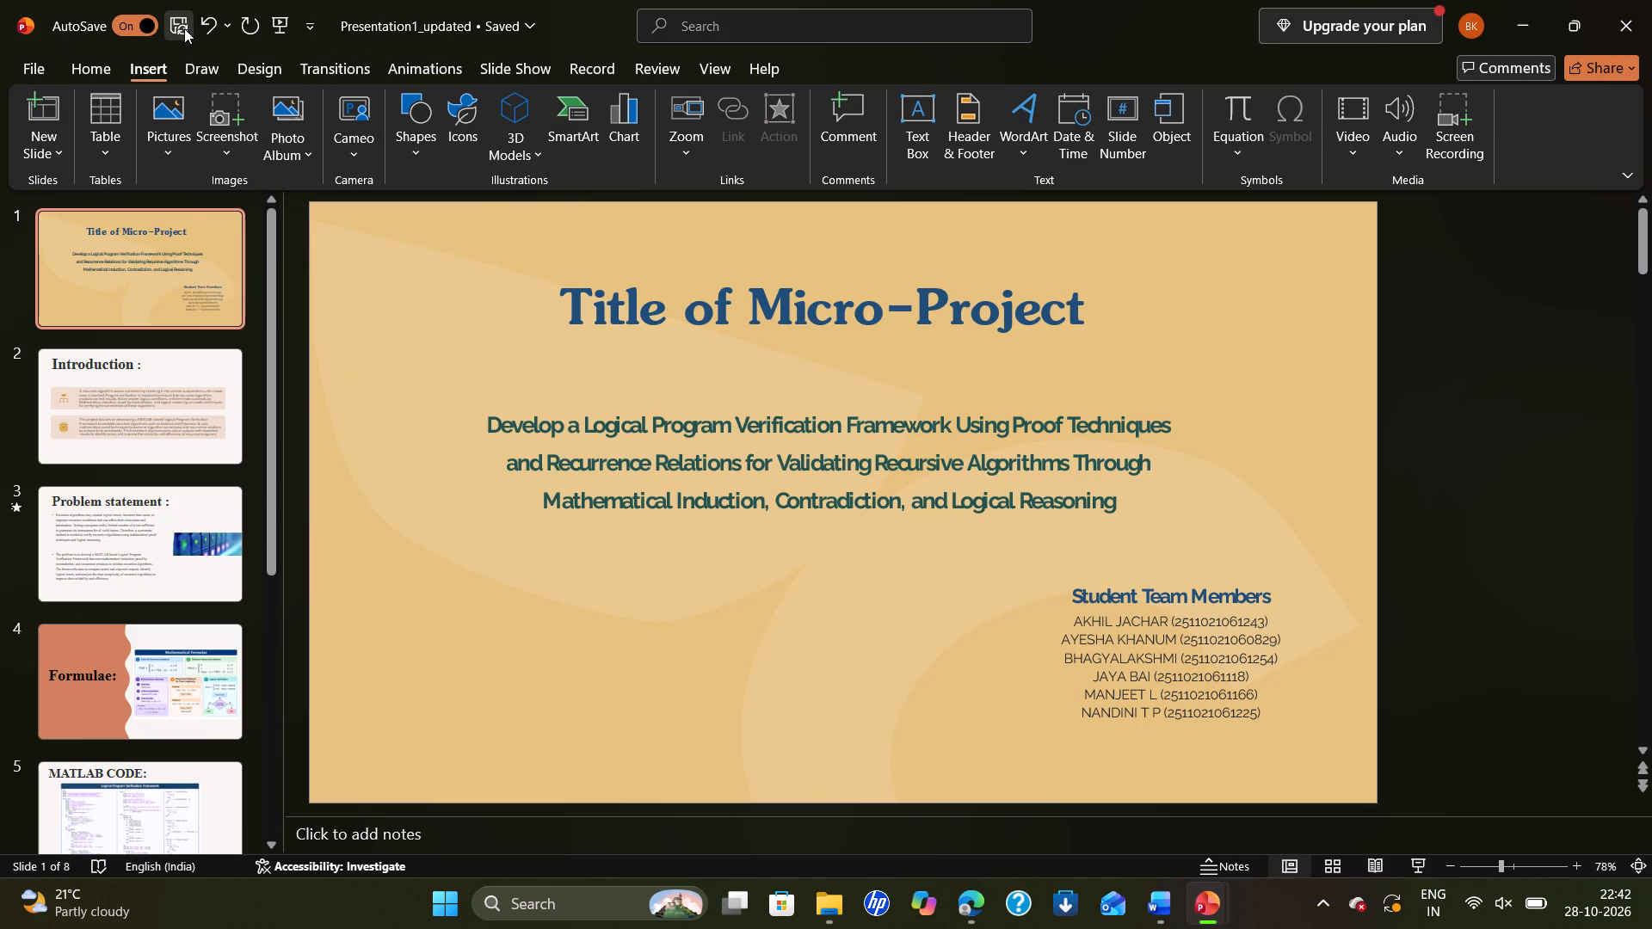
pyautogui.doubleClick(184, 28)
# Copy a sharing link to the Presentation1_updated presentation.
pyautogui.click(1632, 76)
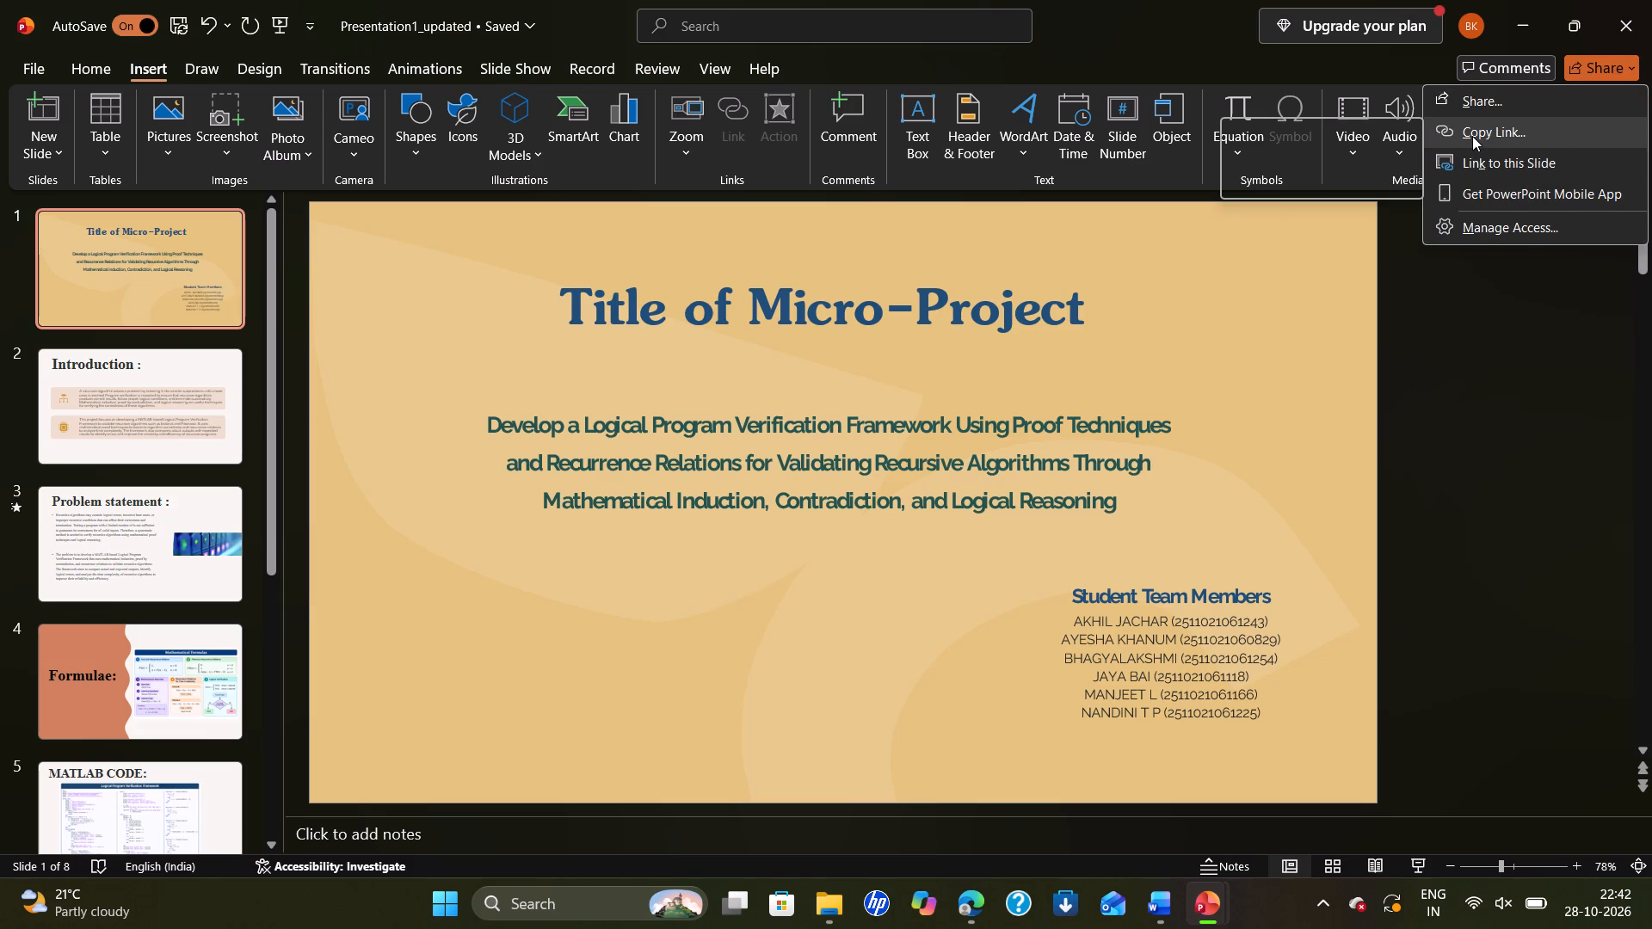
pyautogui.click(1472, 136)
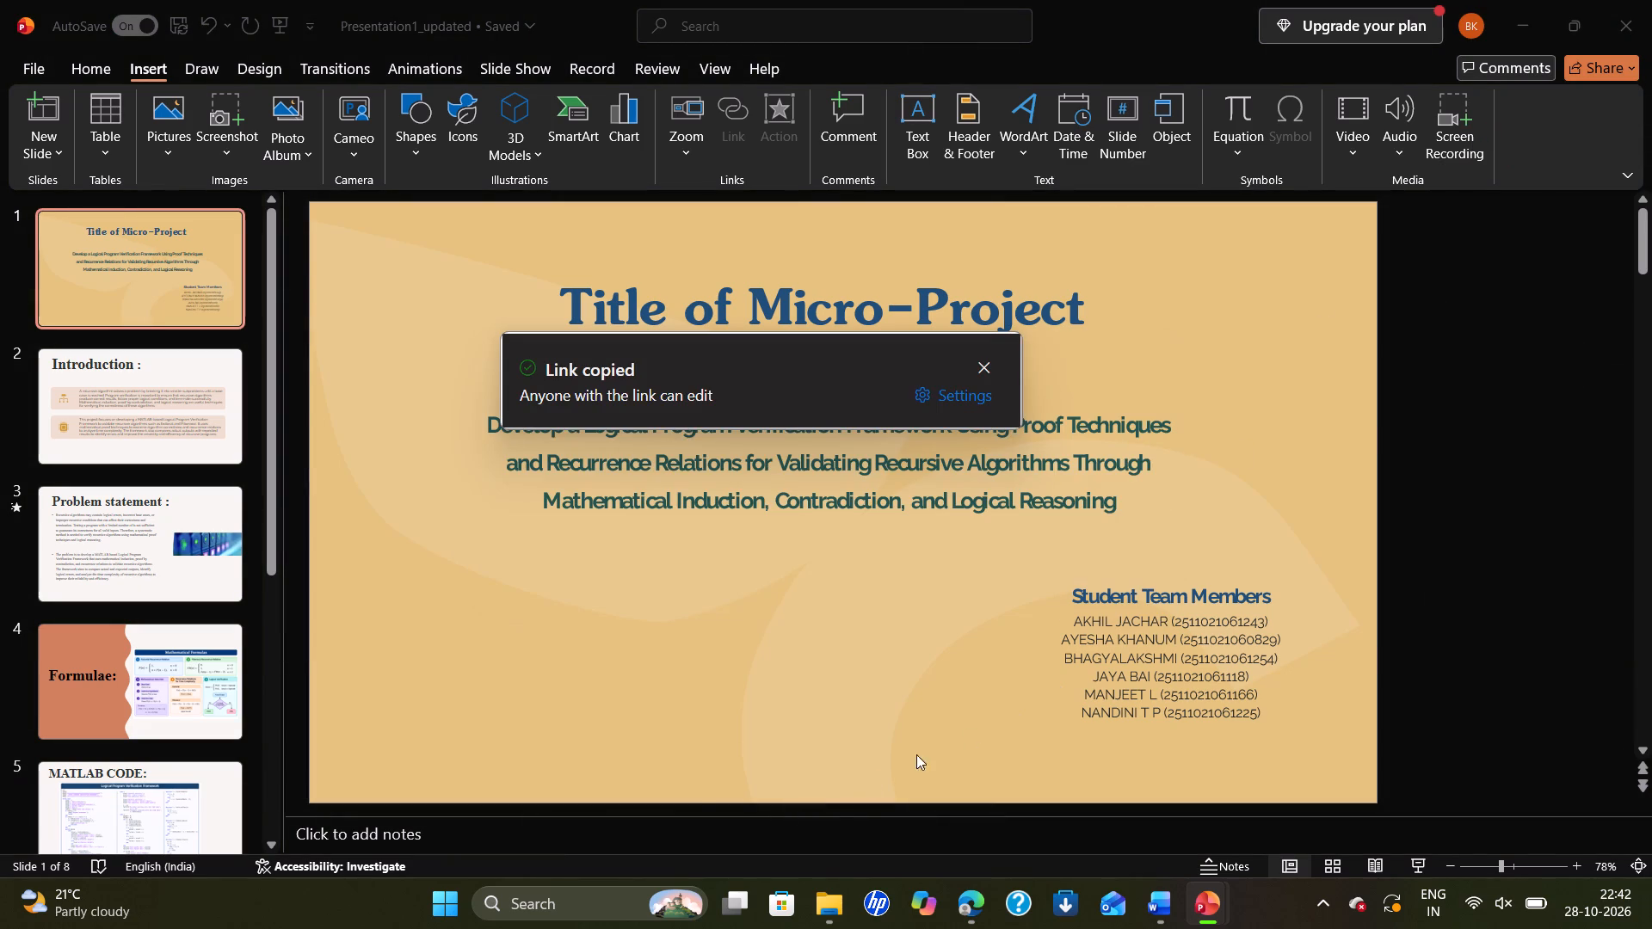
# Open the Windows search.
pyautogui.click(547, 897)
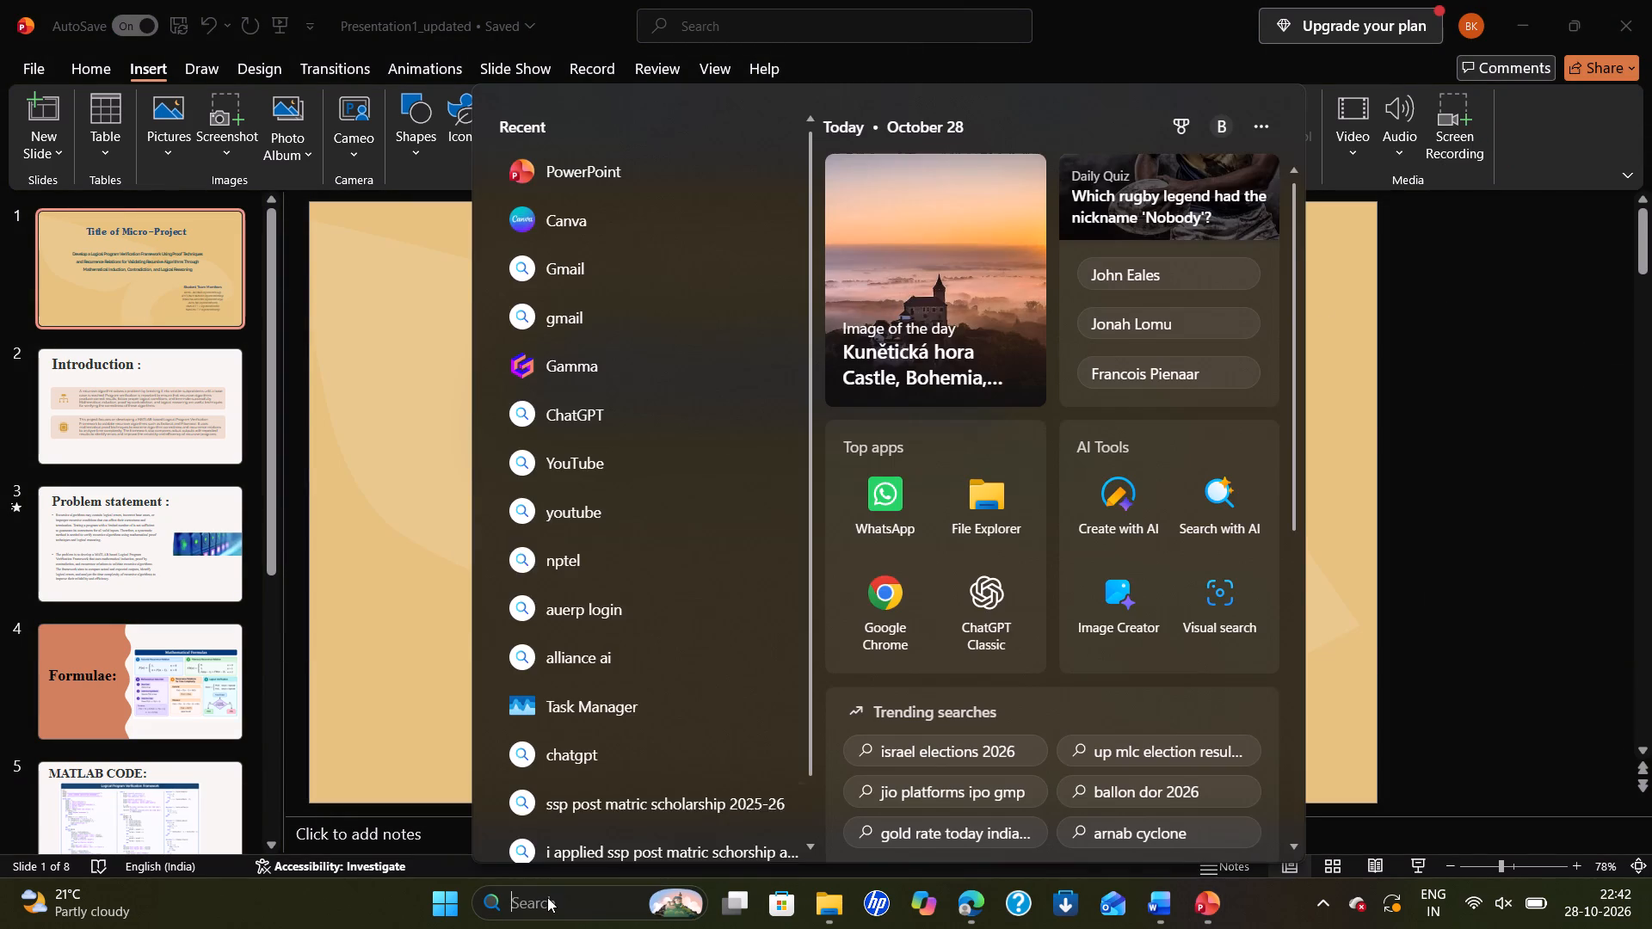
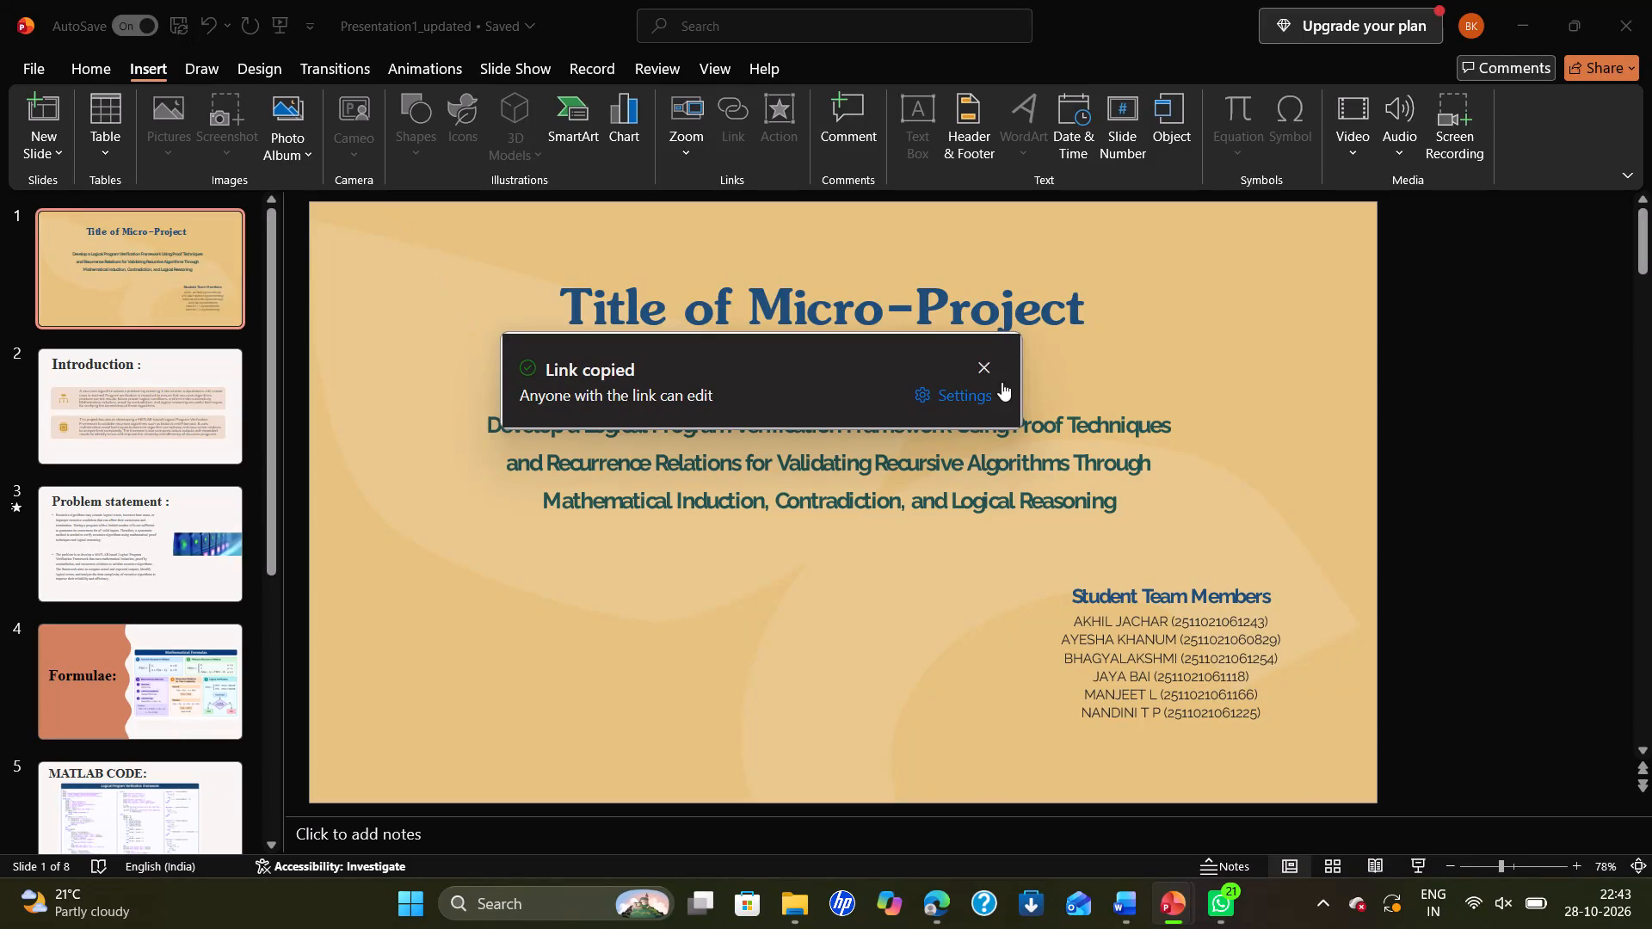
# Dismiss the link-copied notice and save the presentation.
pyautogui.click(984, 366)
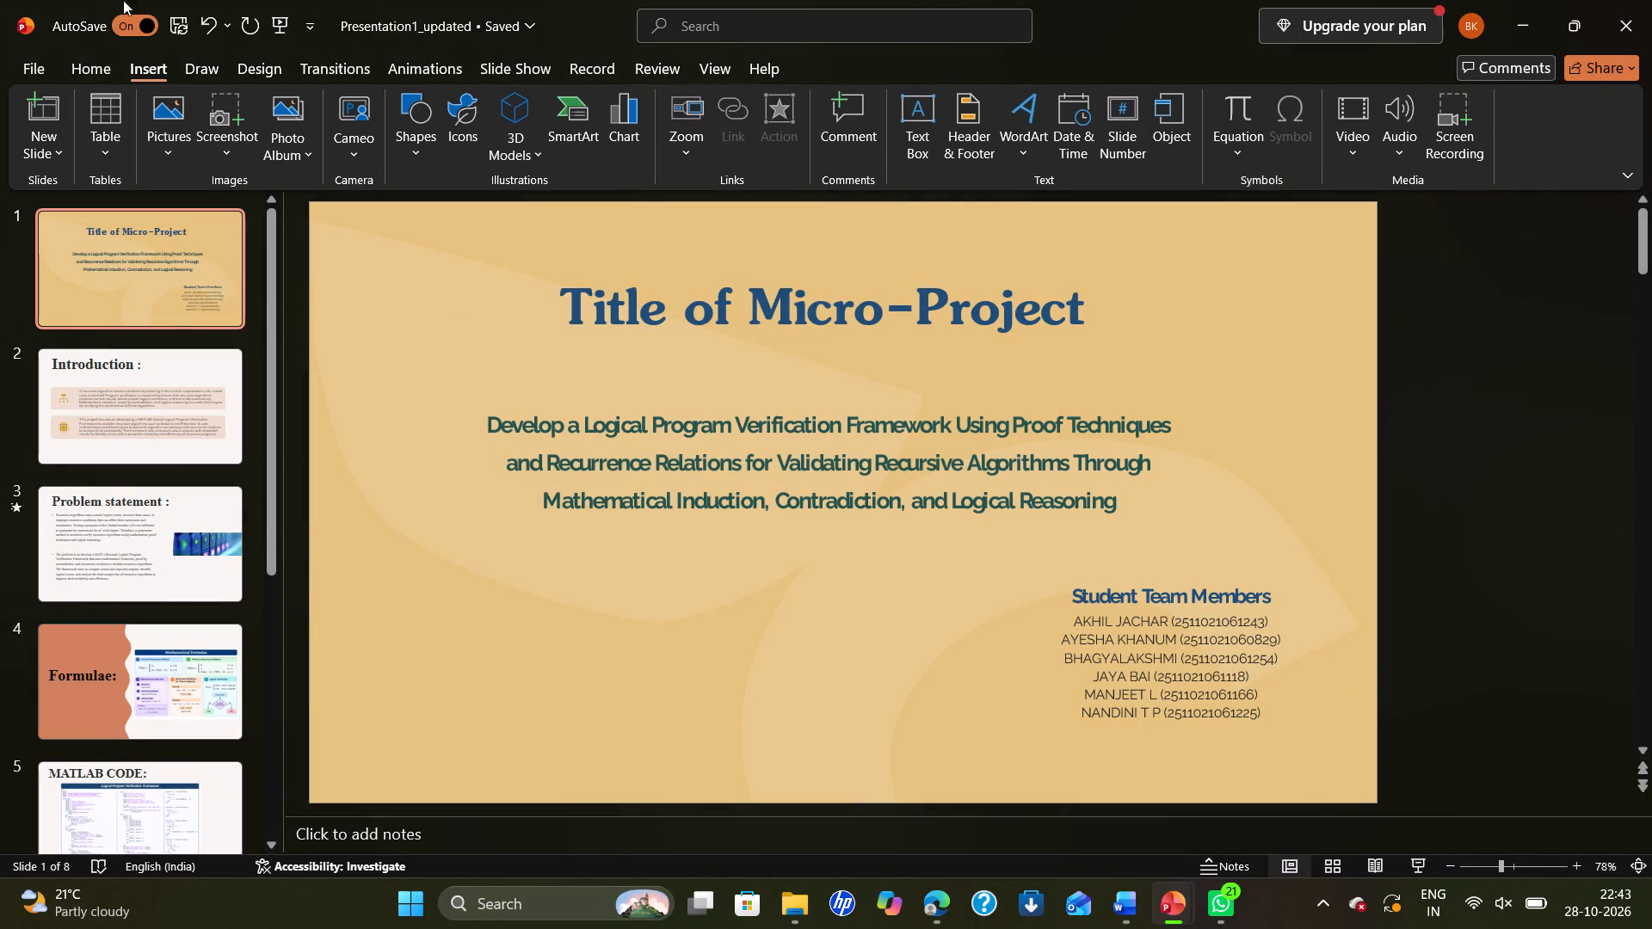
pyautogui.click(186, 27)
# Look through the presentation's slides down to the Conclusion slide and back to the title slide.
pyautogui.scroll(-6, 184, 512)
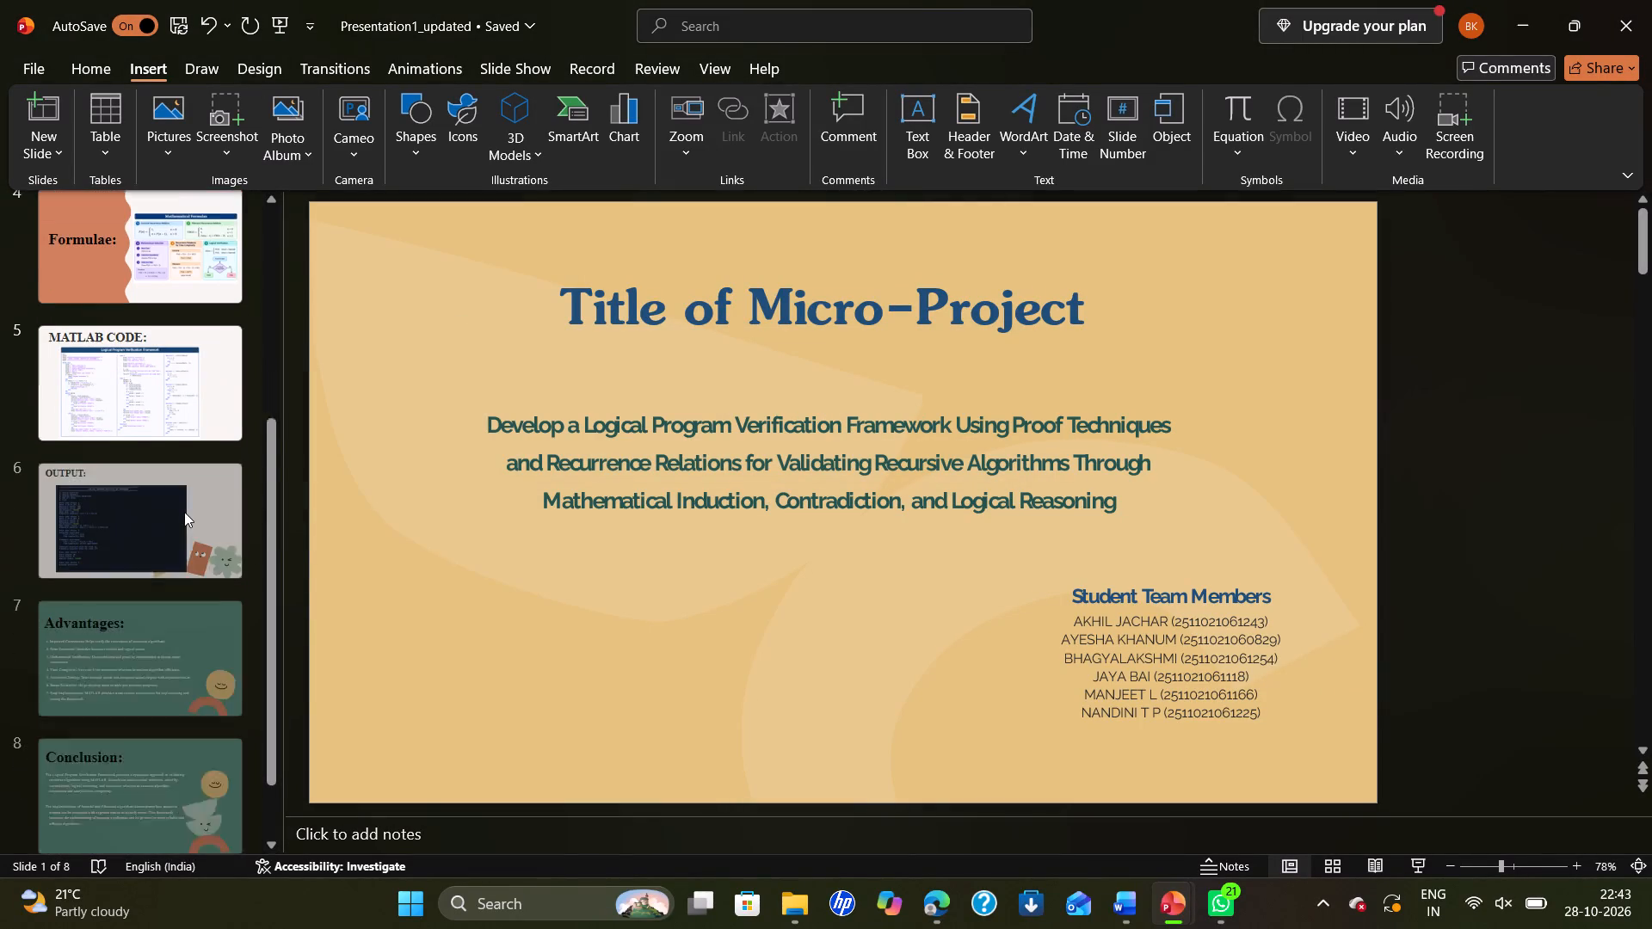
pyautogui.scroll(-13, 184, 512)
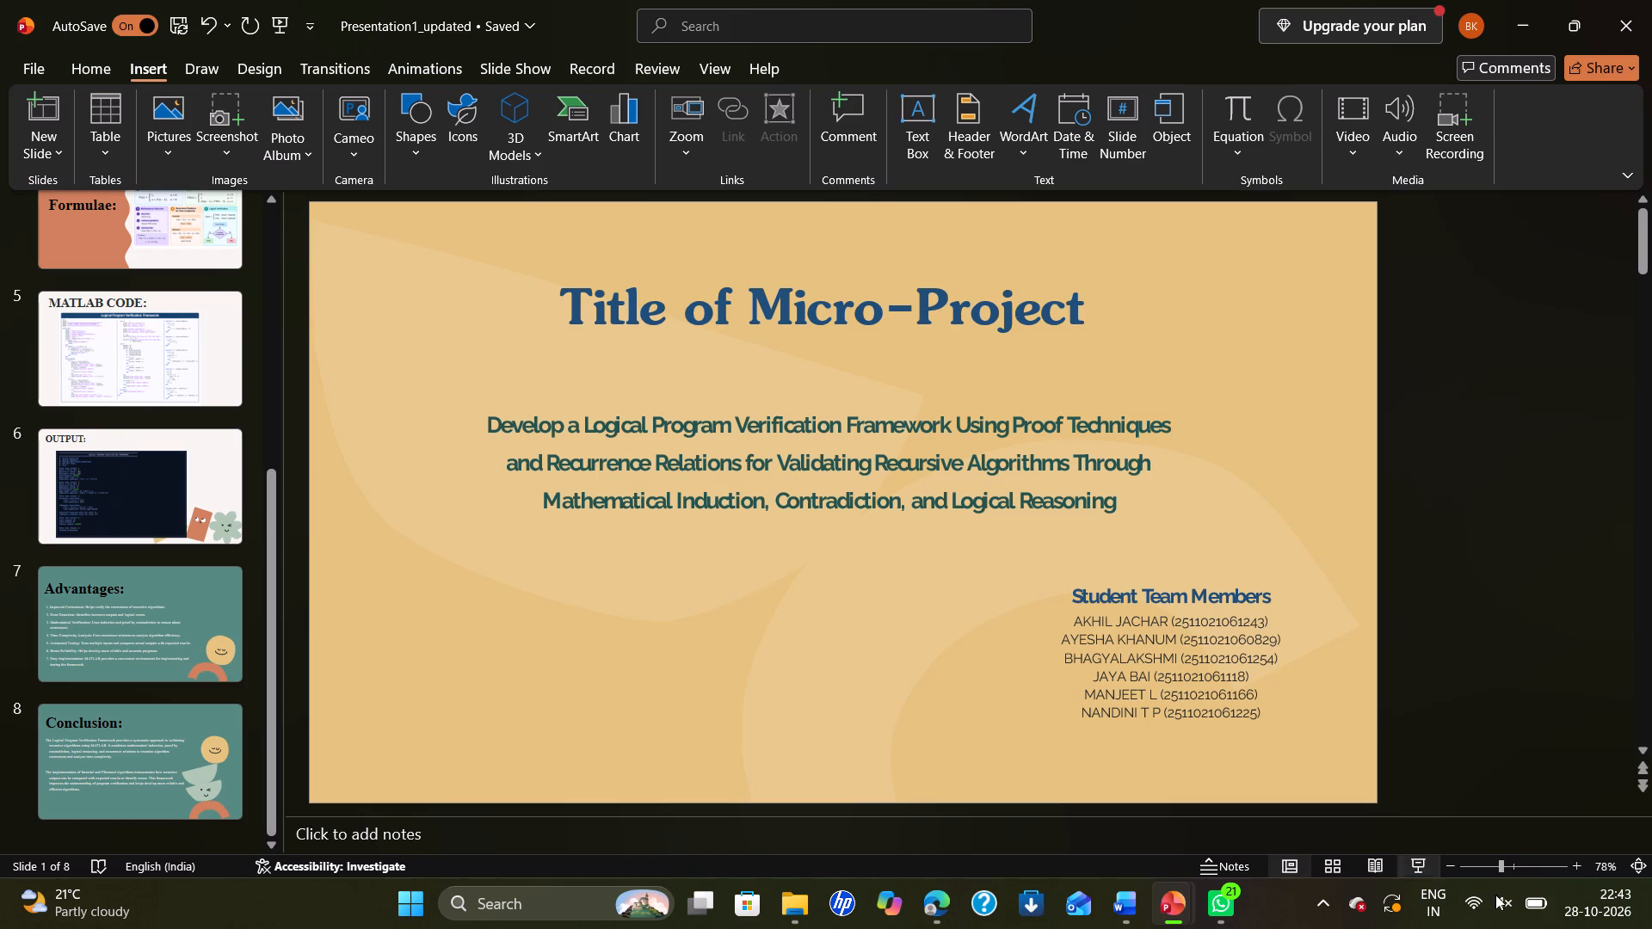
pyautogui.scroll(-1, 1178, 728)
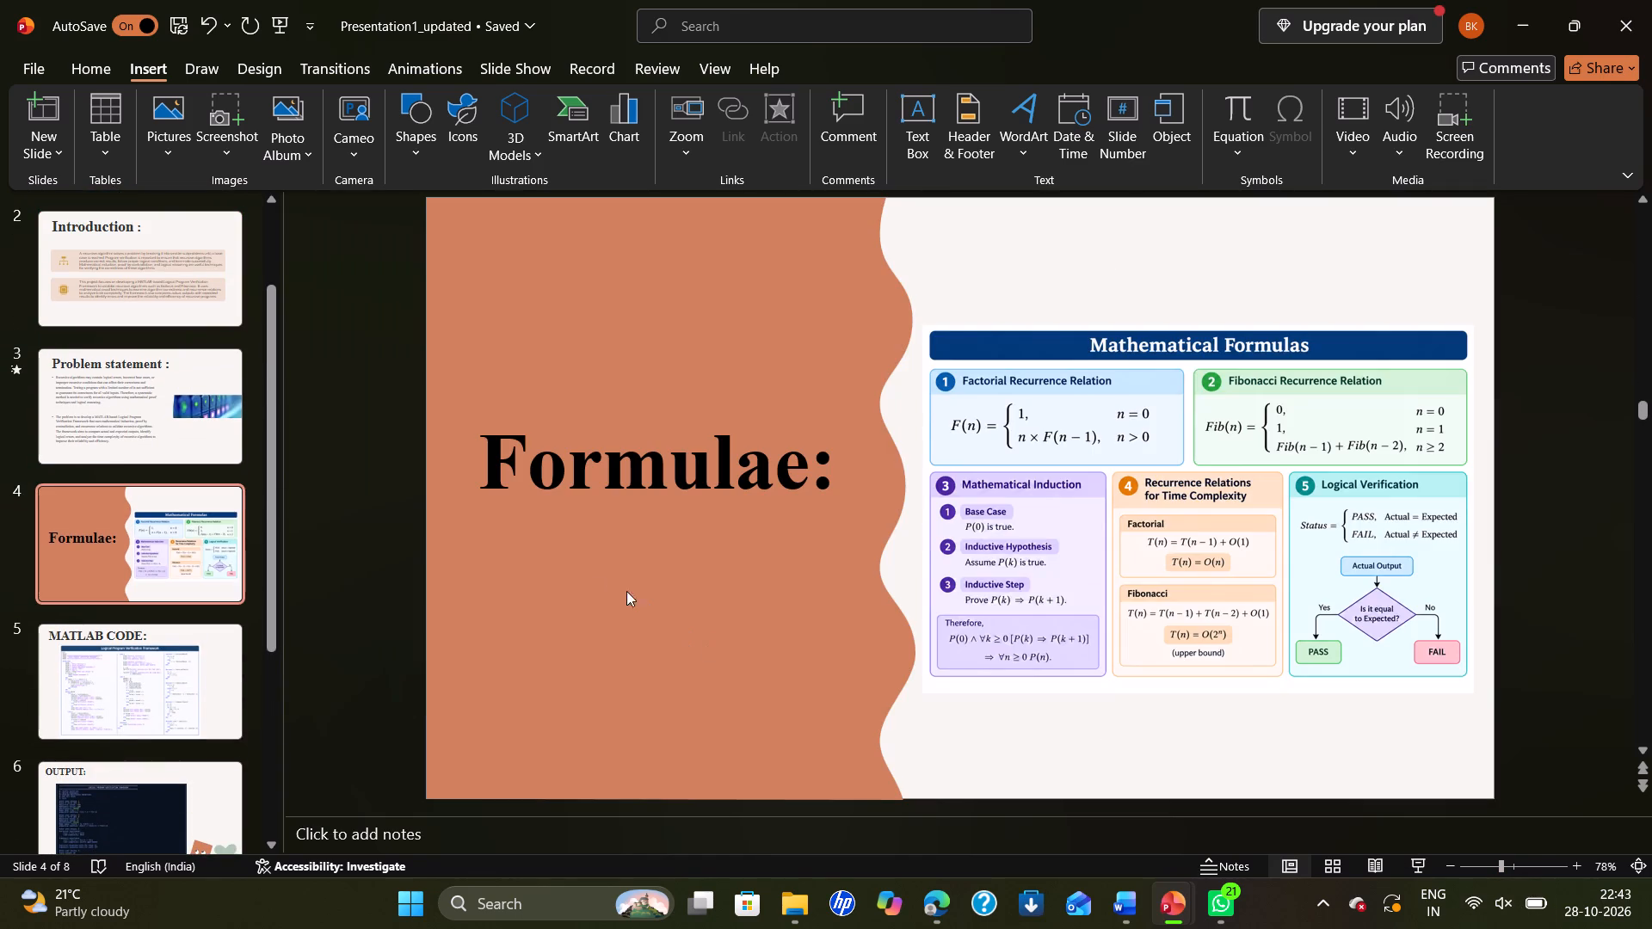
pyautogui.scroll(8, 301, 414)
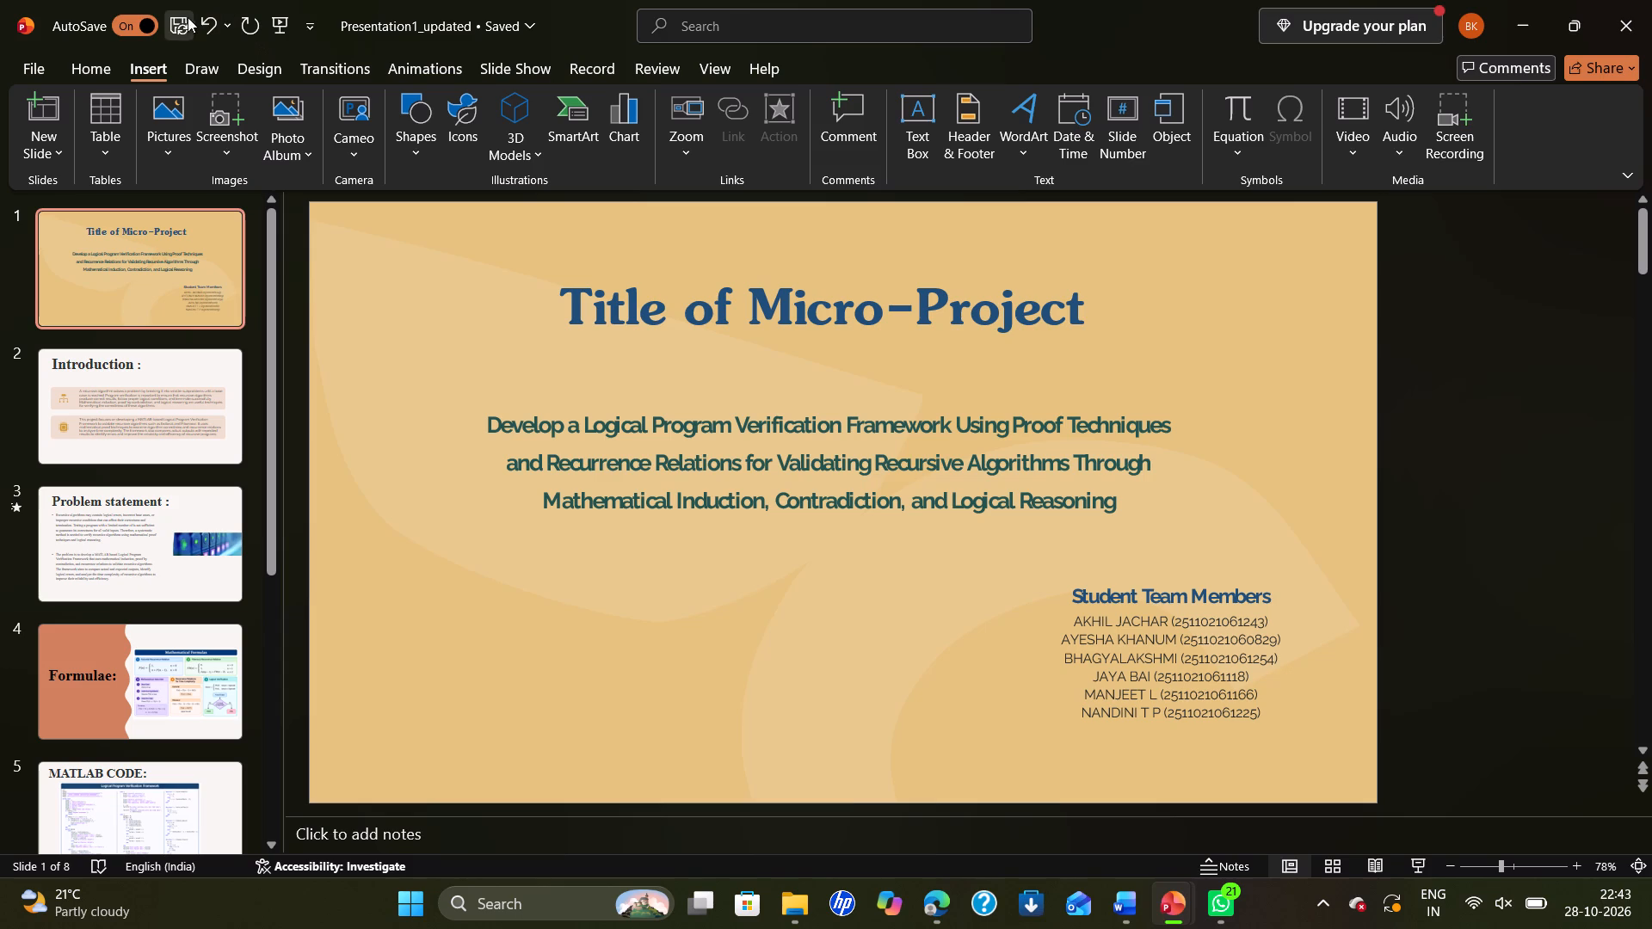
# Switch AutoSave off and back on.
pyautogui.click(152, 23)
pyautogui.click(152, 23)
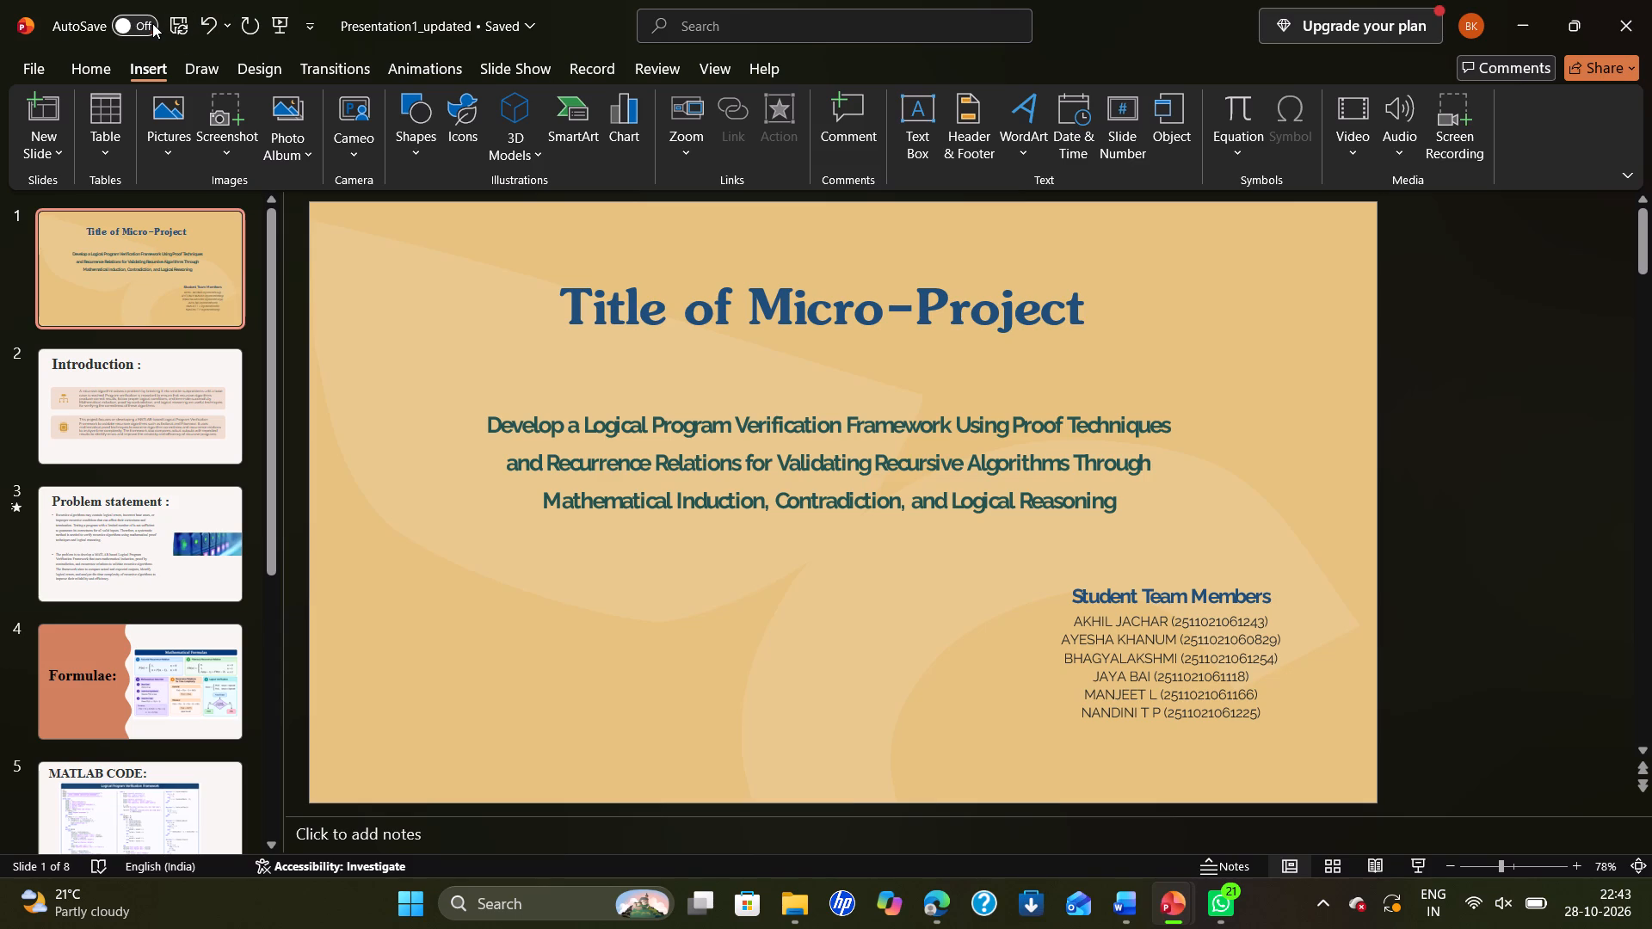
# Save the presentation and reopen the OneDrive - Personal copy of Presentation1_updated from the recent files.
pyautogui.click(10, 63)
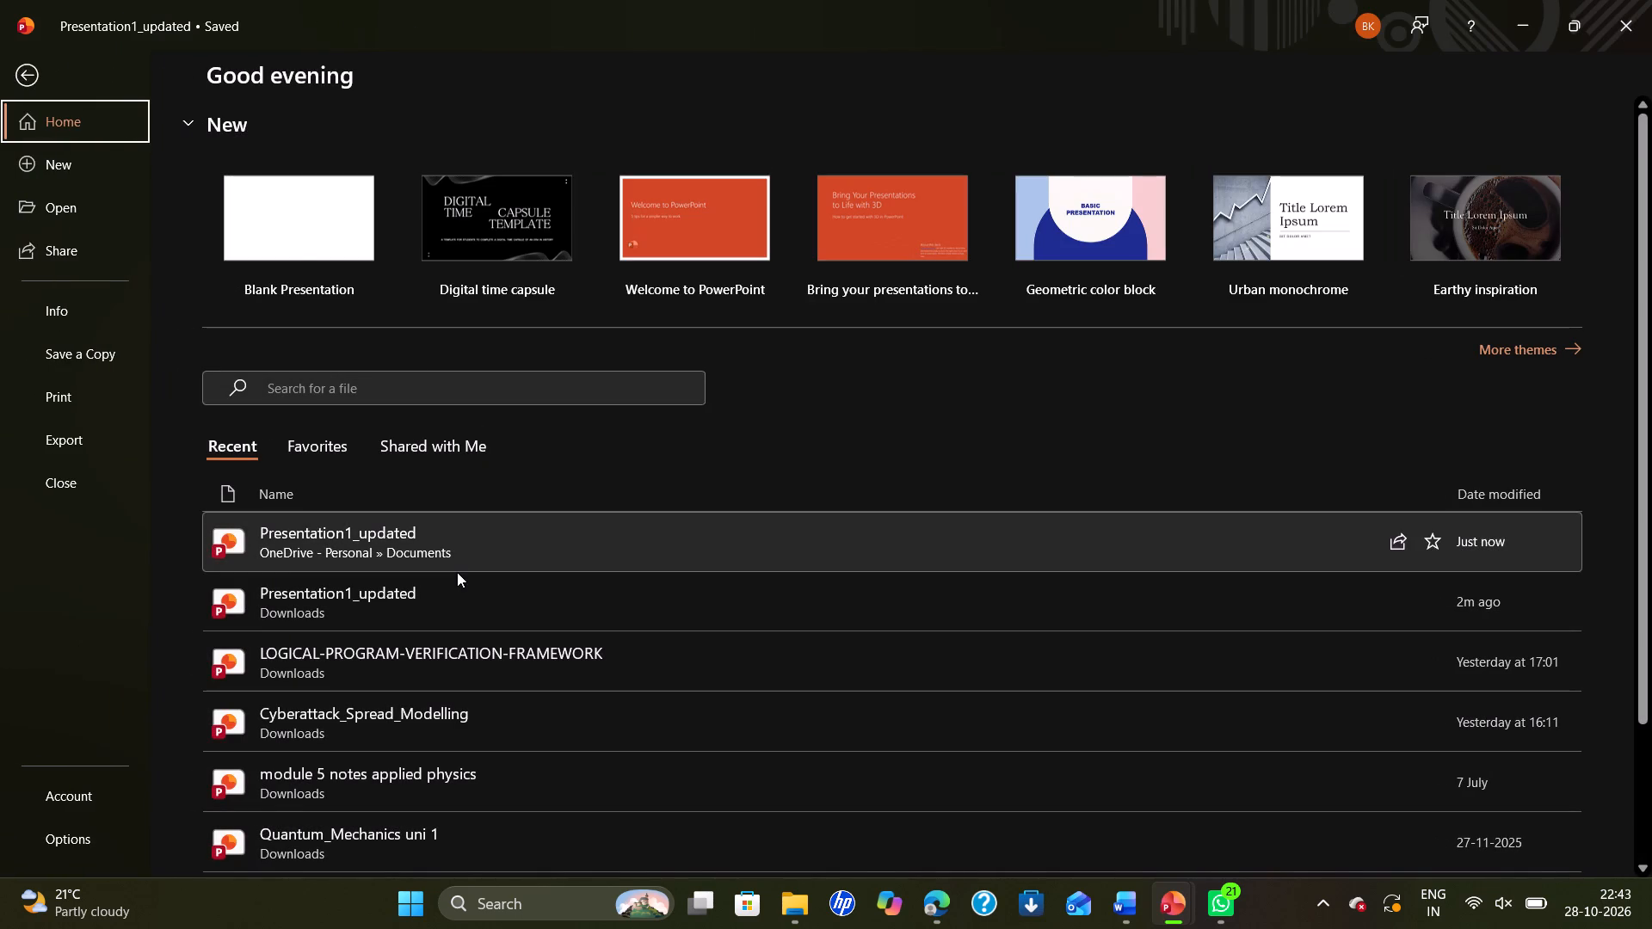
pyautogui.hotkey('ctrl', 's')
pyautogui.click(511, 530)
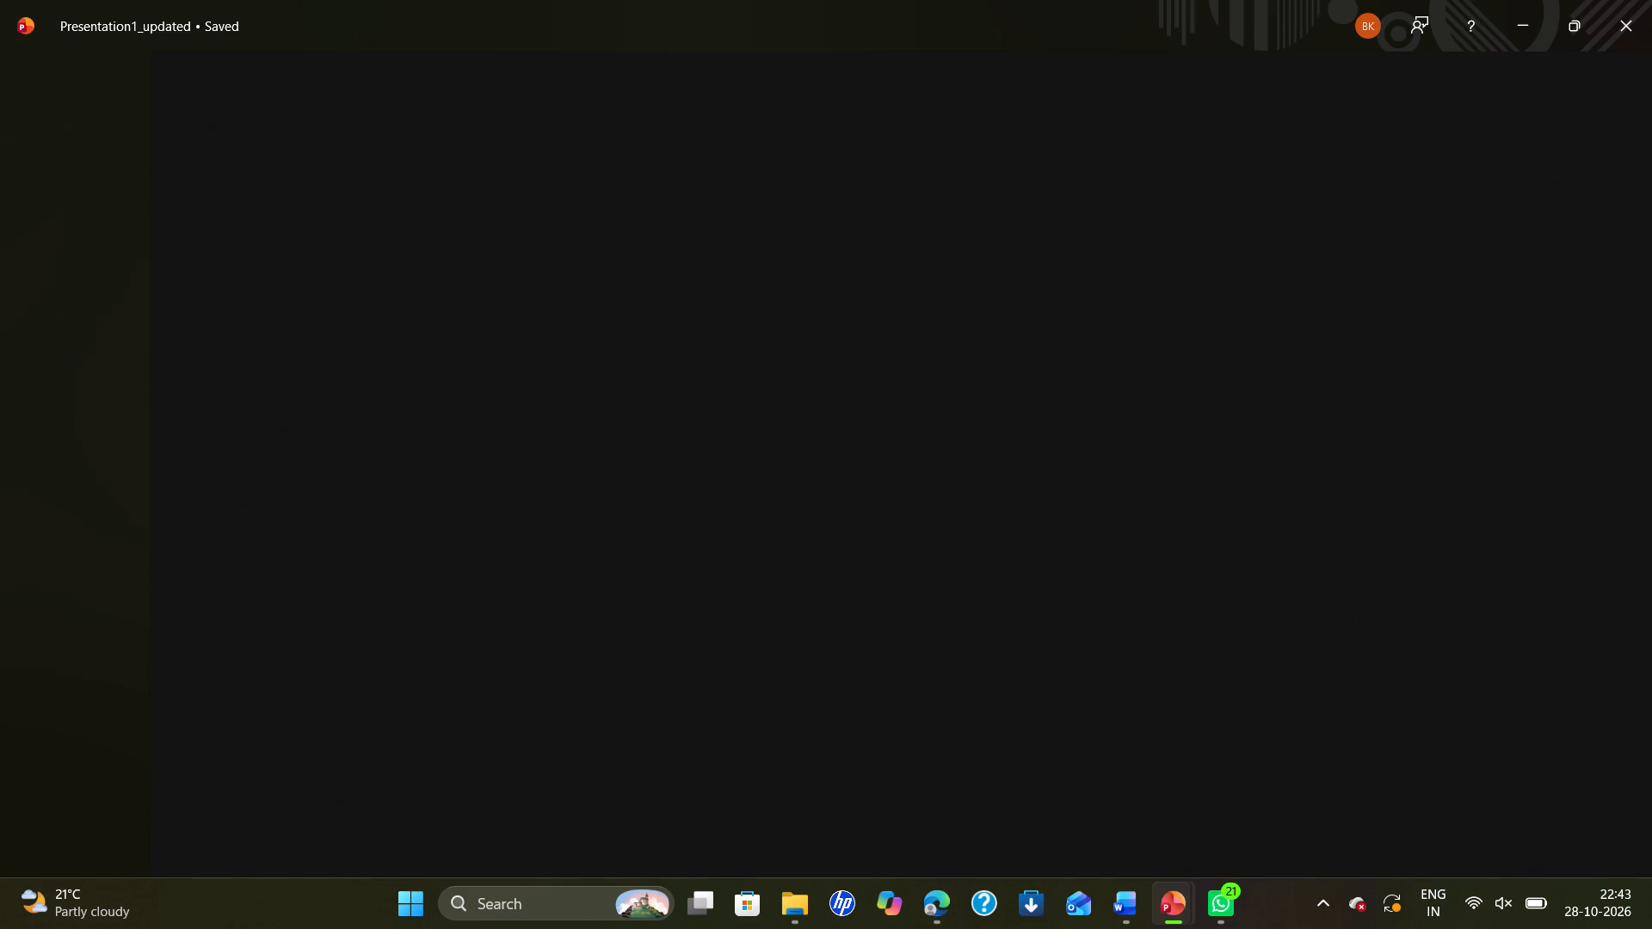
pyautogui.doubleClick(511, 530)
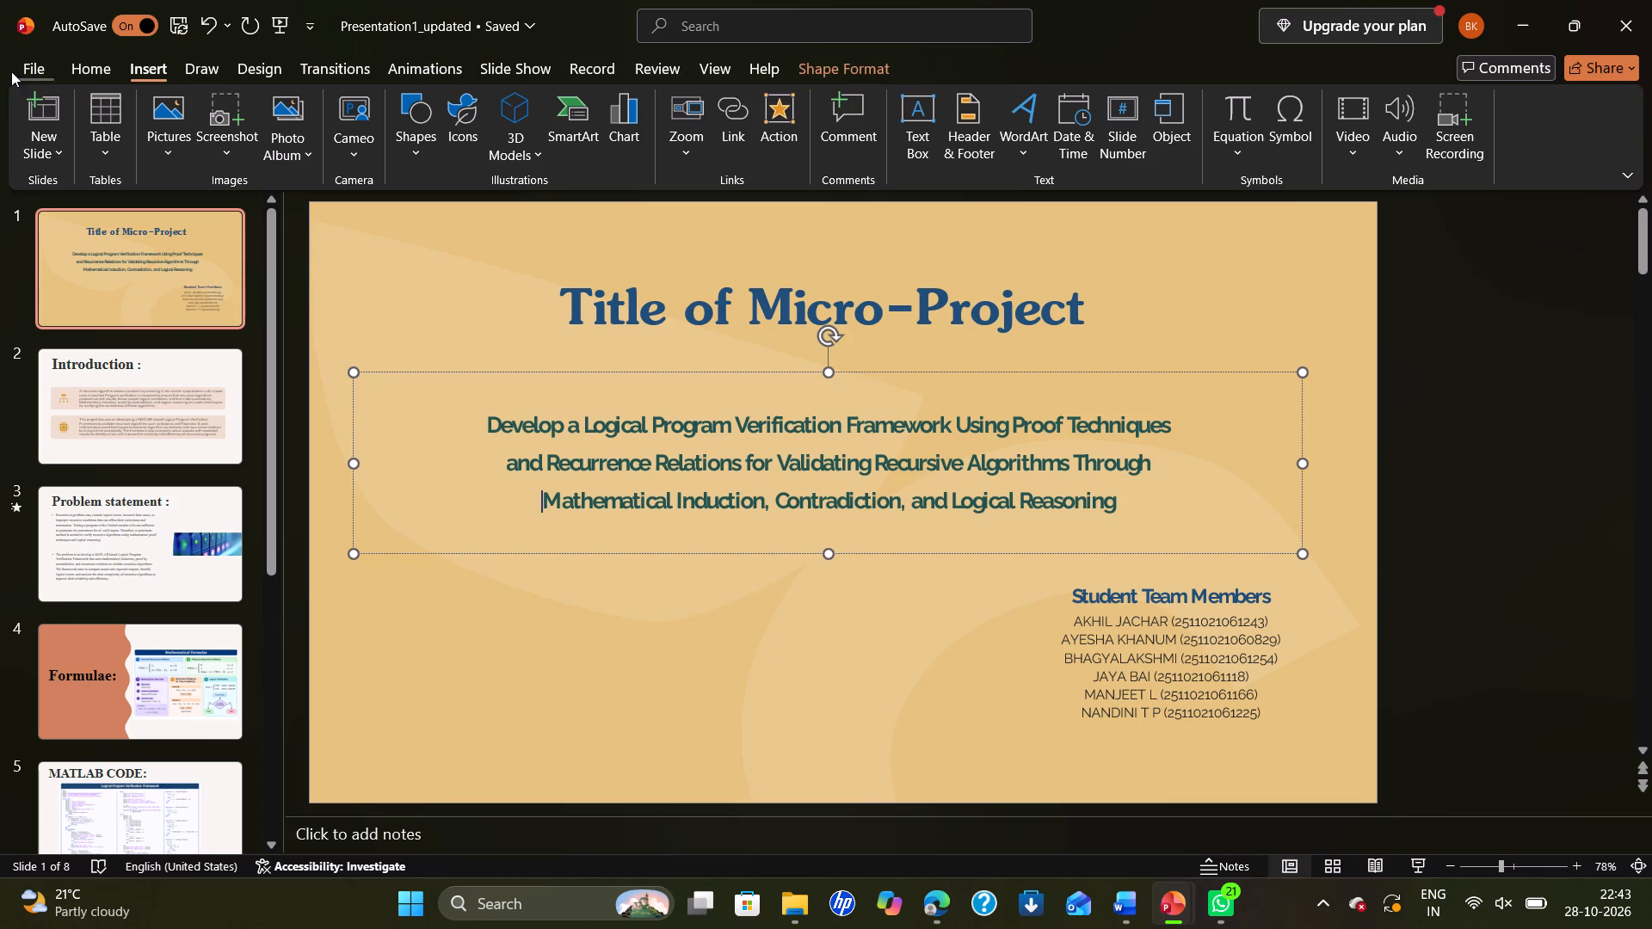
# Open the sharing options for the OneDrive copy of Presentation1_updated from the recent files.
pyautogui.click(28, 71)
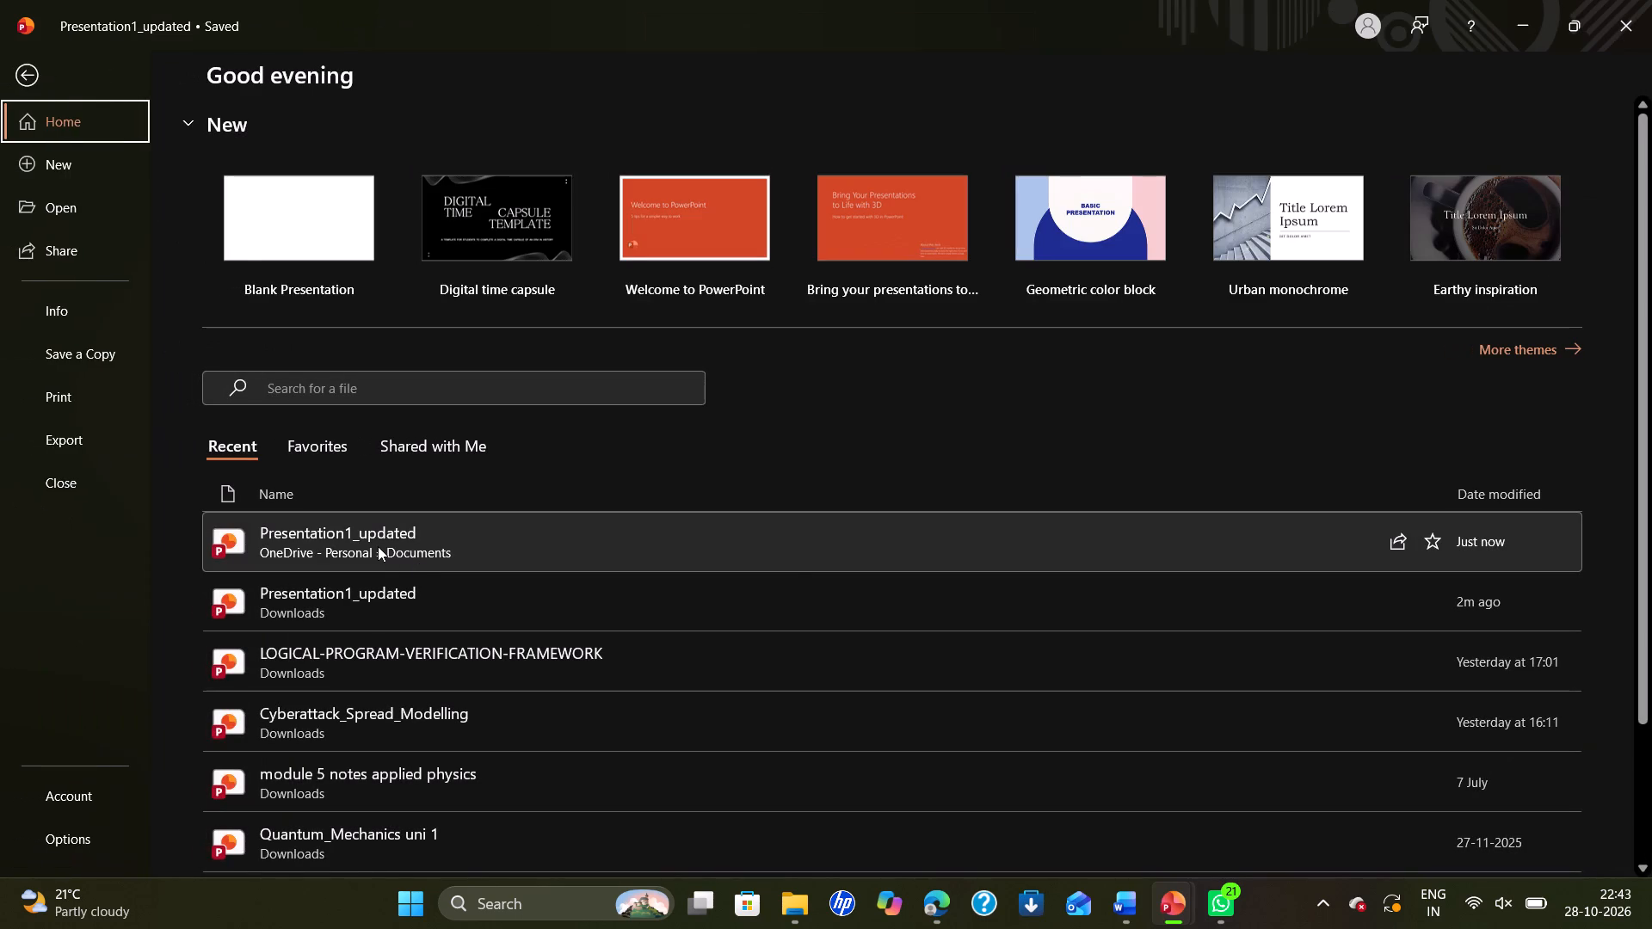
pyautogui.click(1405, 543)
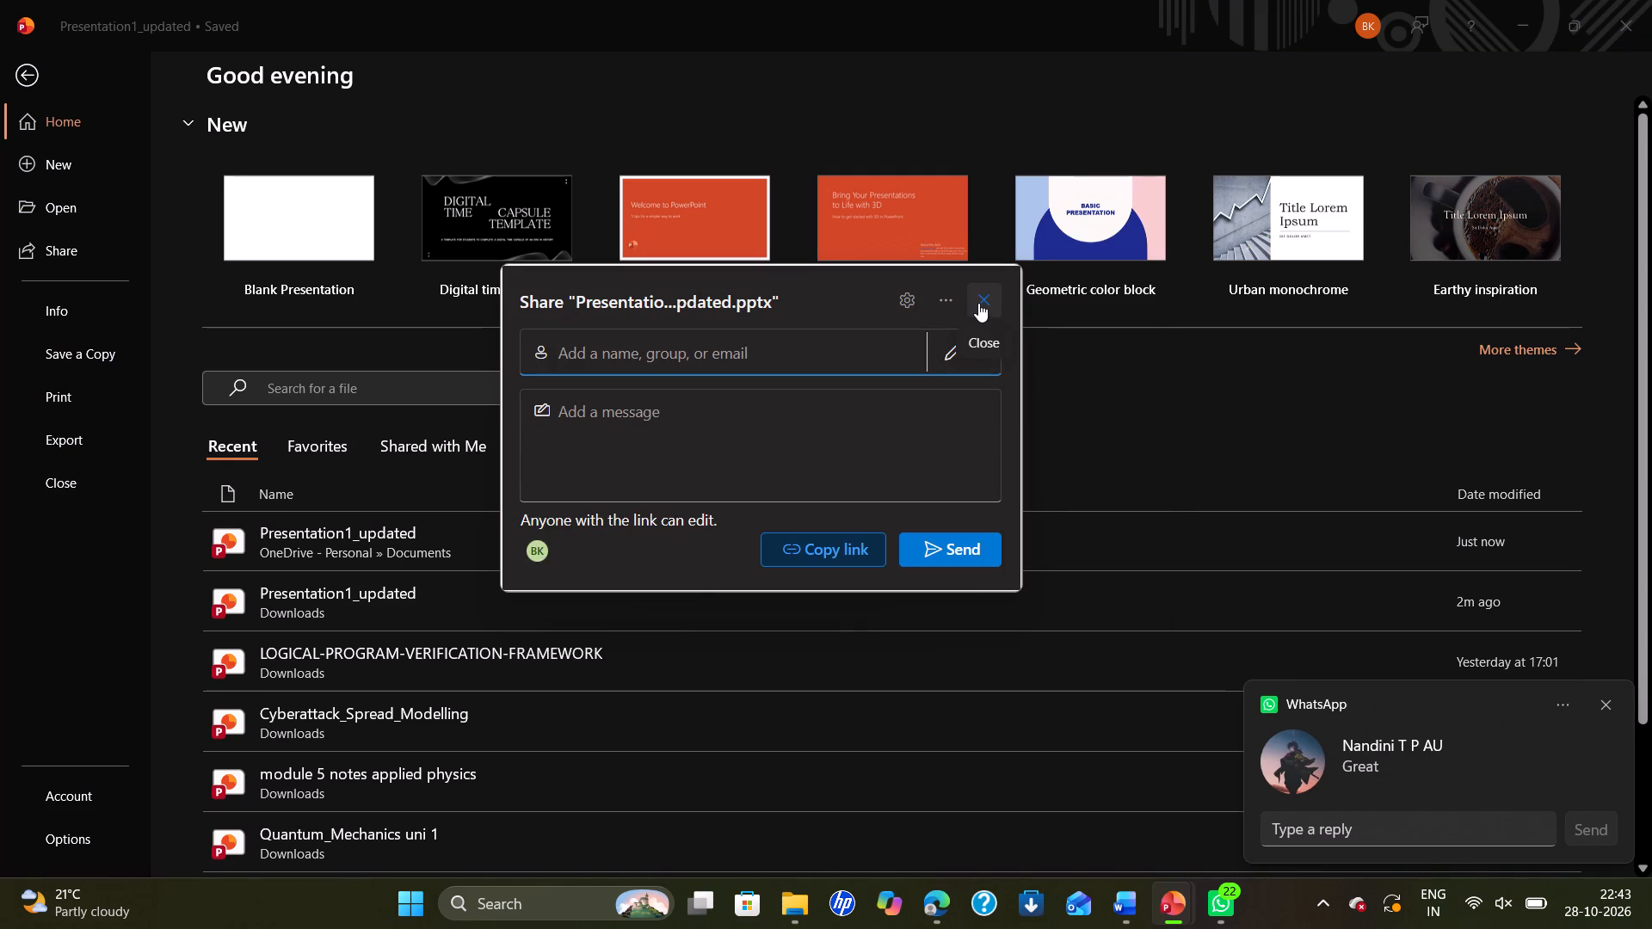
# Dismiss the sharing options without sending and minimise PowerPoint to get to the Downloads folder in File Explorer.
pyautogui.click(978, 303)
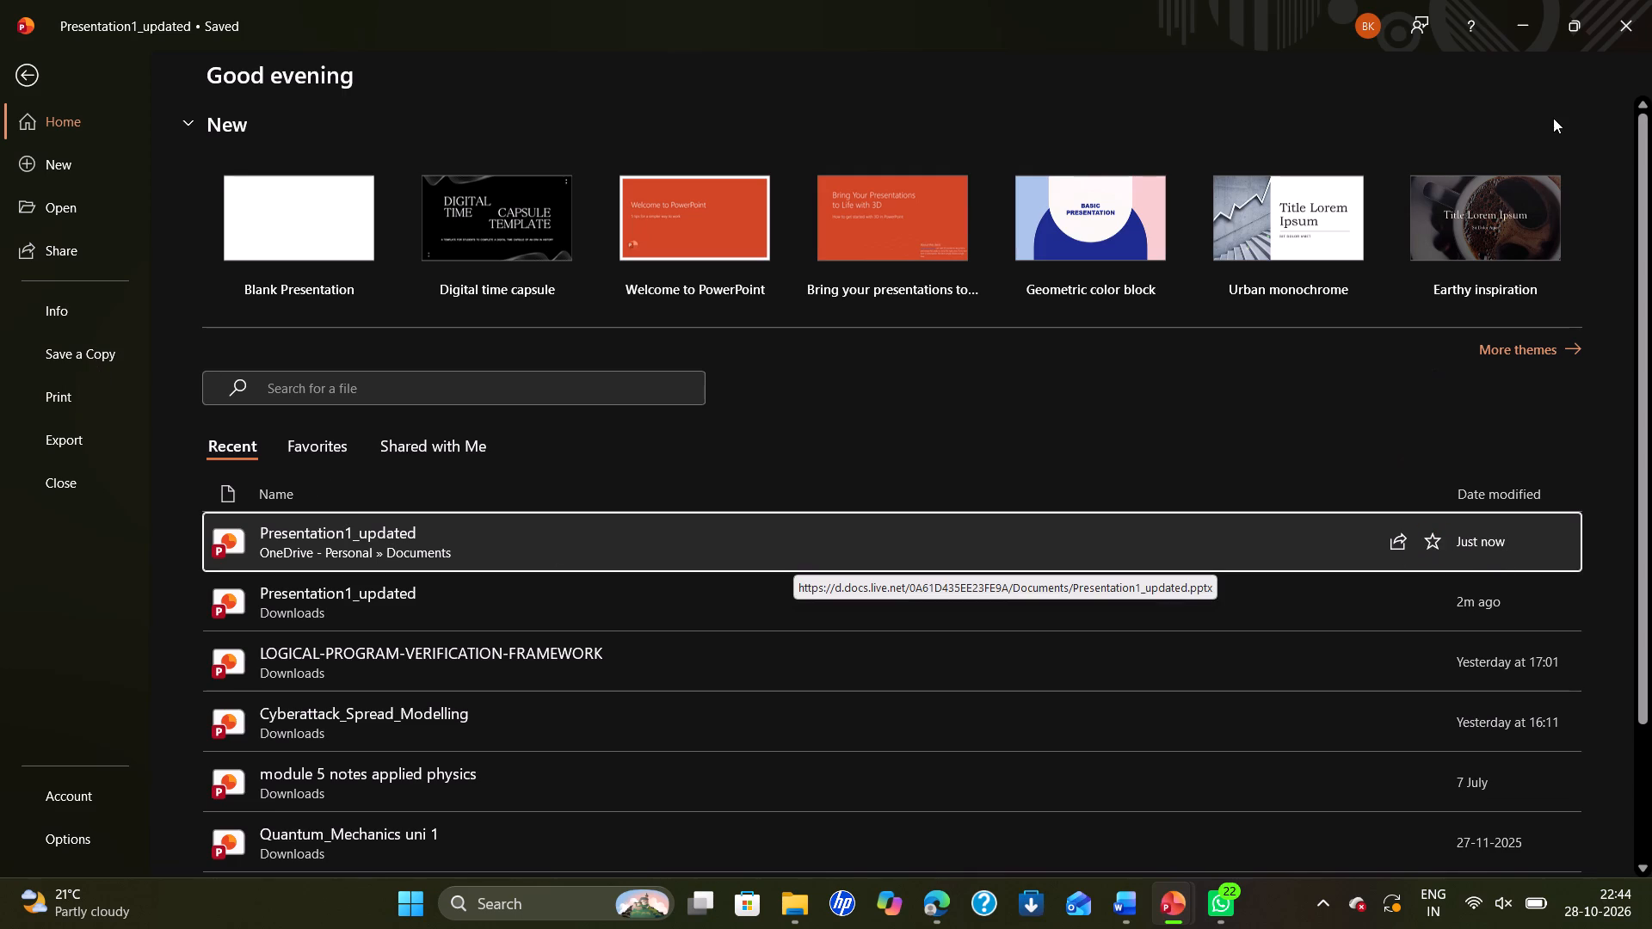
pyautogui.click(1508, 22)
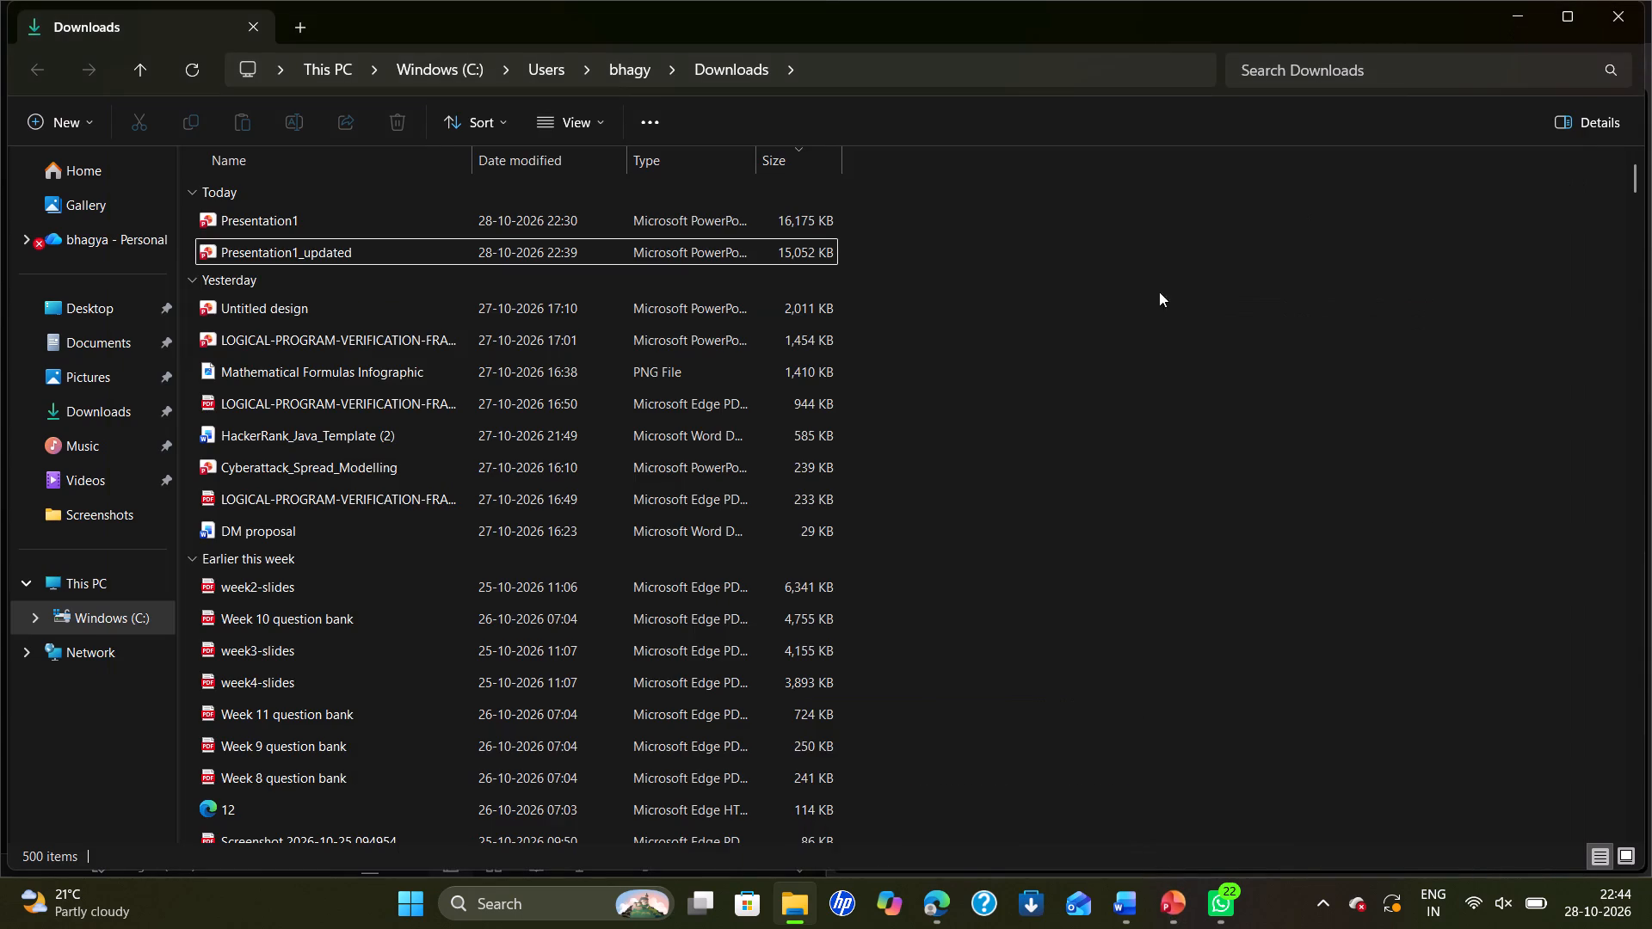
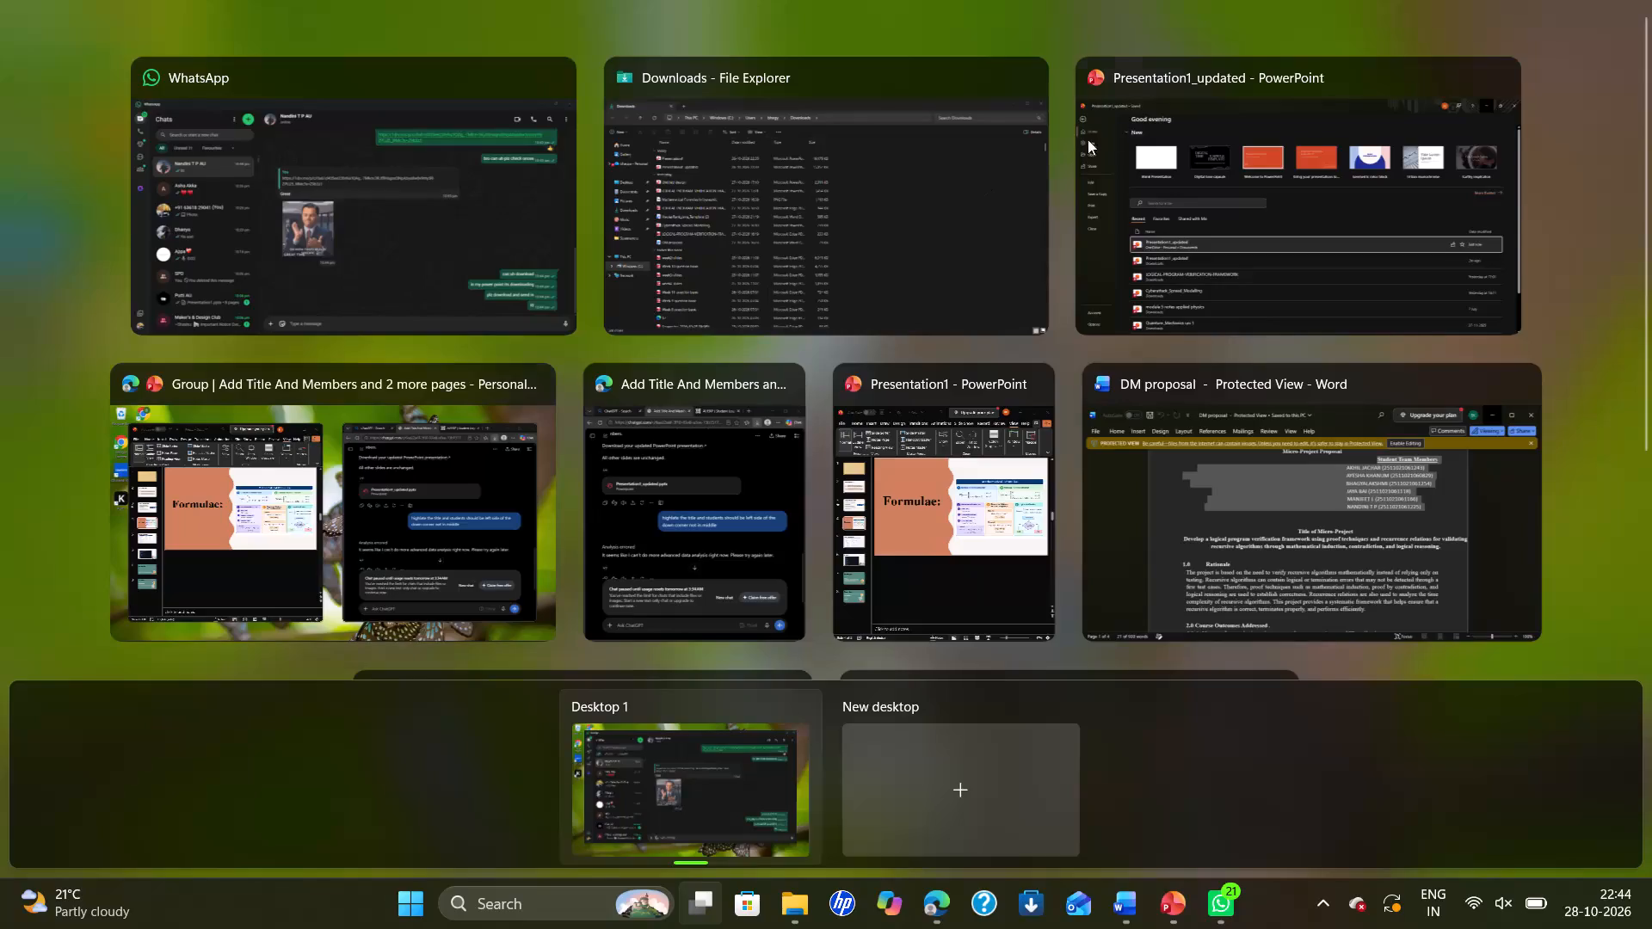
# Switch to PowerPoint, reopen the OneDrive - Personal copy of Presentation1_updated from the recent files and save it.
pyautogui.click(1183, 187)
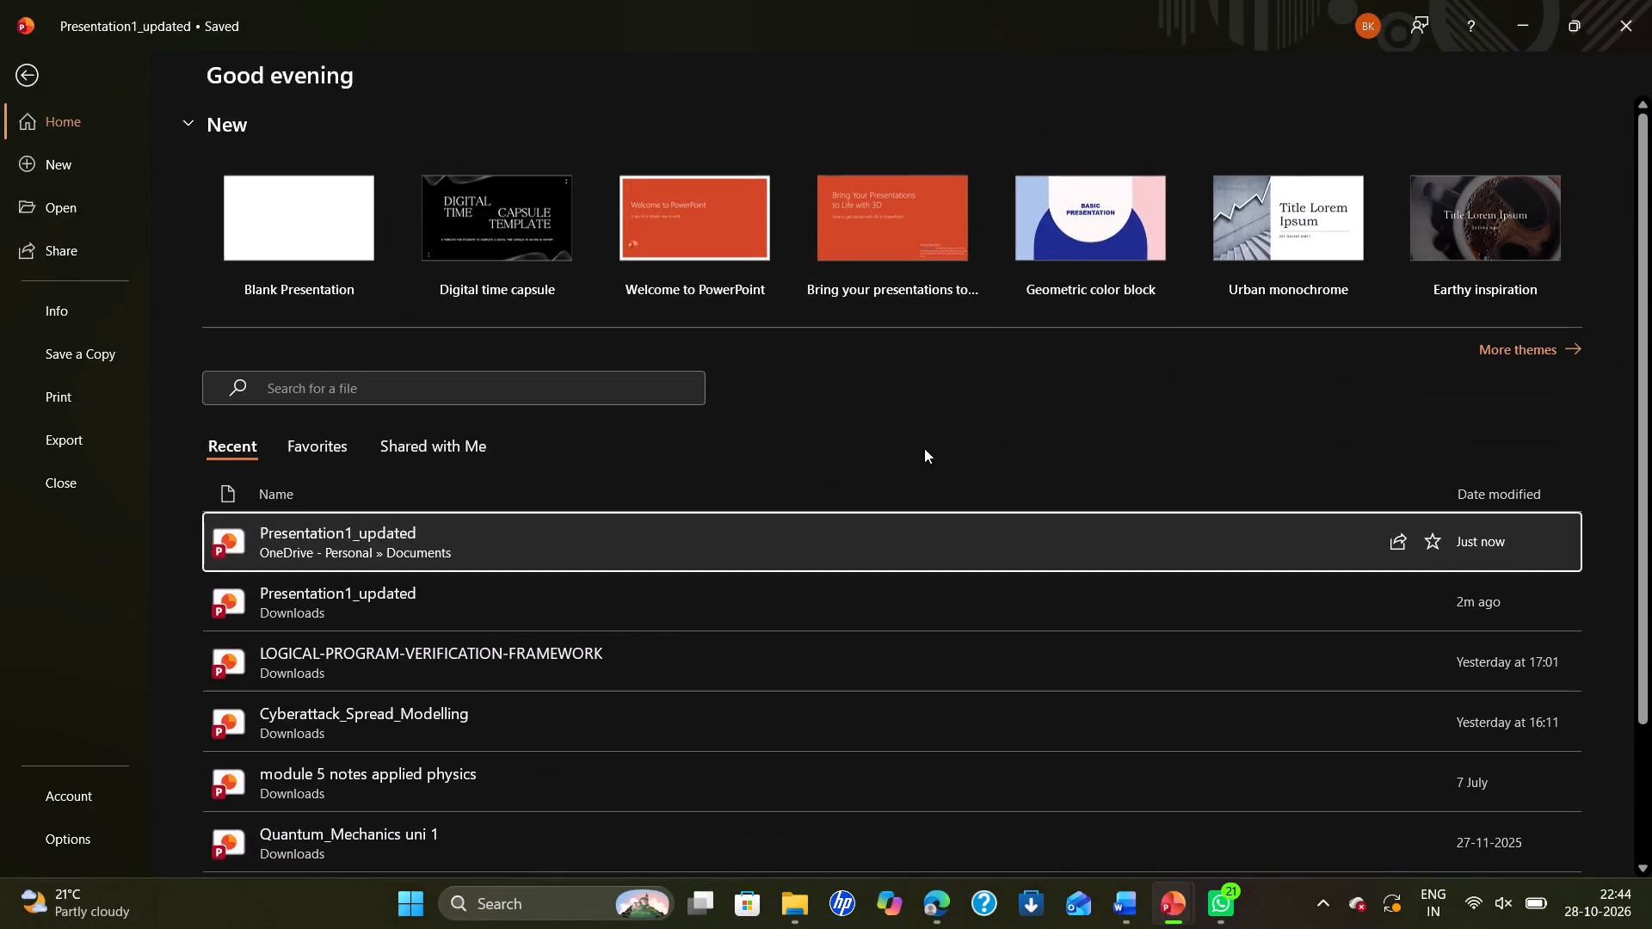
pyautogui.doubleClick(373, 555)
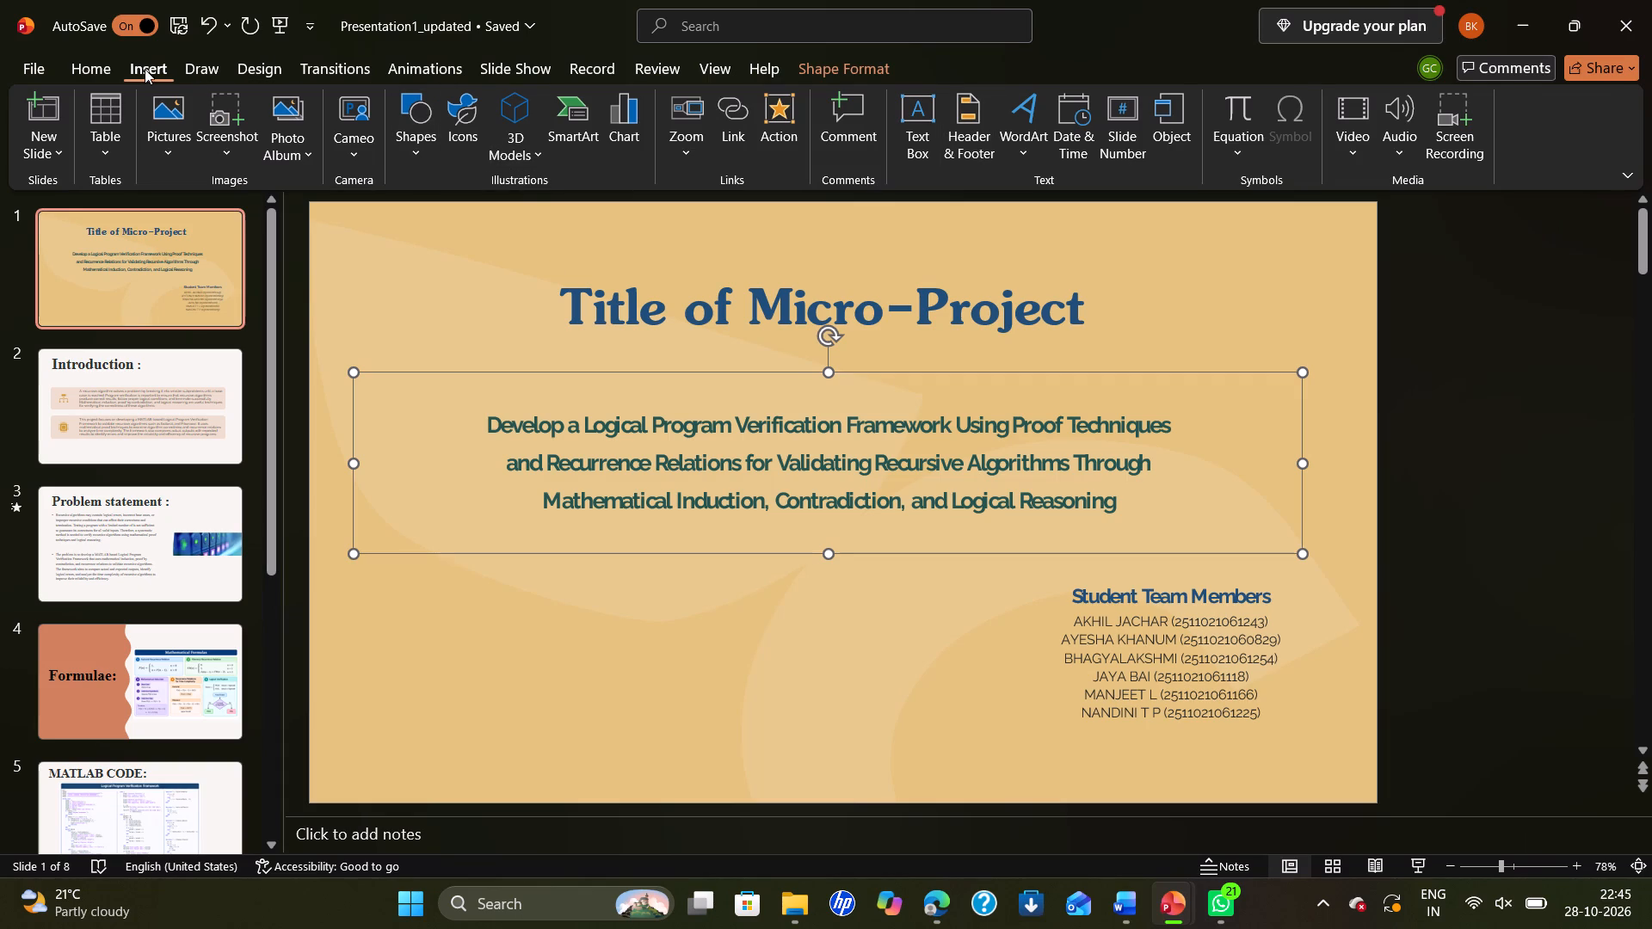
pyautogui.click(174, 12)
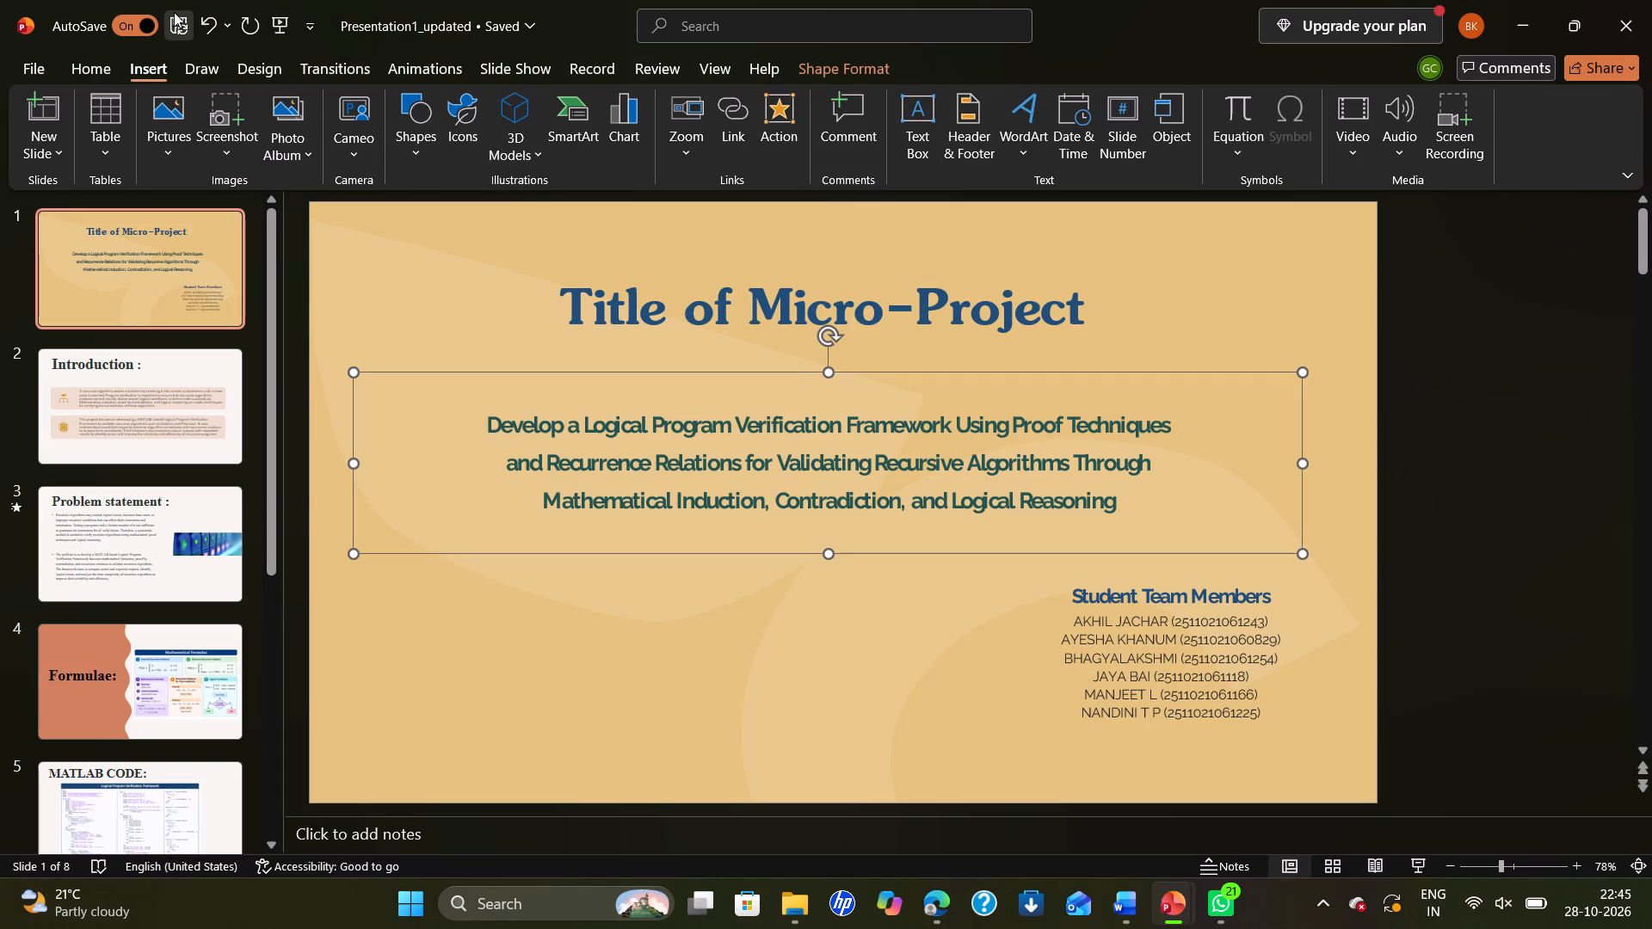
pyautogui.doubleClick(174, 21)
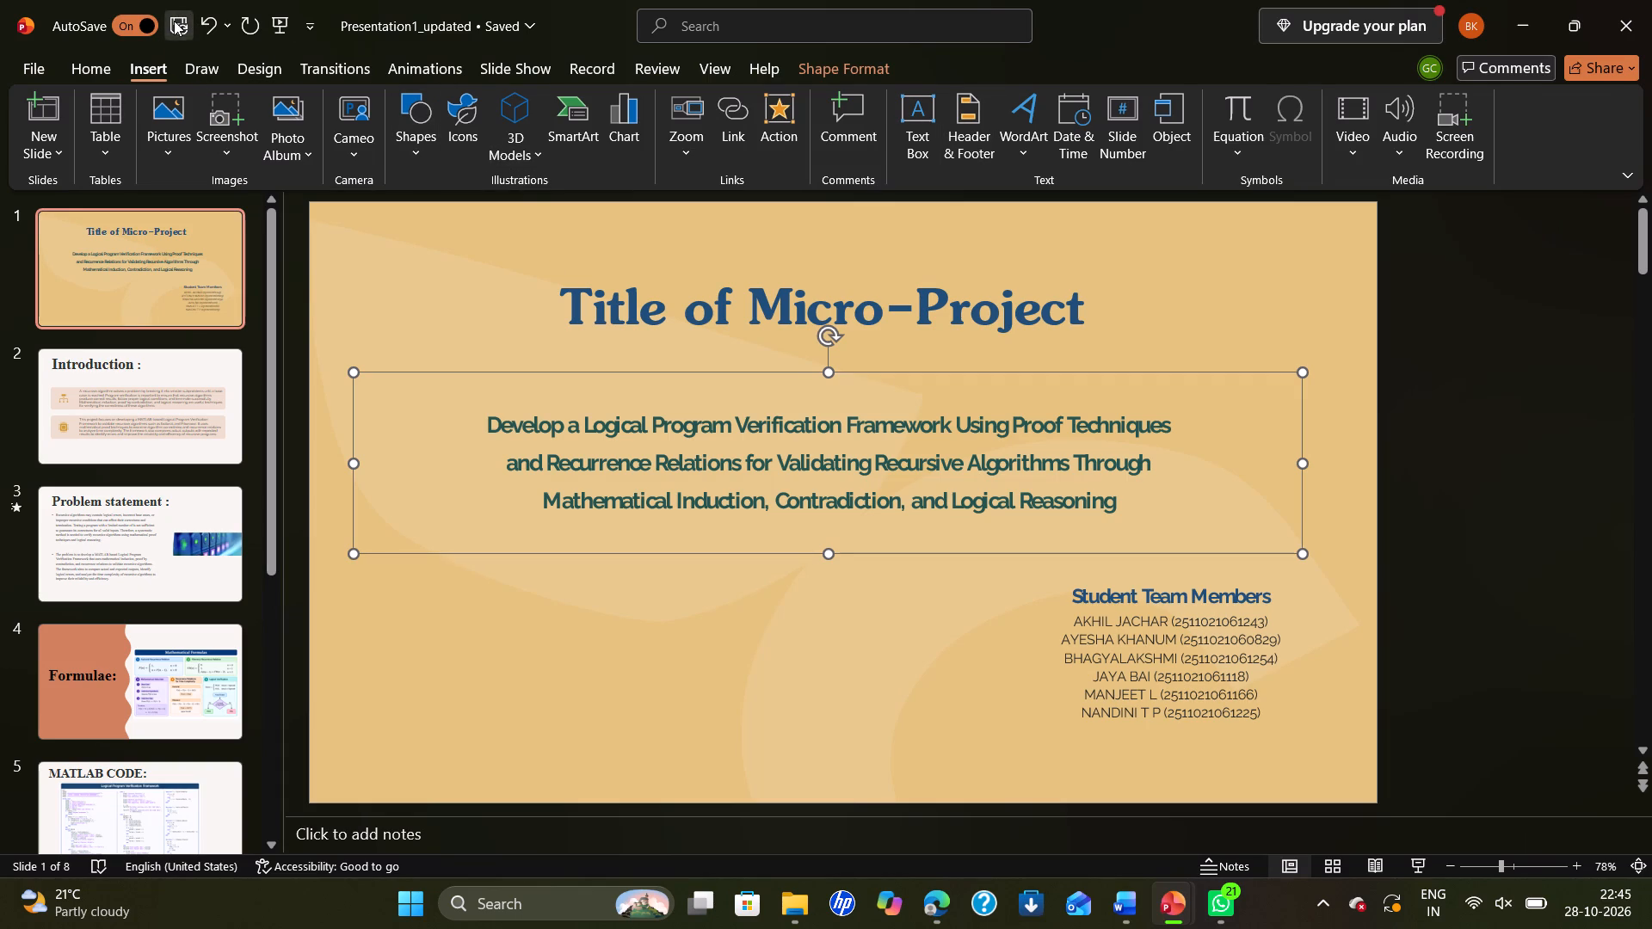
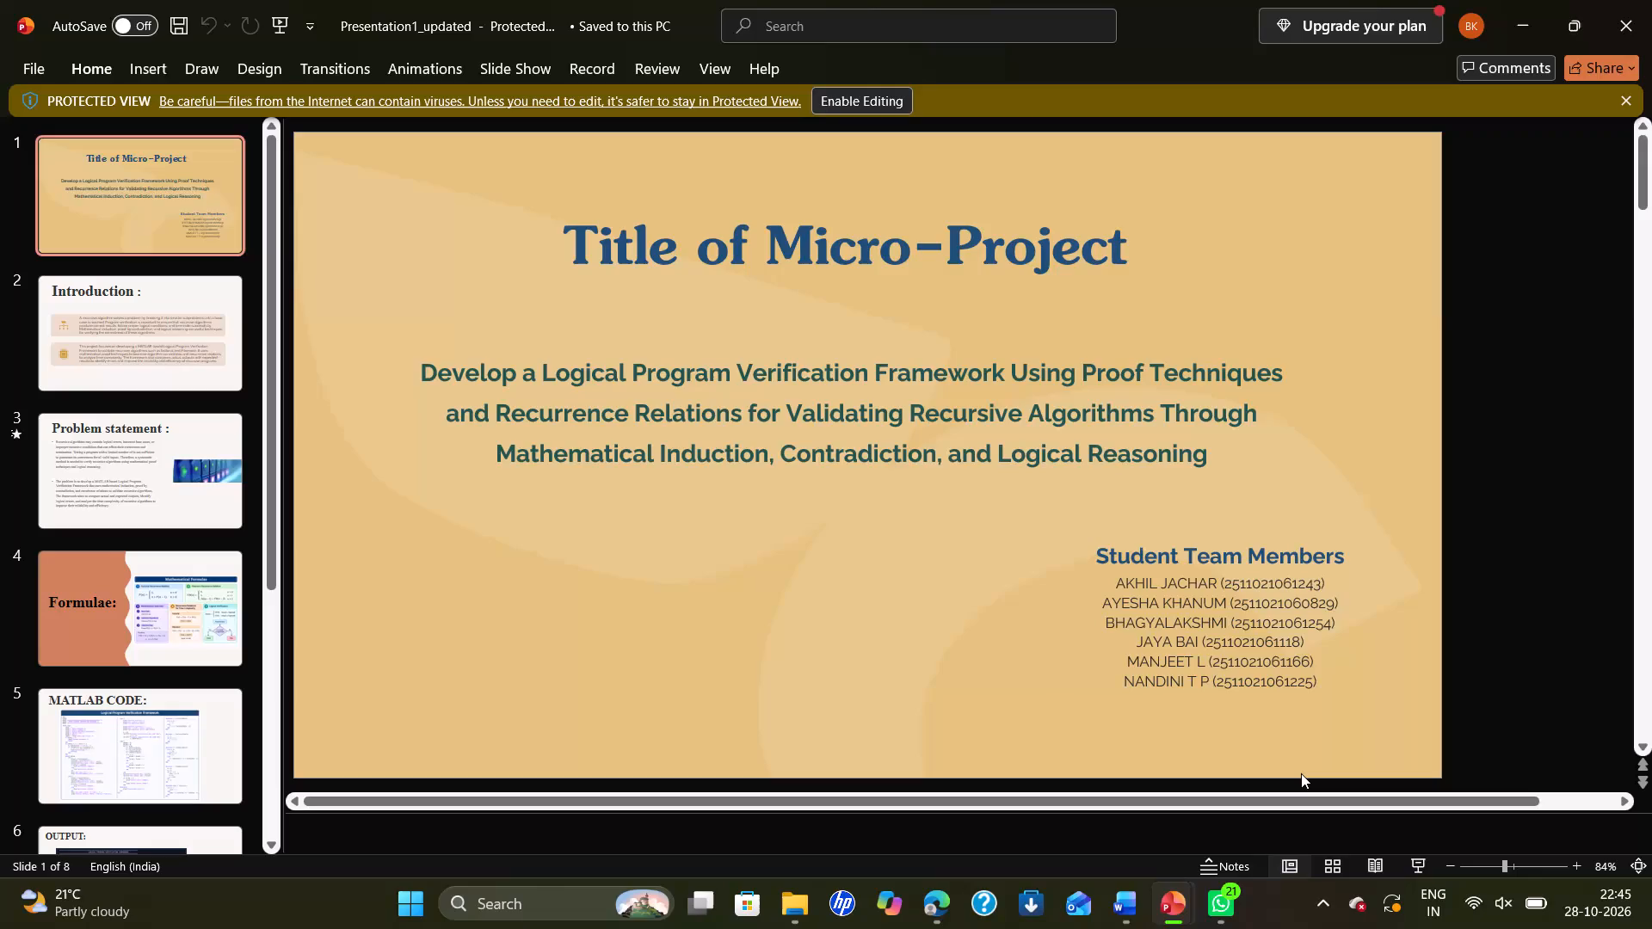
# Look through the slides of the Protected View copy of Presentation1_updated, from the title slide to the Conclusion slide.
pyautogui.press('Right')
pyautogui.press('Right')
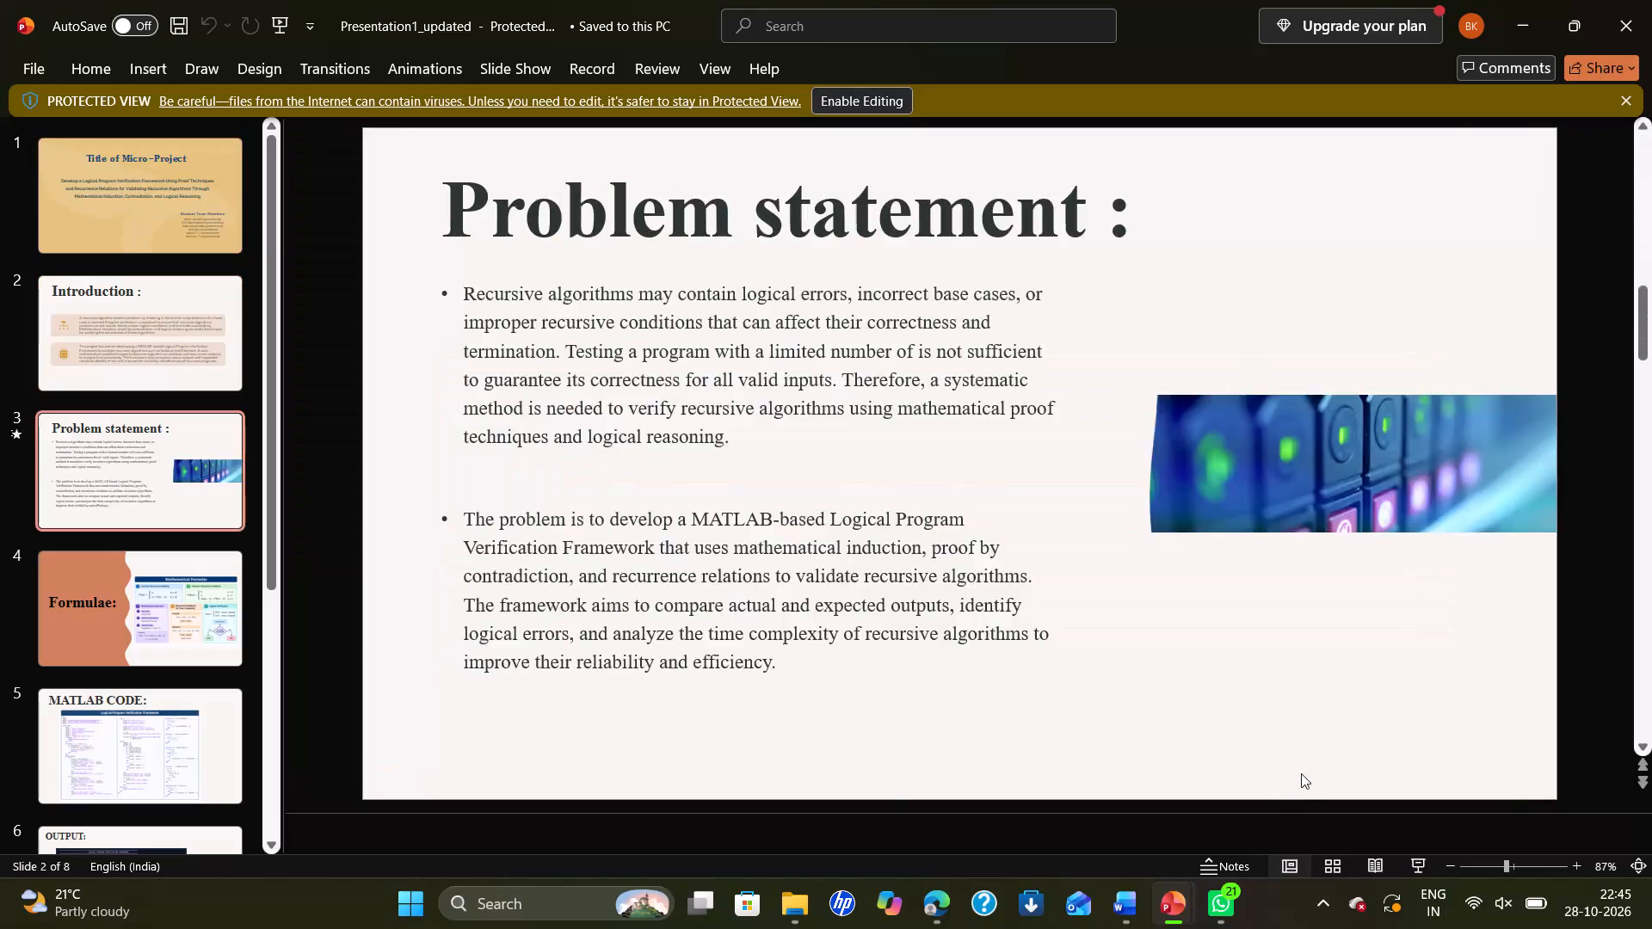
pyautogui.press('Right')
pyautogui.press('Right')
pyautogui.press('Right')
pyautogui.press('Right')
pyautogui.press('Right')
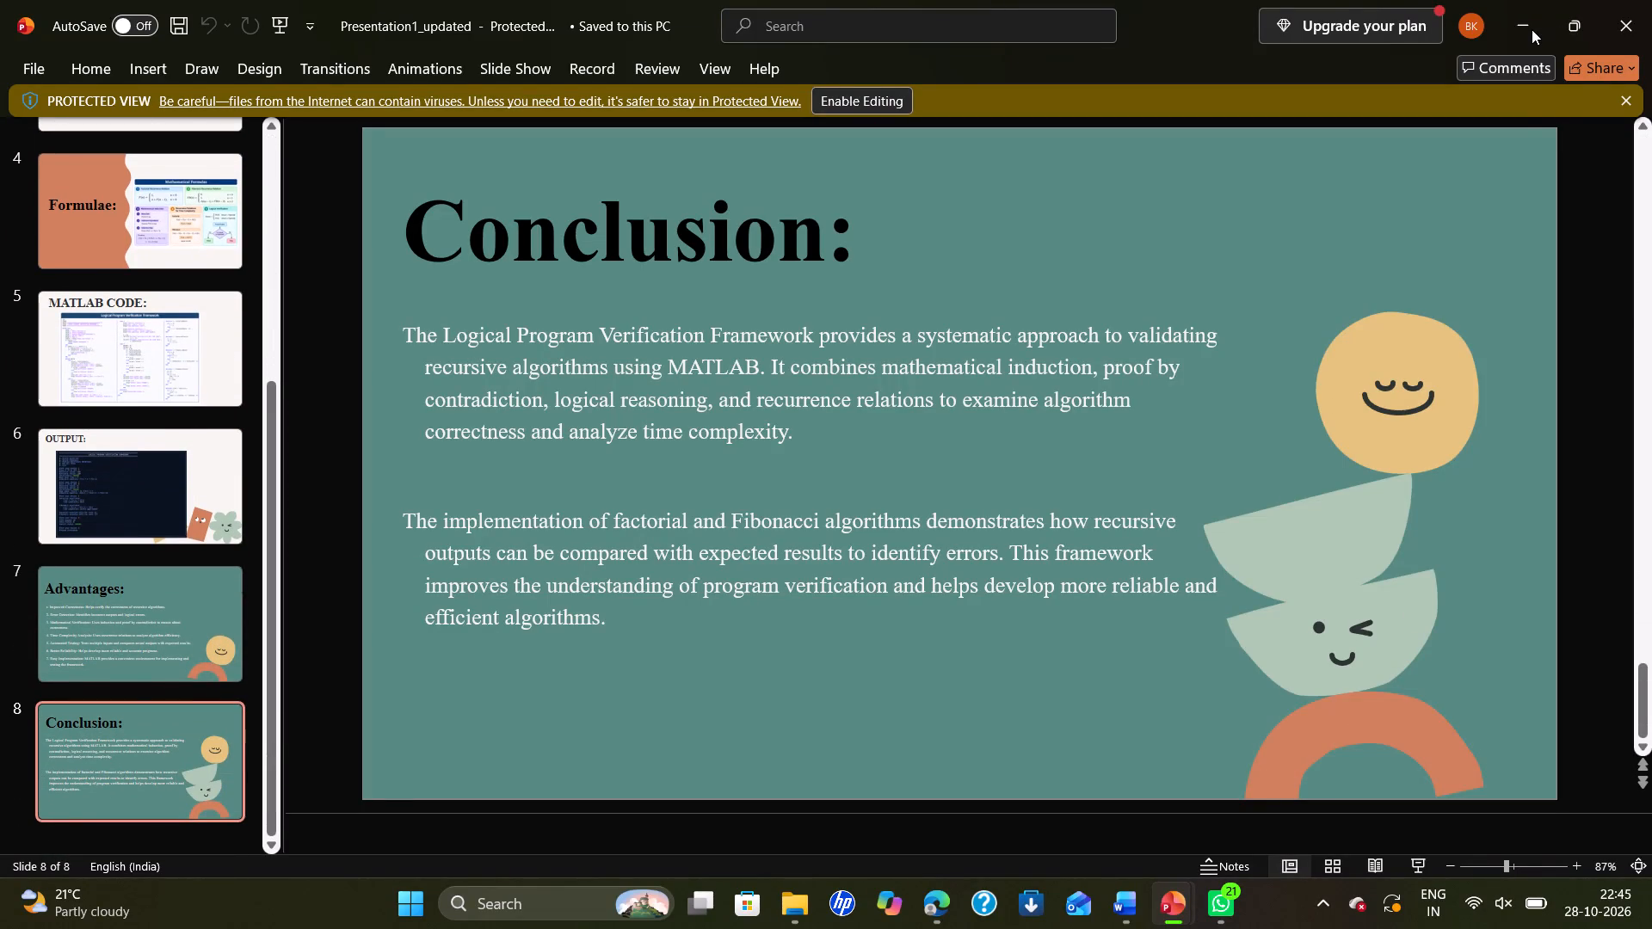
# Minimize the presentation window to return to the WhatsApp chat where Presentation1_updated.pptx was sent.
pyautogui.click(1532, 29)
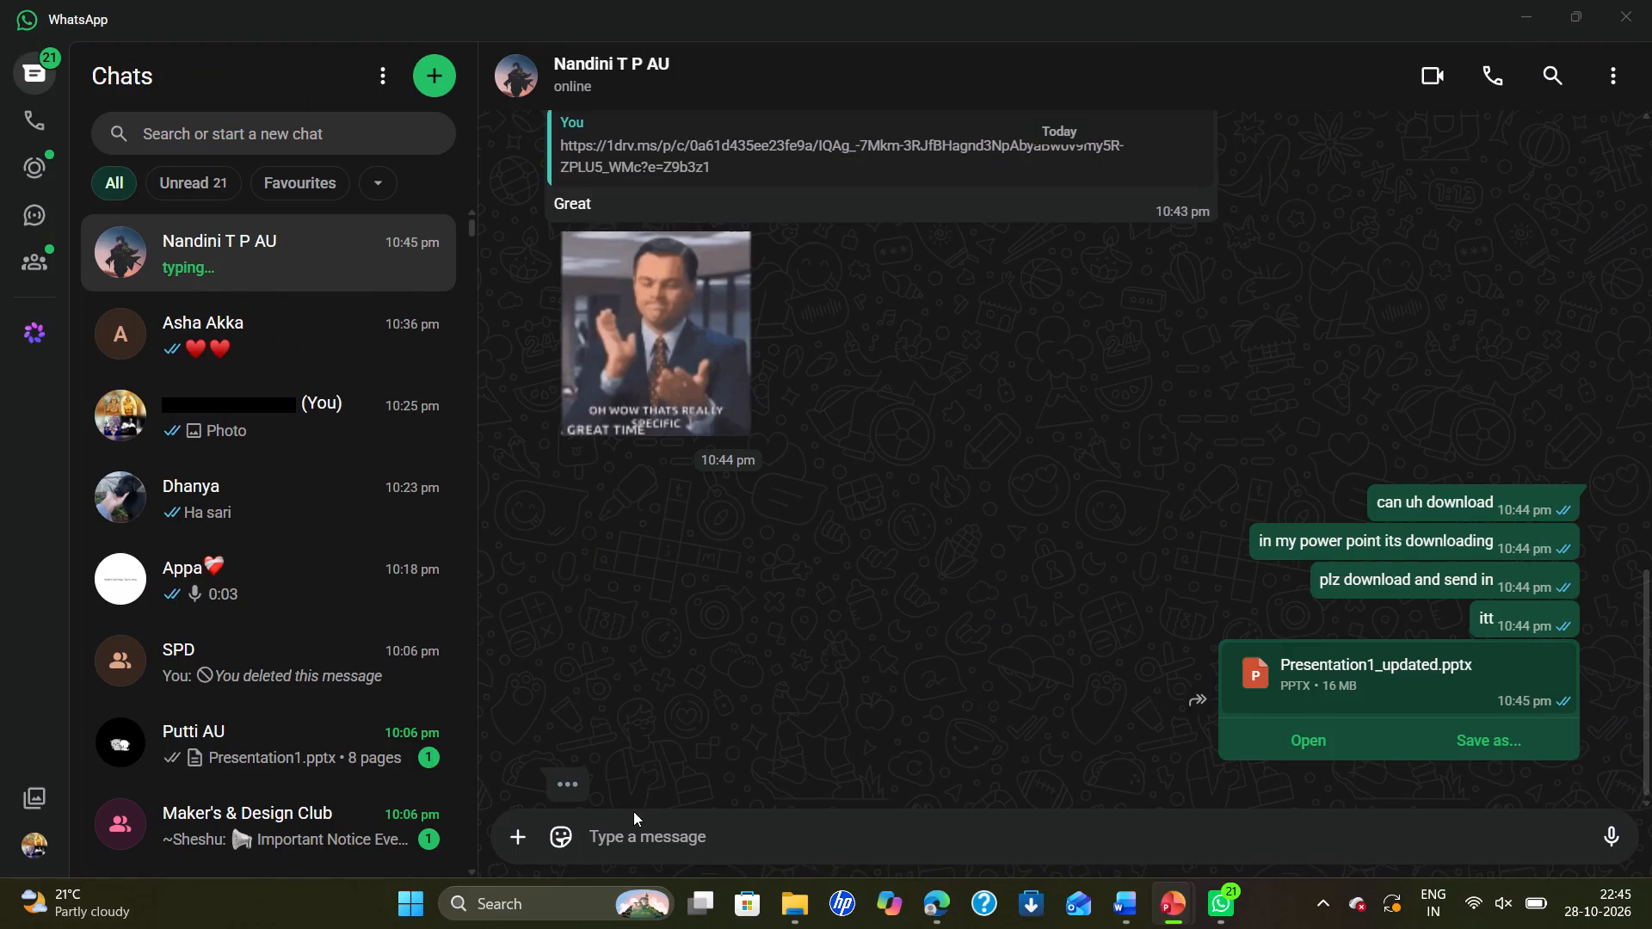
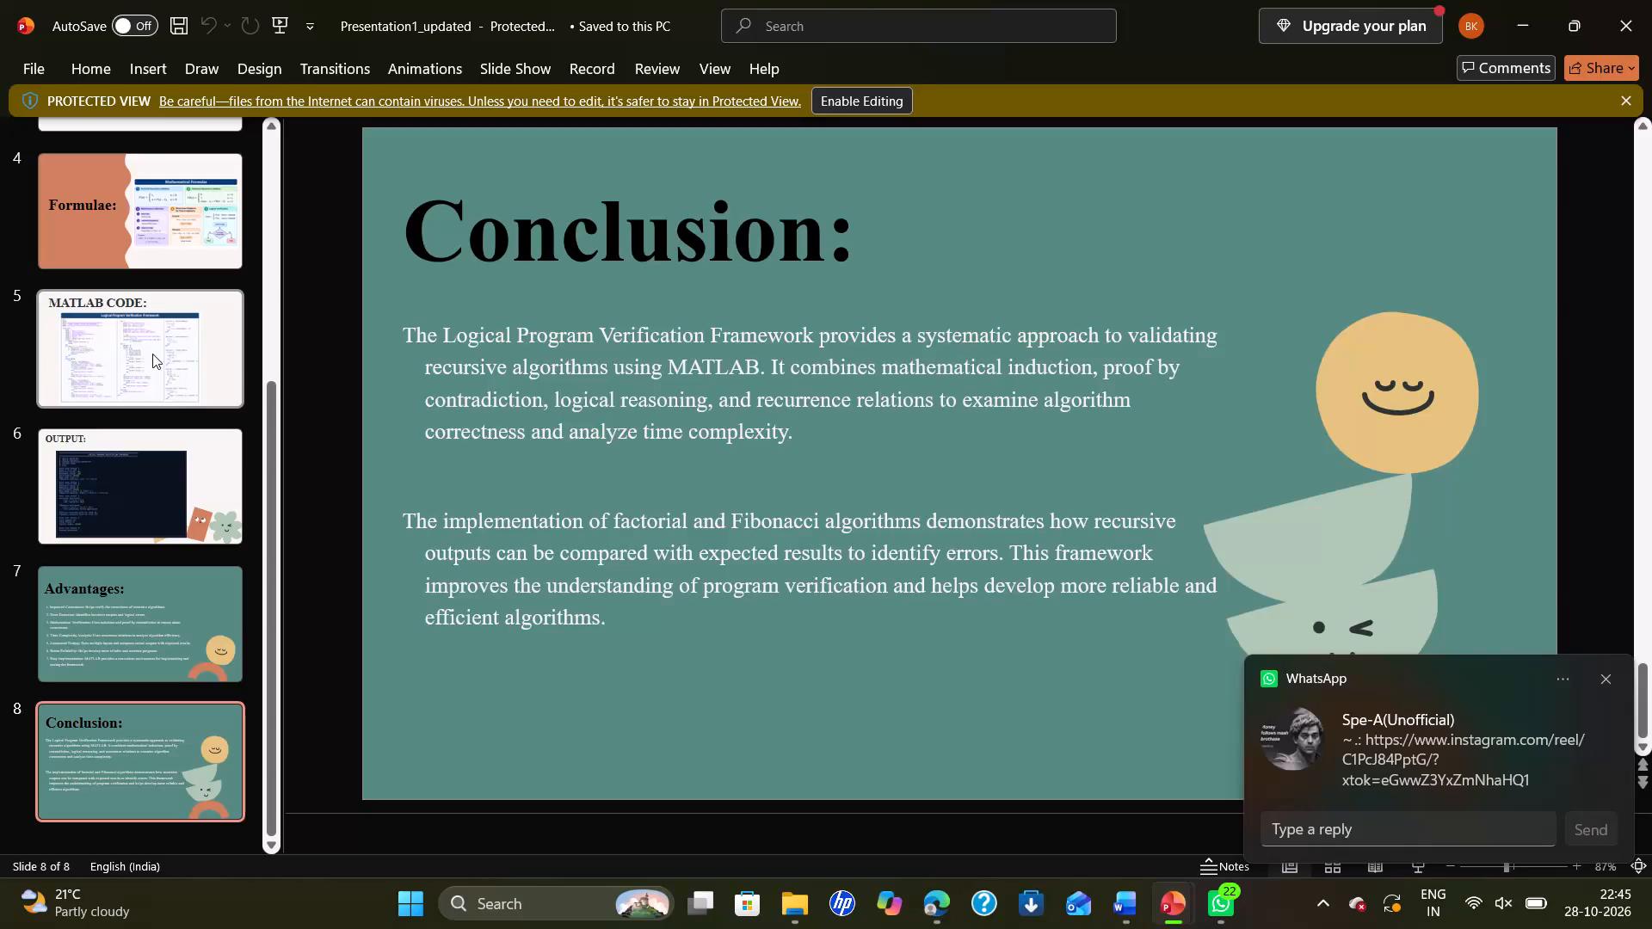
# Review the slides of the Protected View copy of Presentation1_updated again, from the title slide to the Formulae slide.
pyautogui.scroll(15, 152, 354)
pyautogui.scroll(2, 117, 132)
pyautogui.click(117, 132)
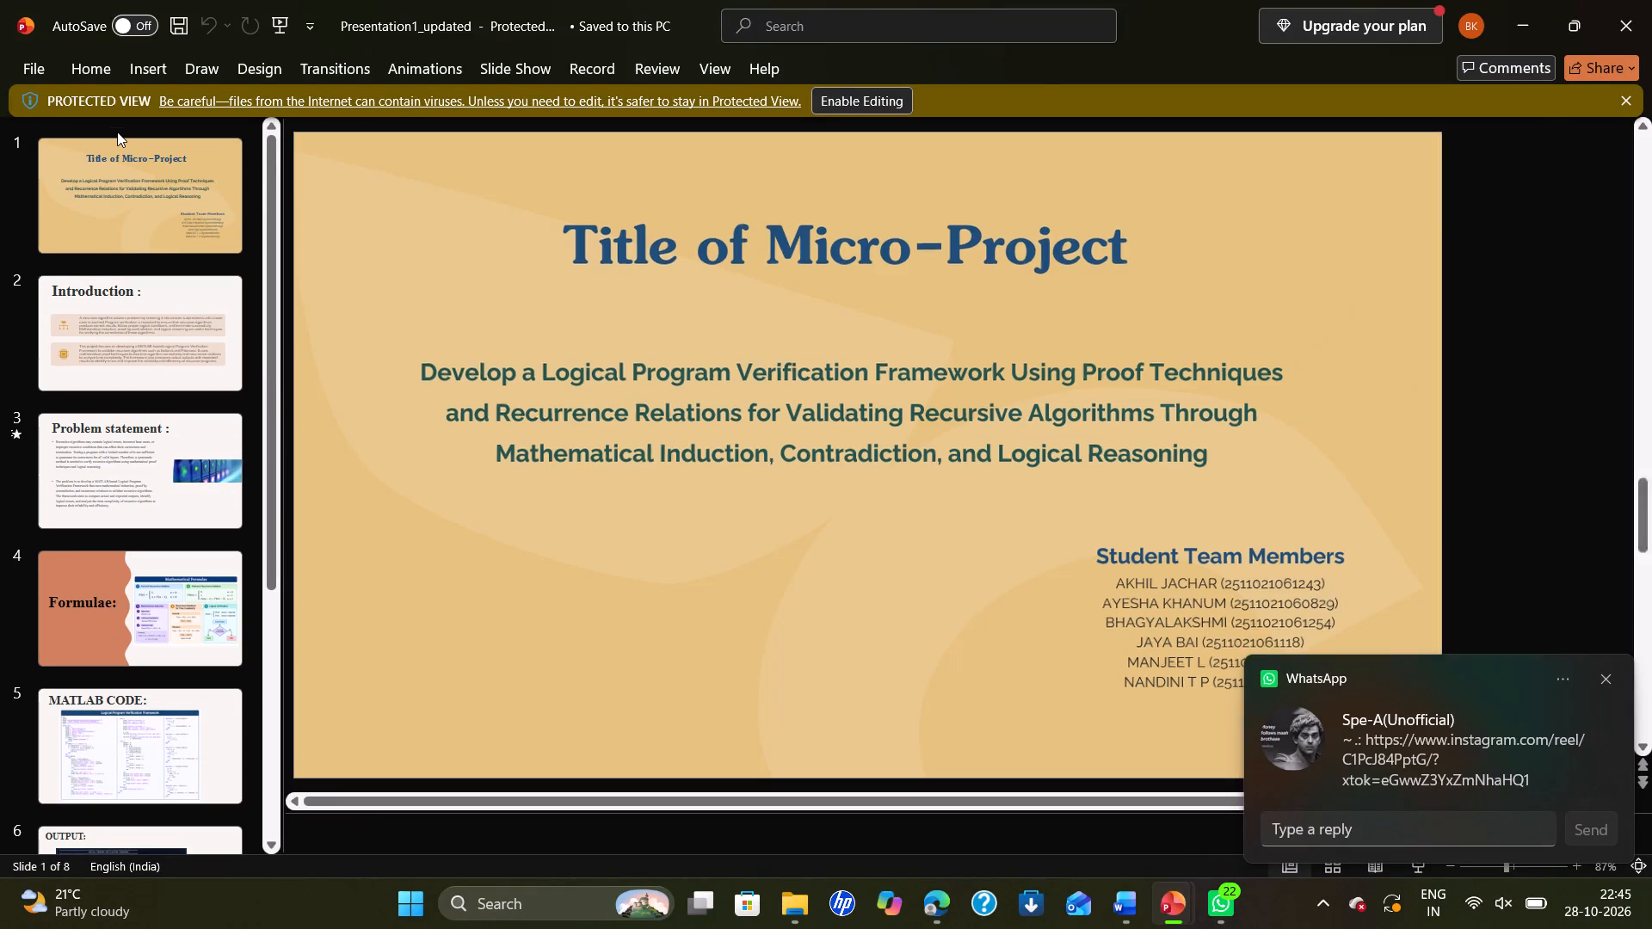
pyautogui.press('Right')
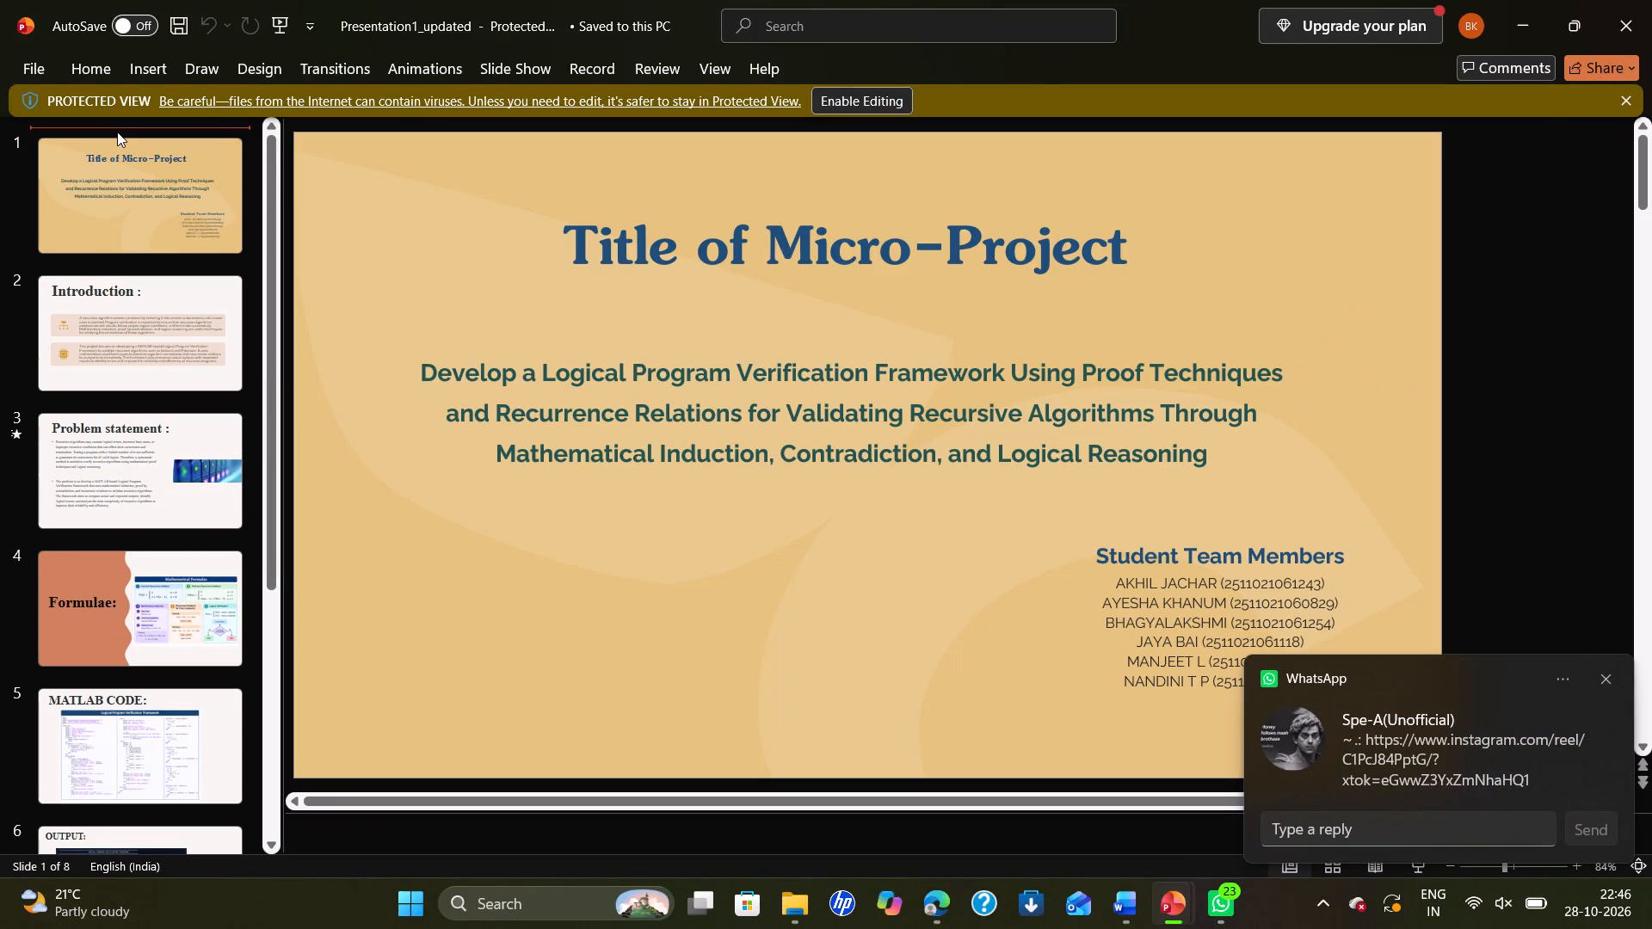
pyautogui.press('Down')
pyautogui.click(110, 187)
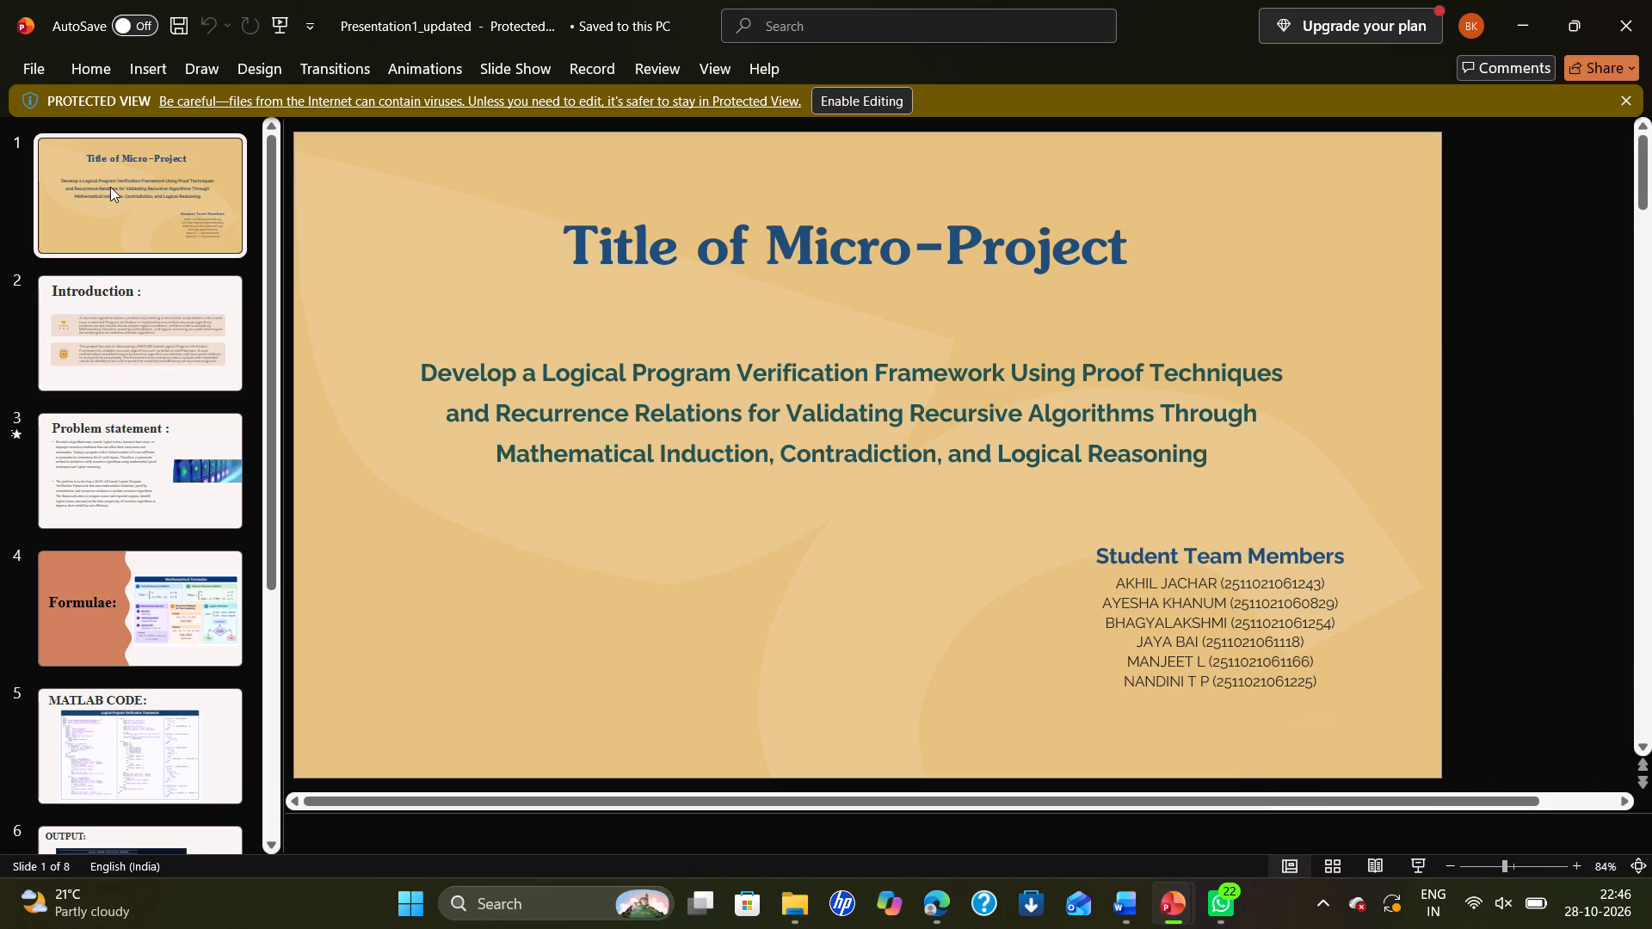
pyautogui.moveTo(110, 187); pyautogui.dragTo(383, 428)
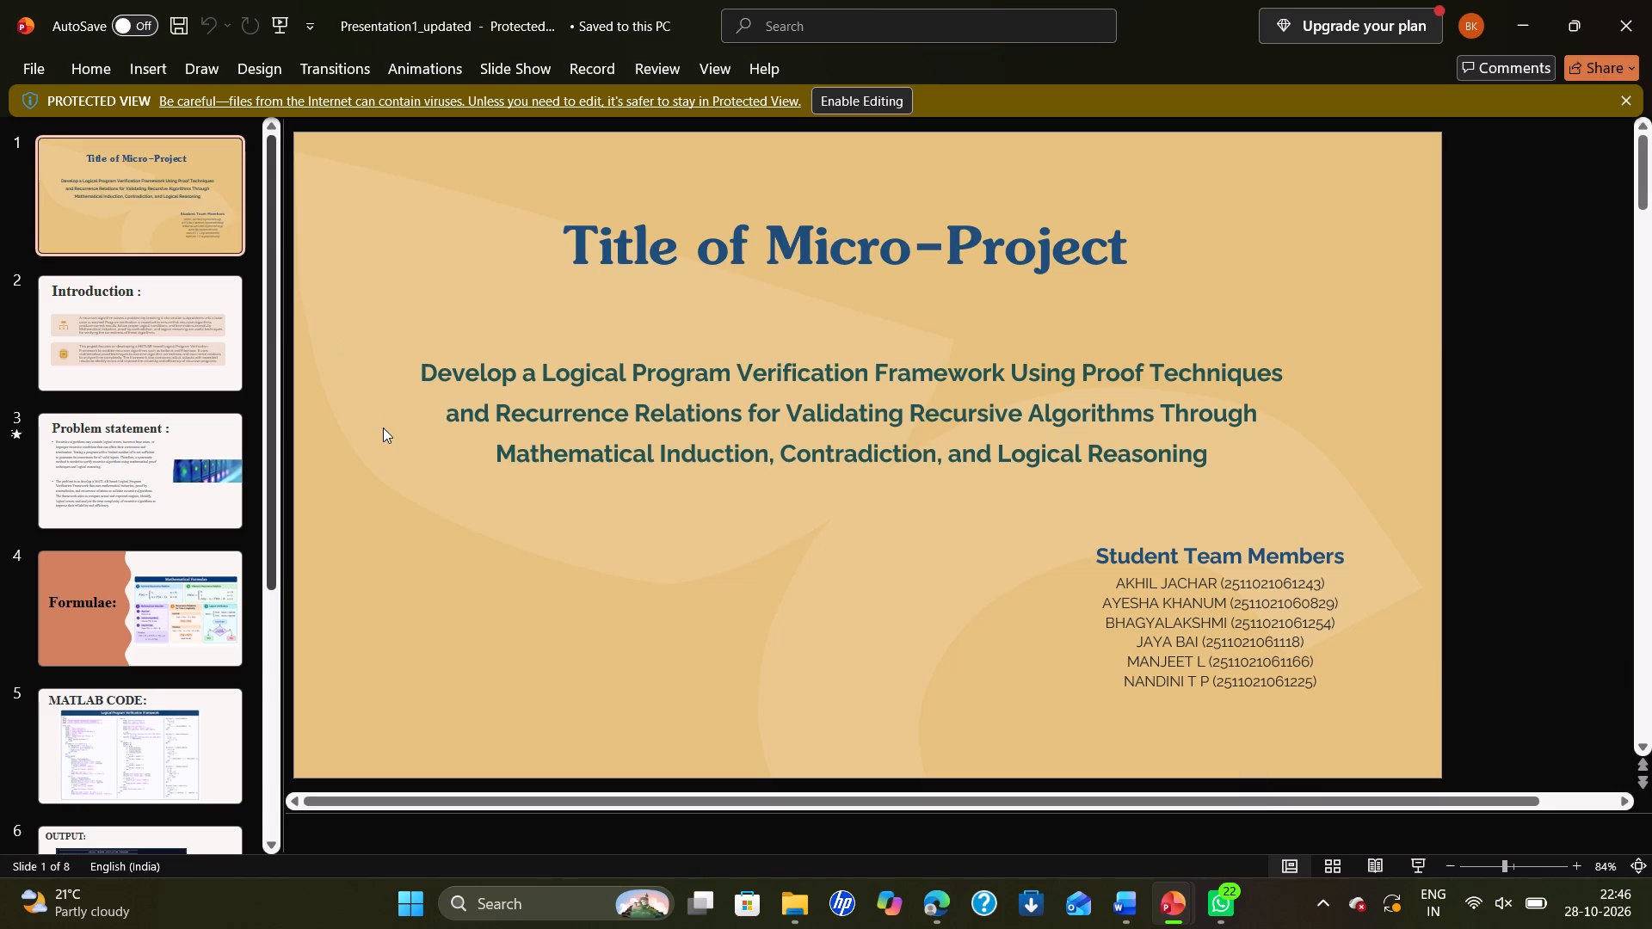
pyautogui.click(383, 428)
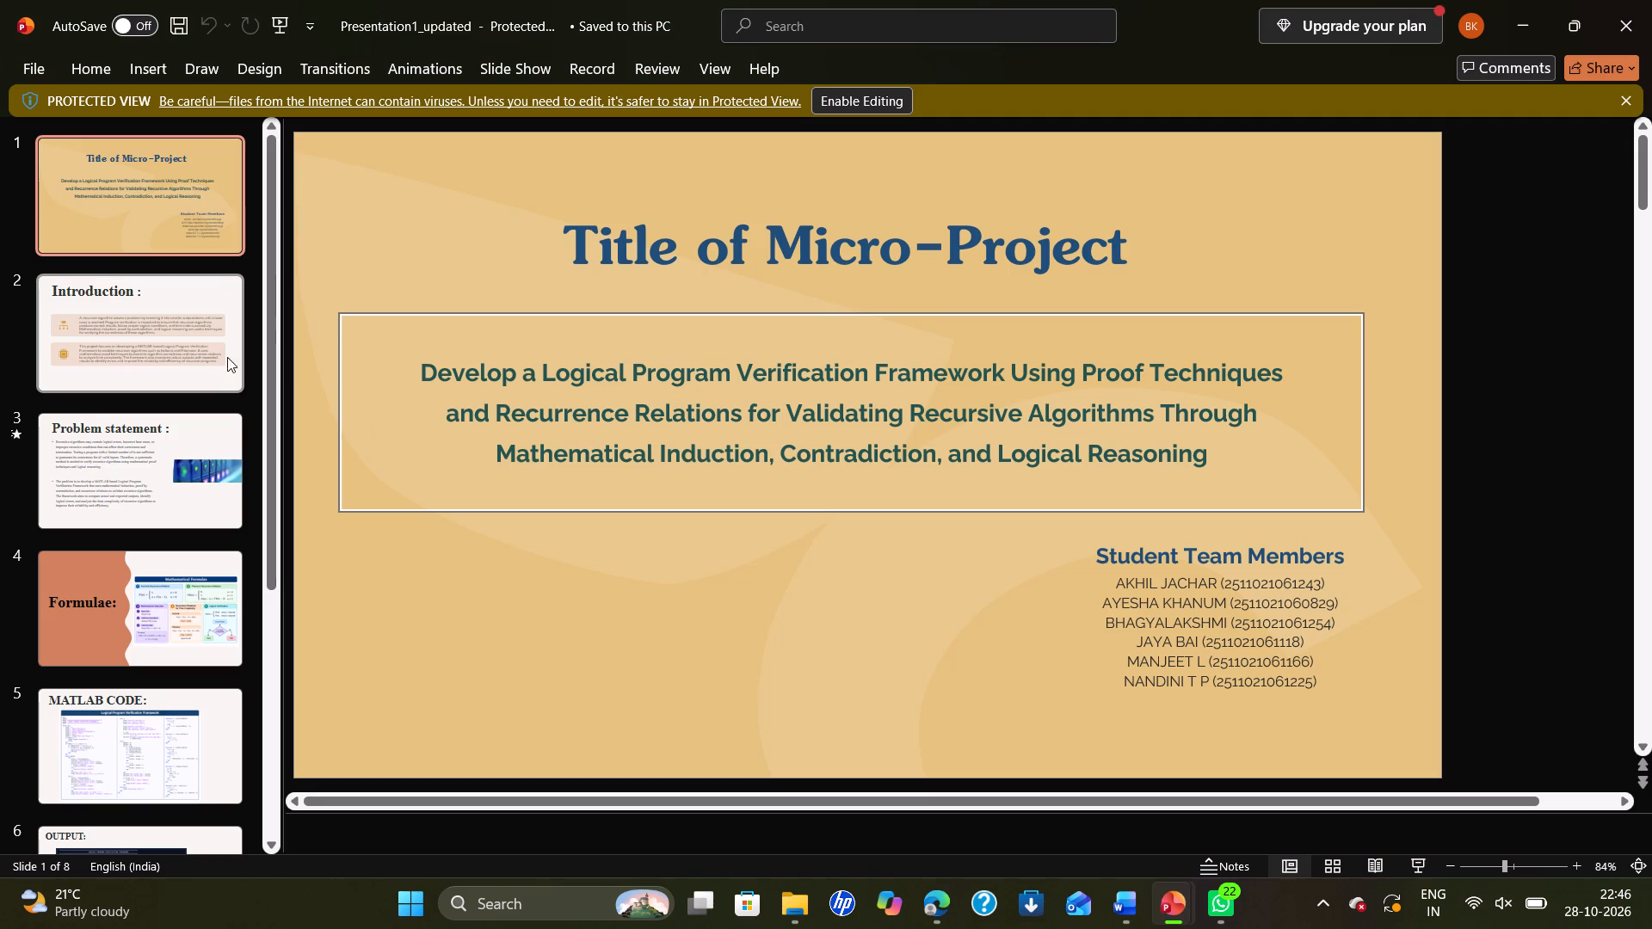
pyautogui.click(85, 322)
pyautogui.click(110, 482)
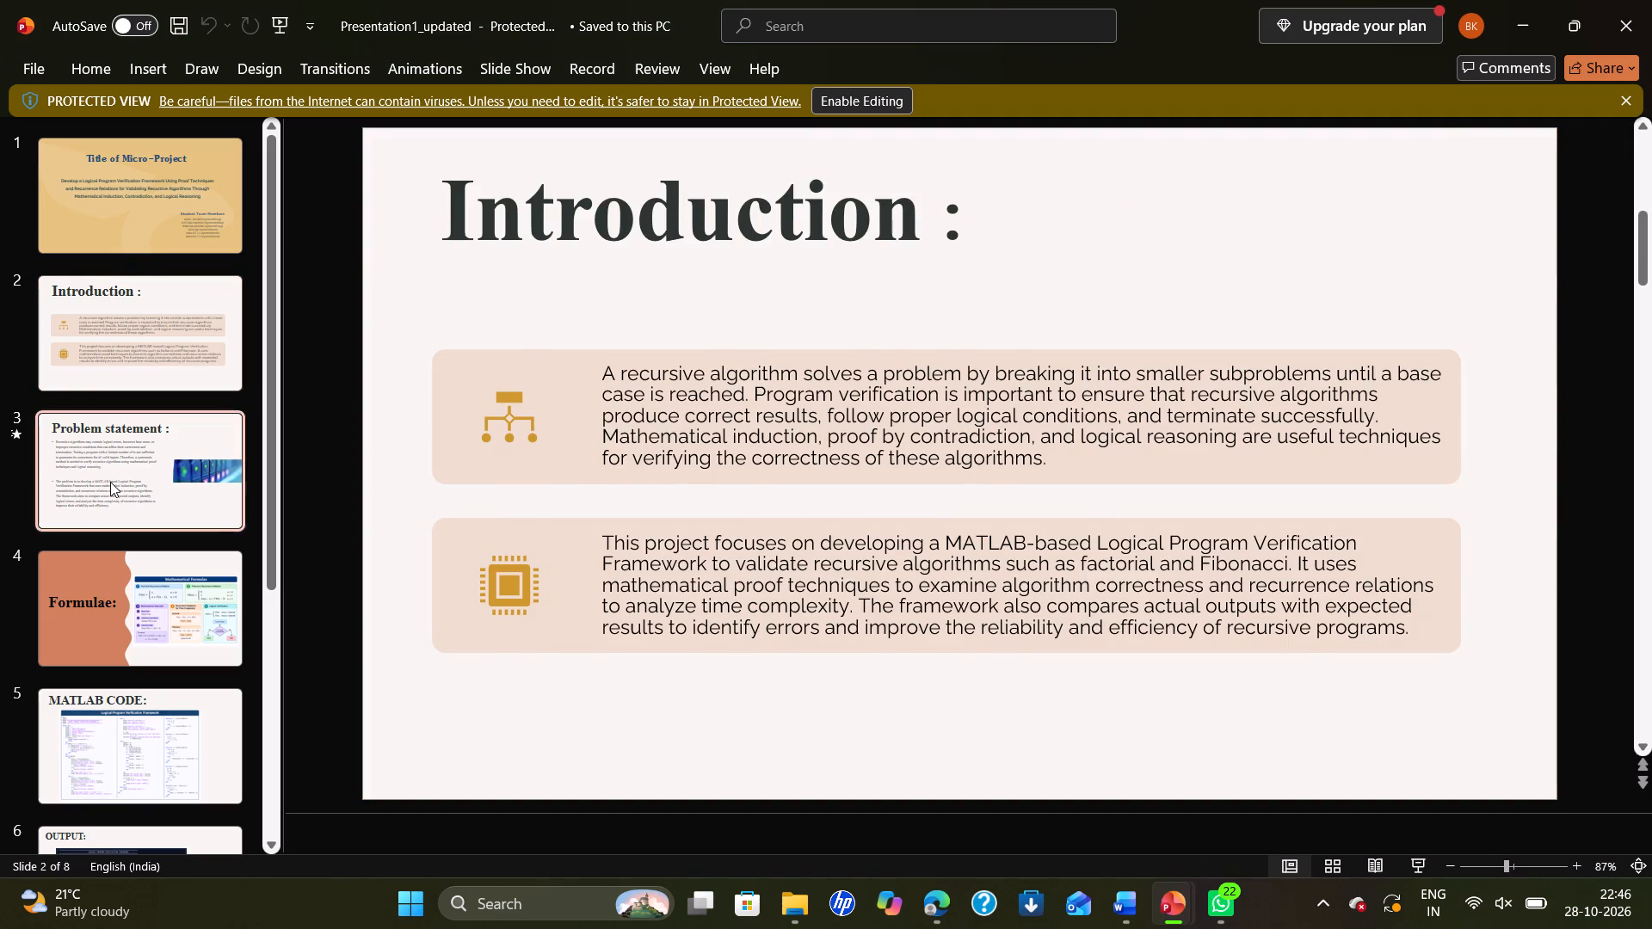
pyautogui.click(115, 651)
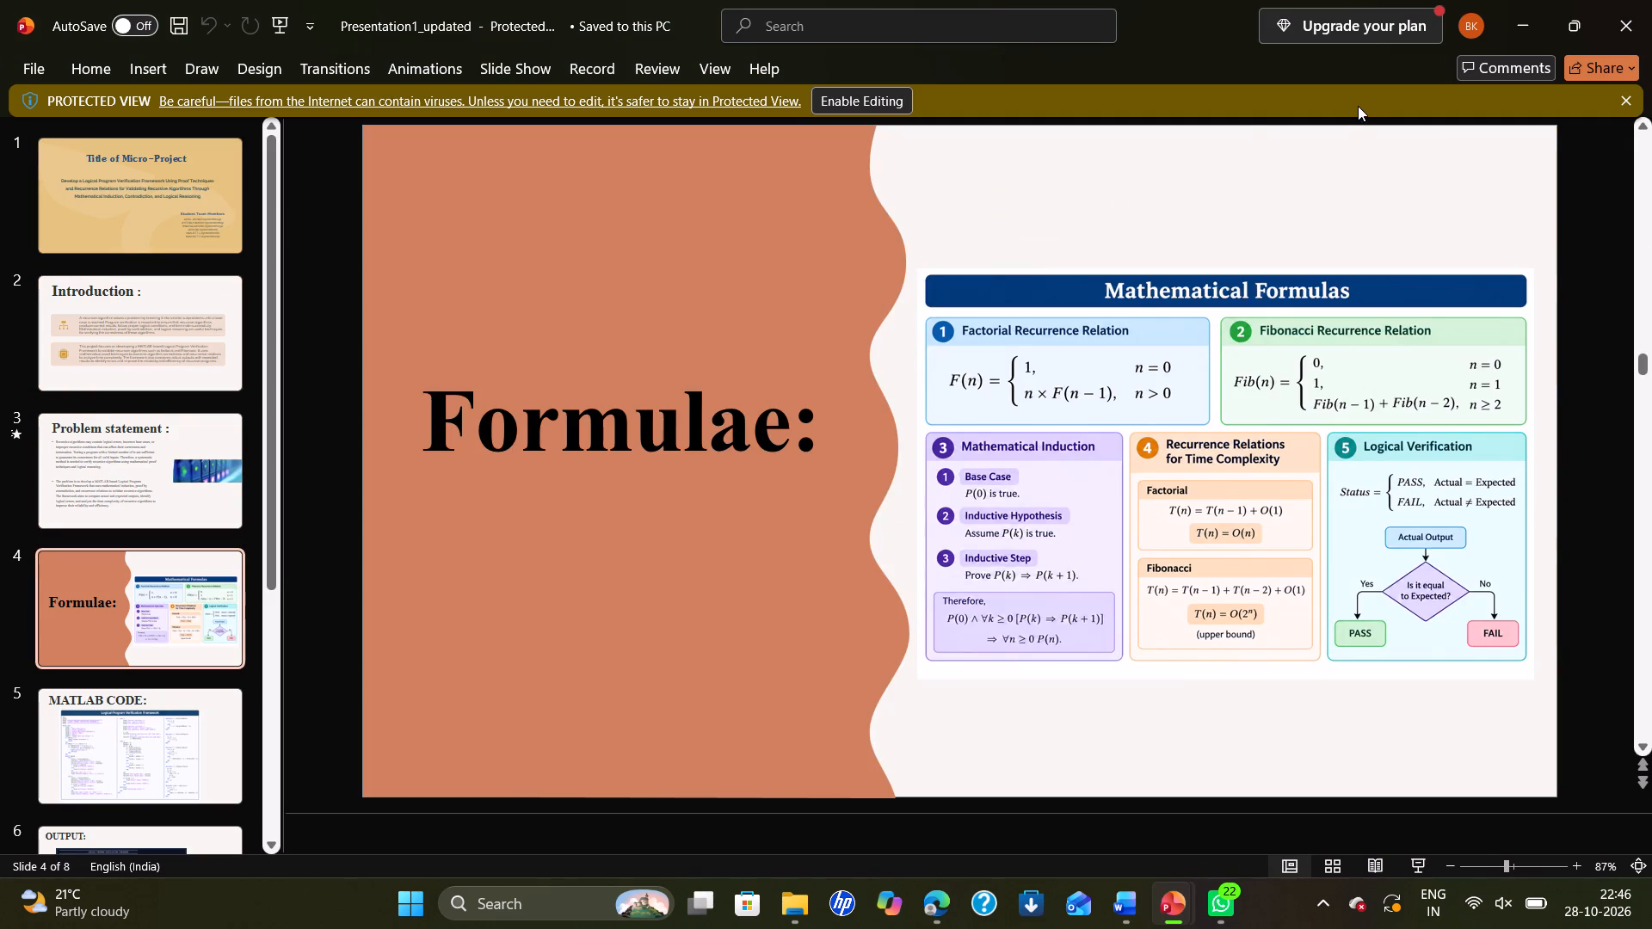
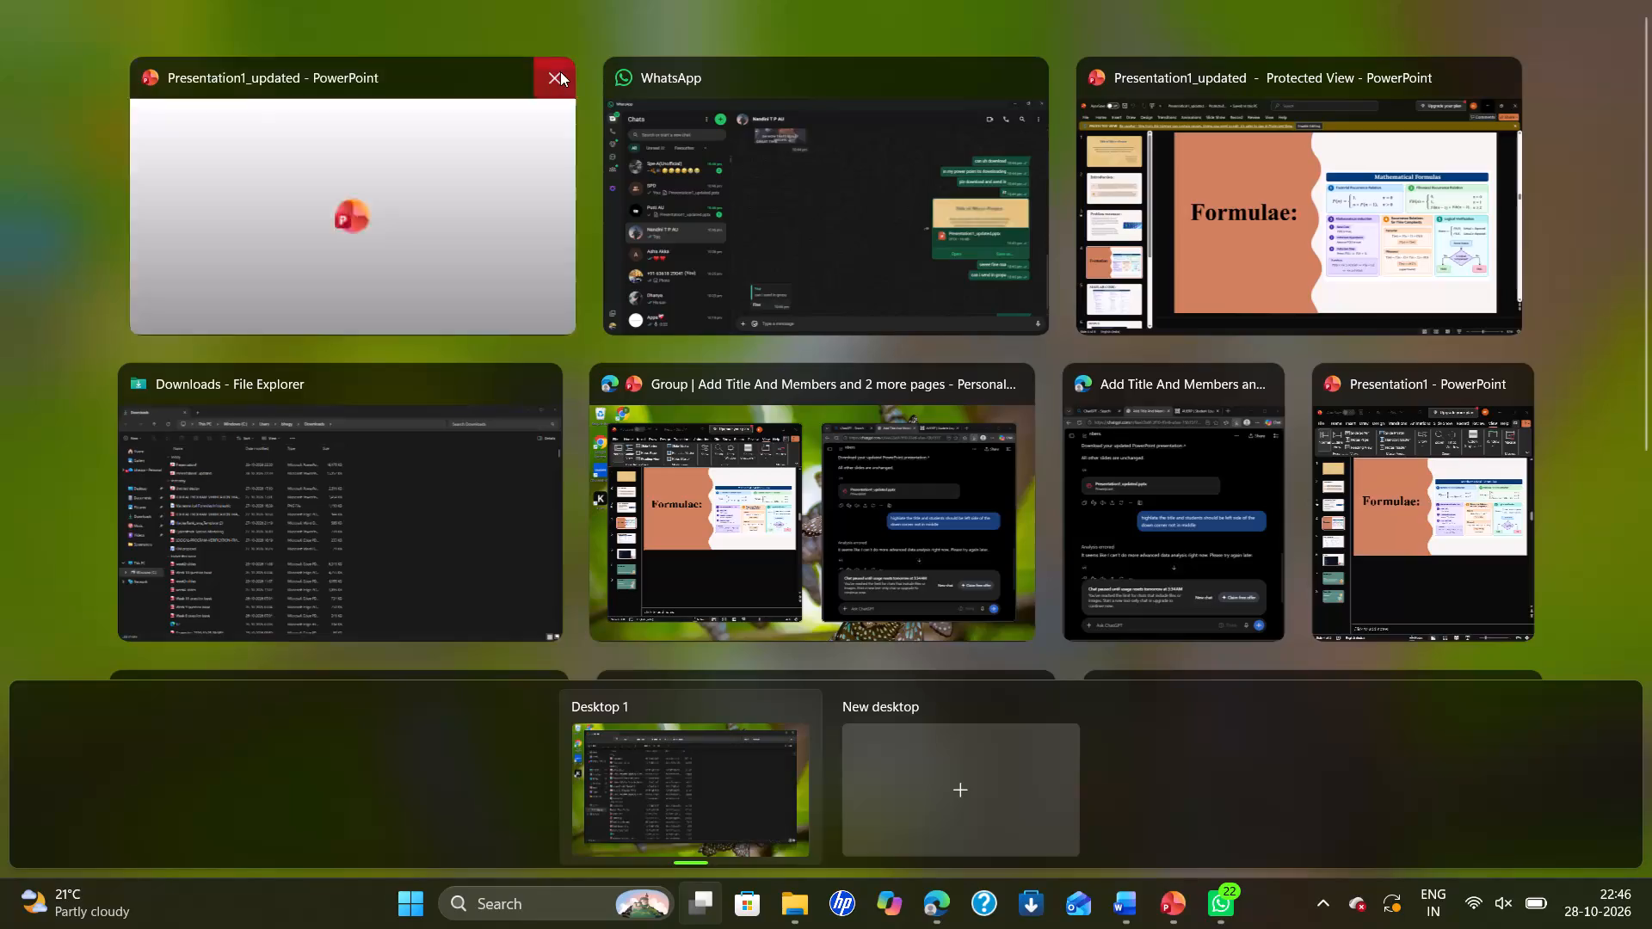
# Close the open WhatsApp, Protected View Presentation1_updated, Downloads folder and ChatGPT browser windows.
pyautogui.click(794, 68)
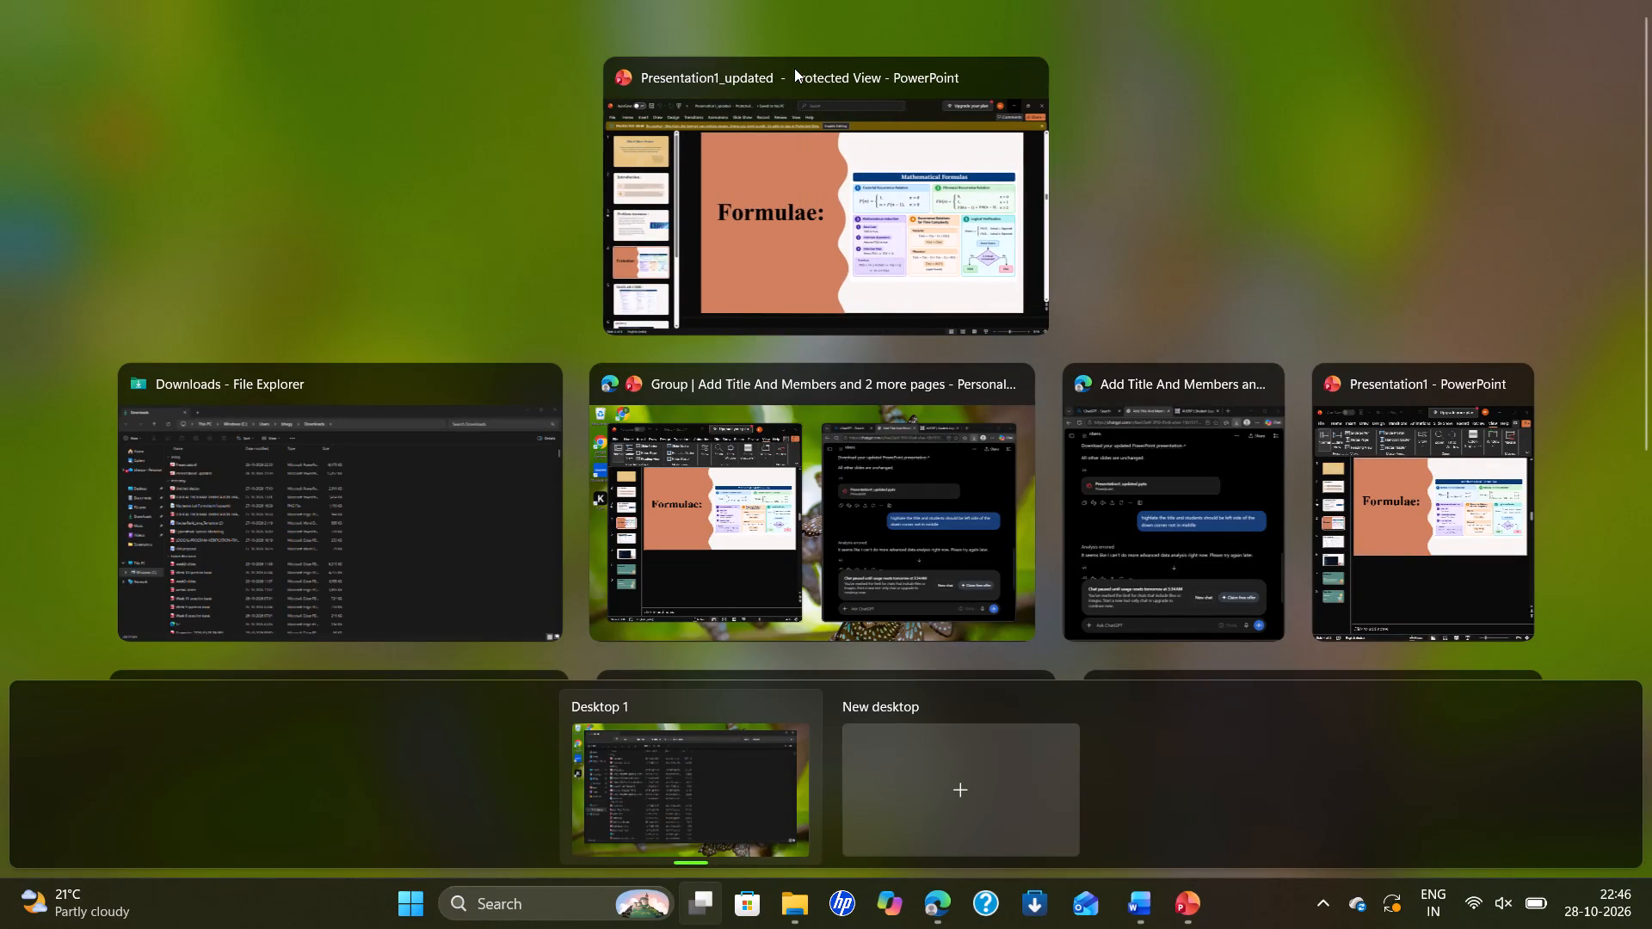
pyautogui.click(1028, 75)
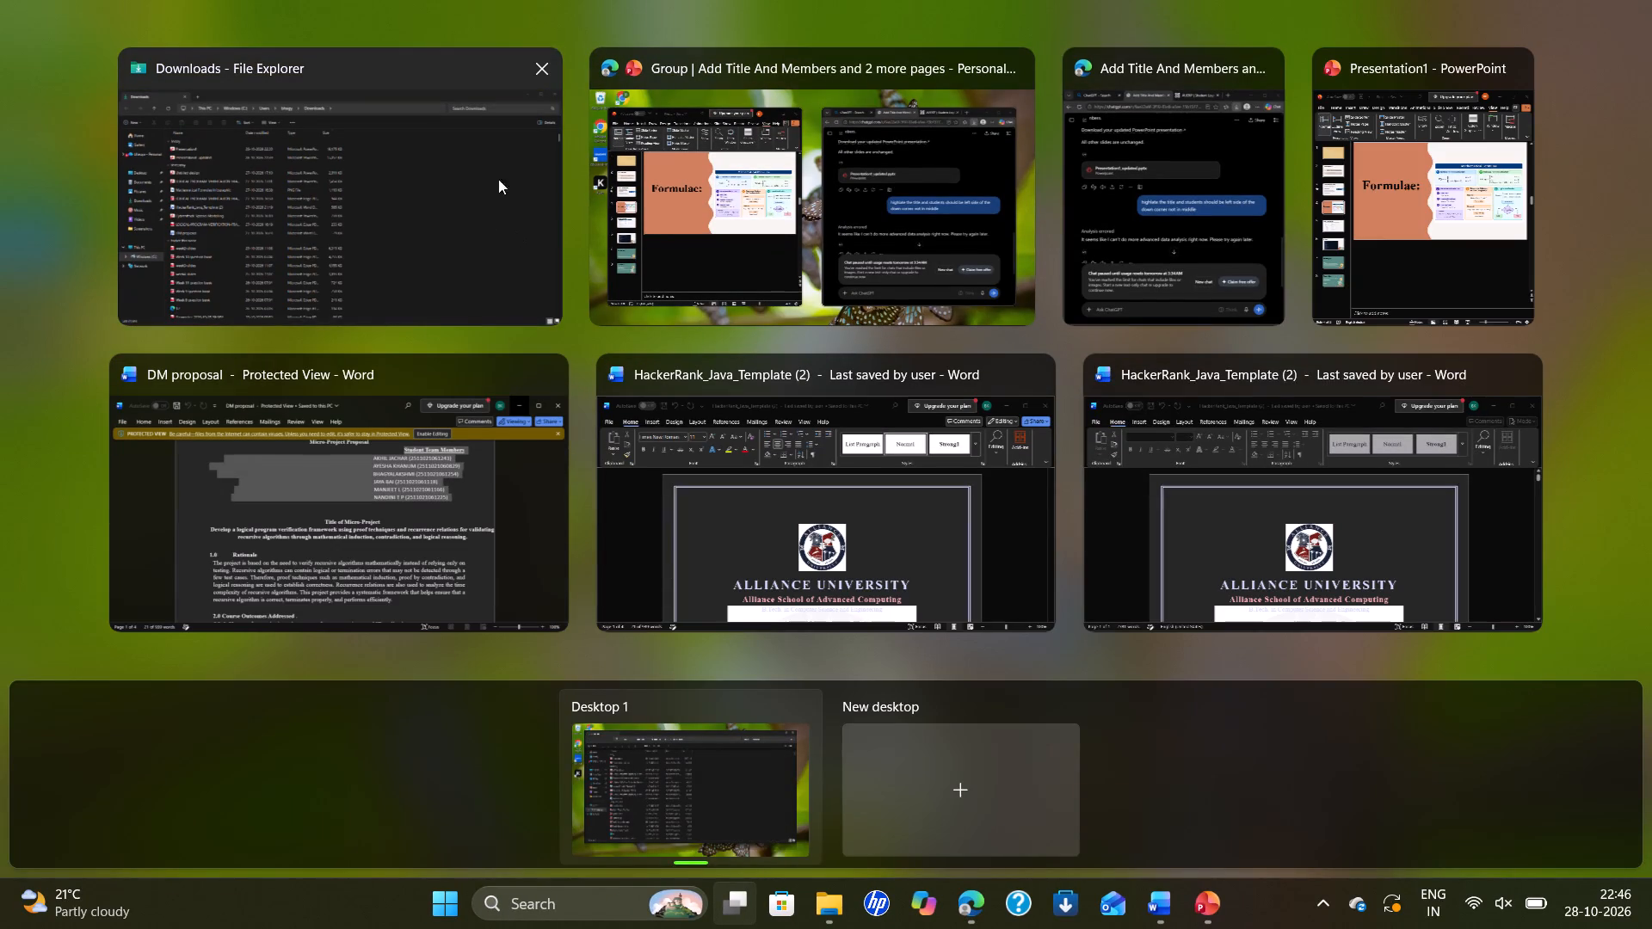
pyautogui.click(537, 65)
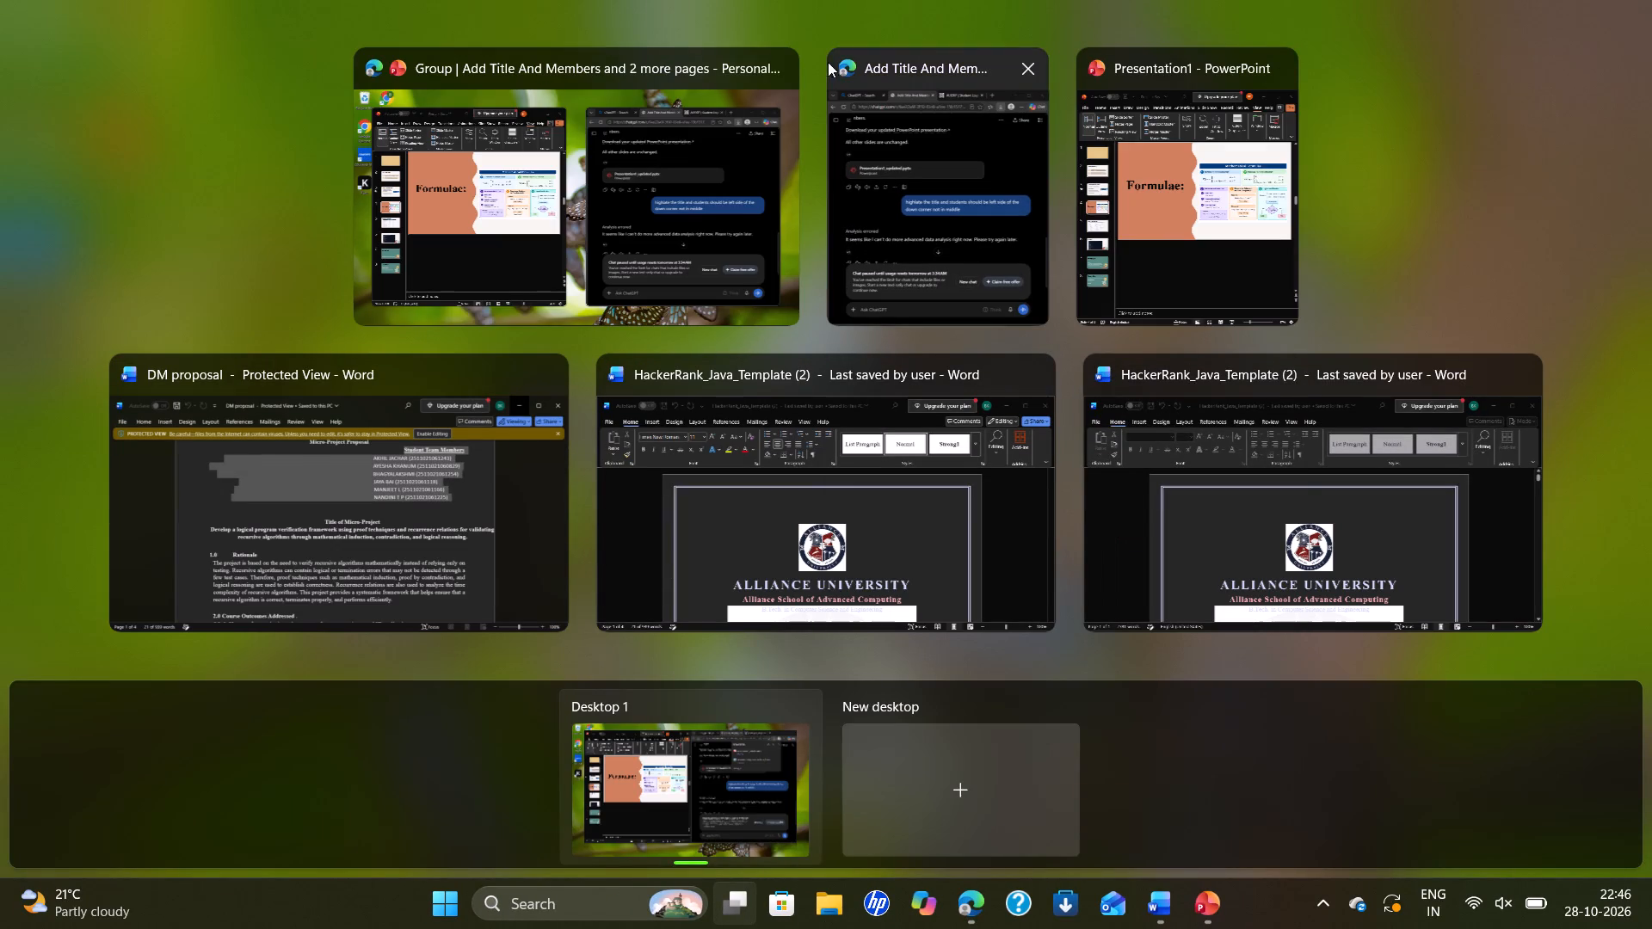
pyautogui.click(781, 58)
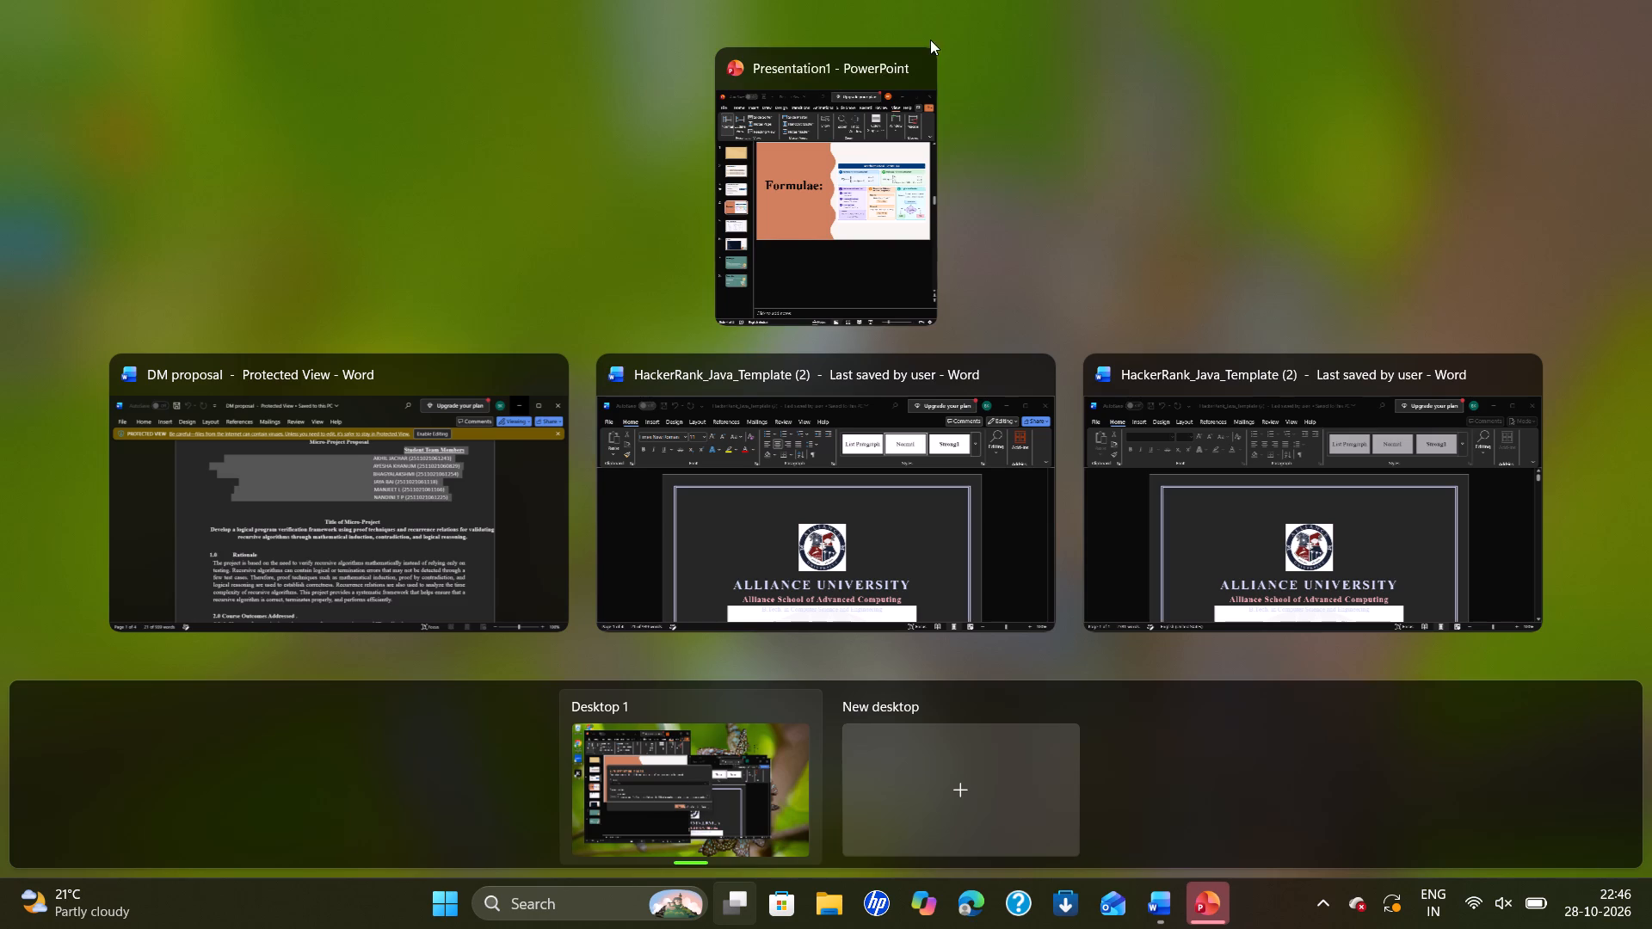
pyautogui.click(909, 58)
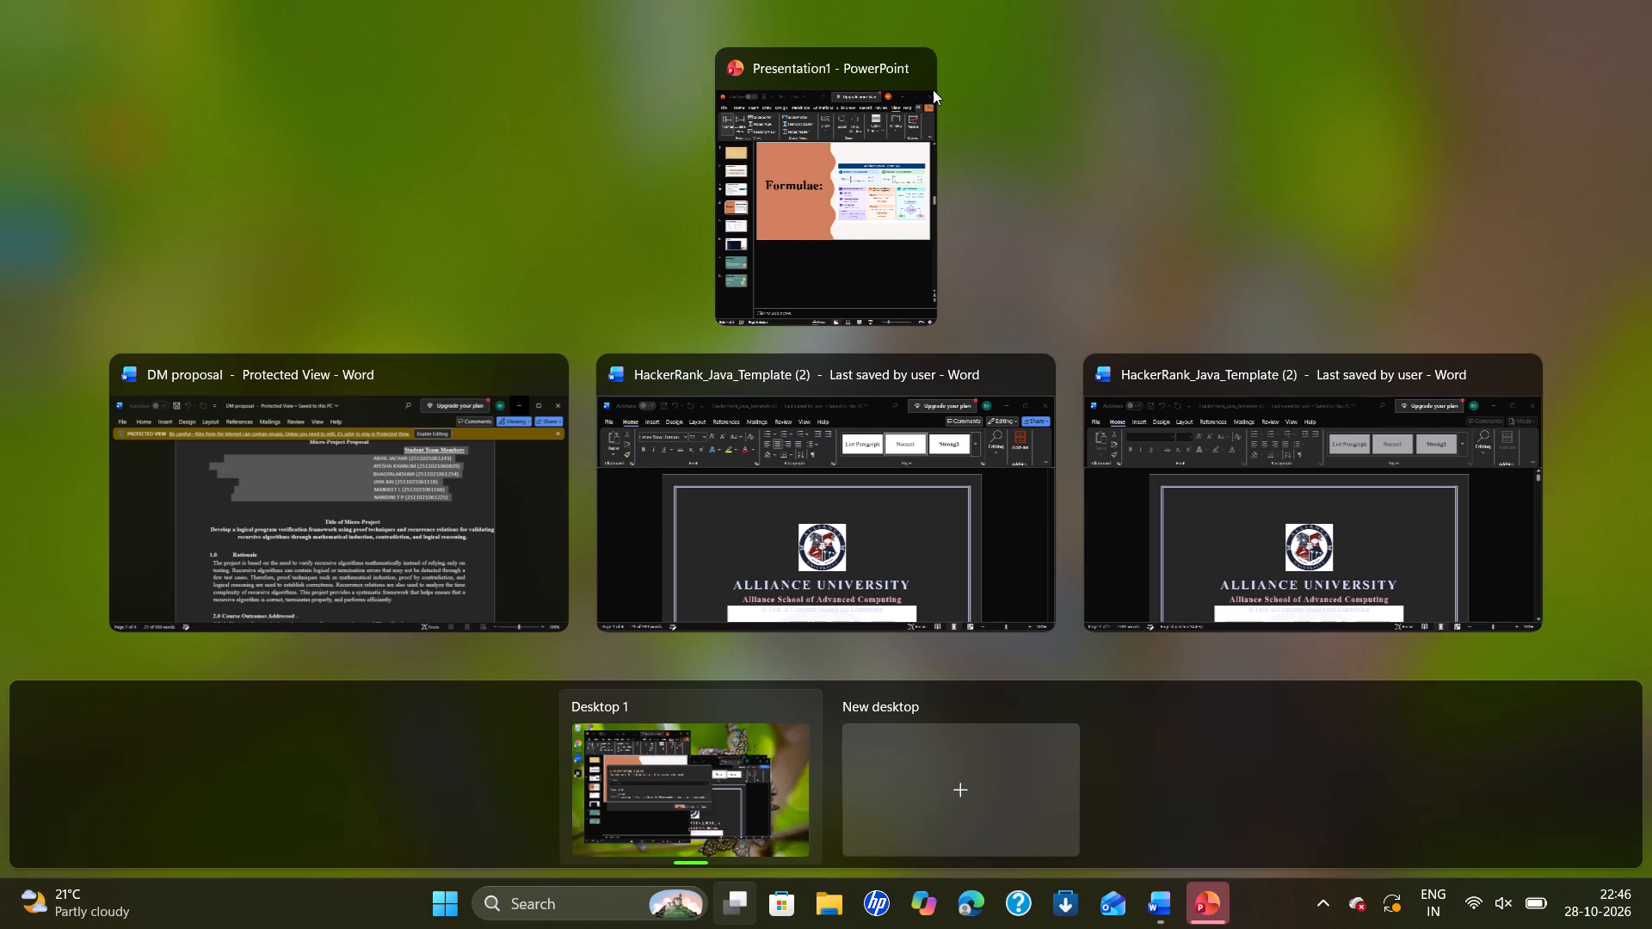
pyautogui.click(927, 71)
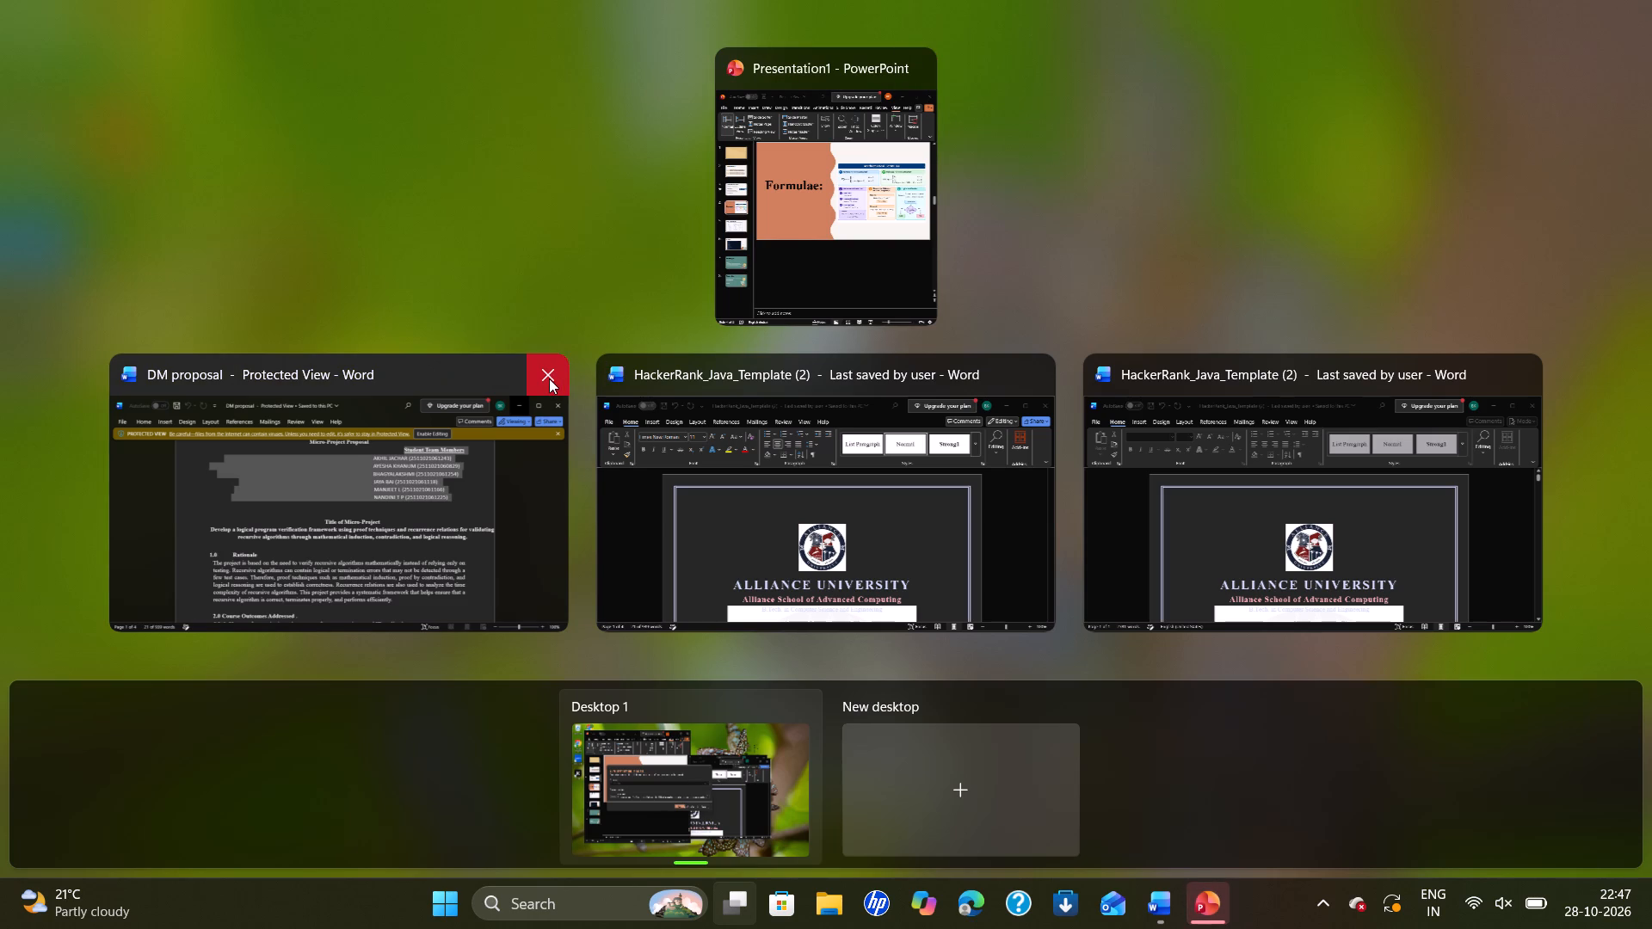
# Close the DM proposal document and both HackerRank_Java_Template (2) document windows.
pyautogui.click(549, 378)
pyautogui.click(776, 373)
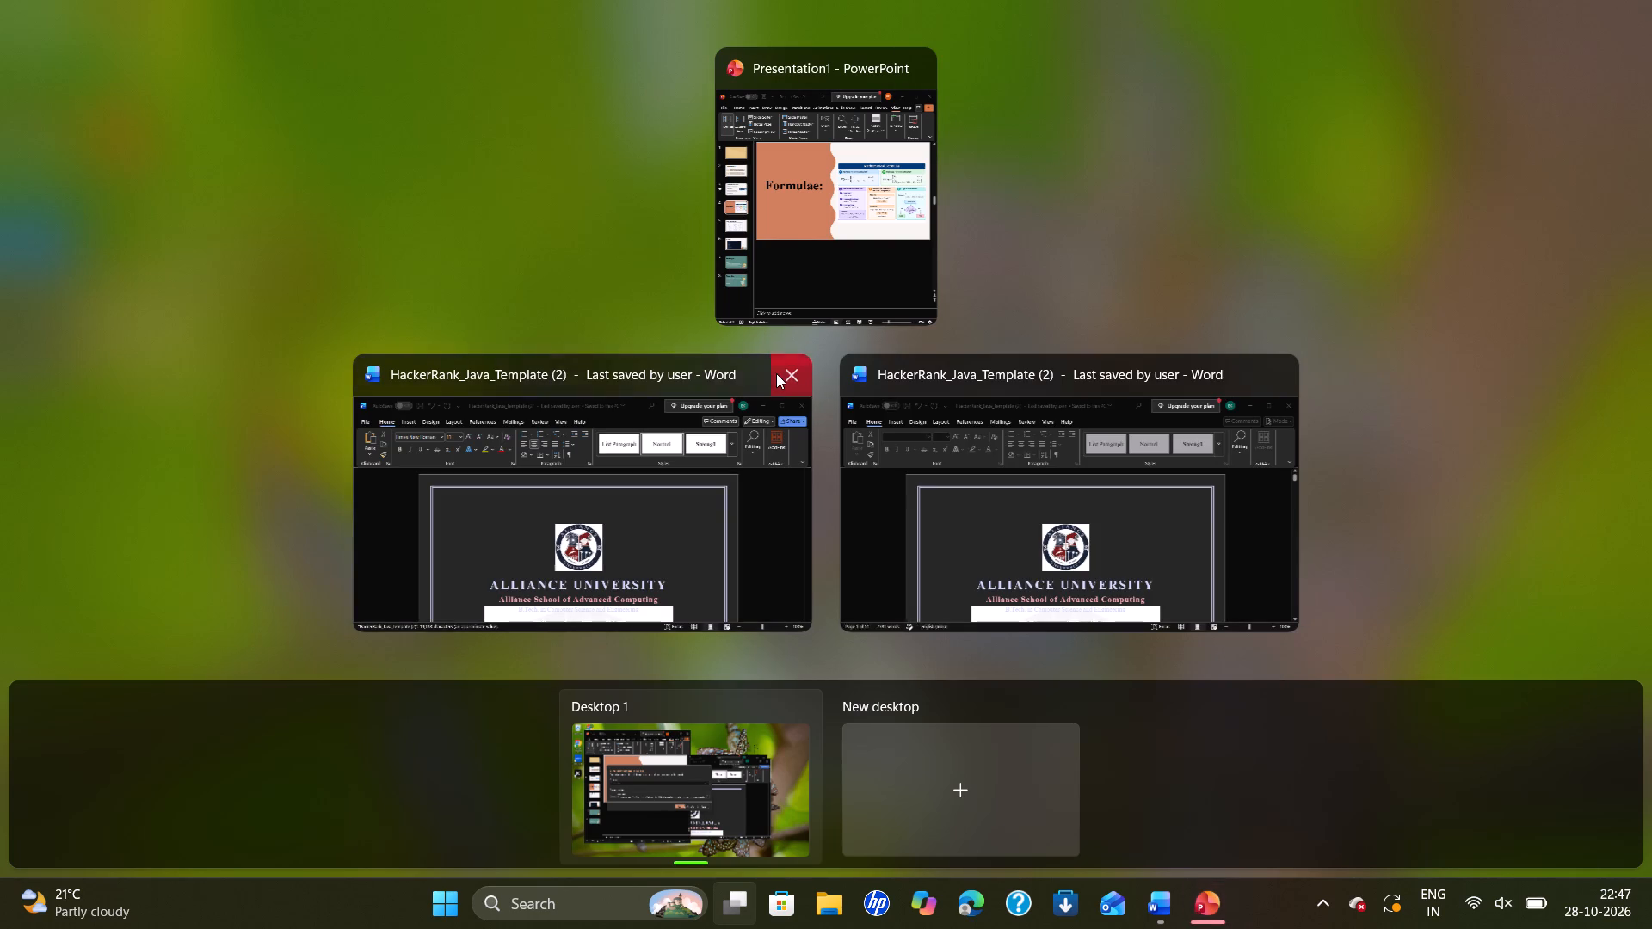
pyautogui.click(1036, 370)
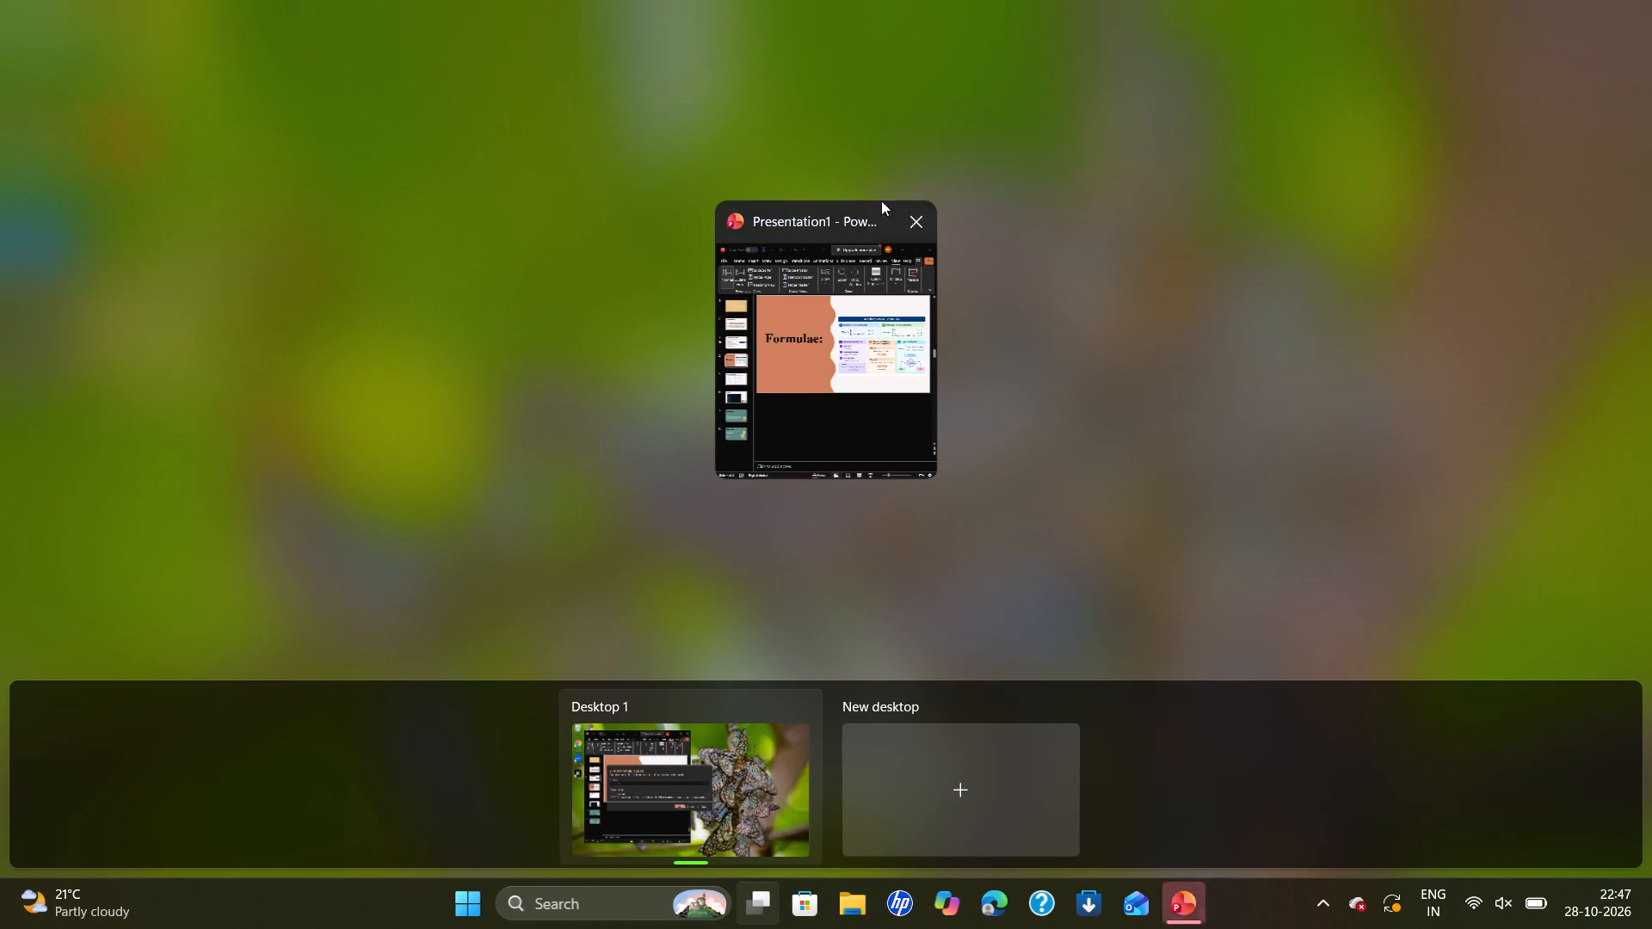
# Close the Presentation1 presentation without saving its changes.
pyautogui.click(918, 228)
pyautogui.doubleClick(918, 228)
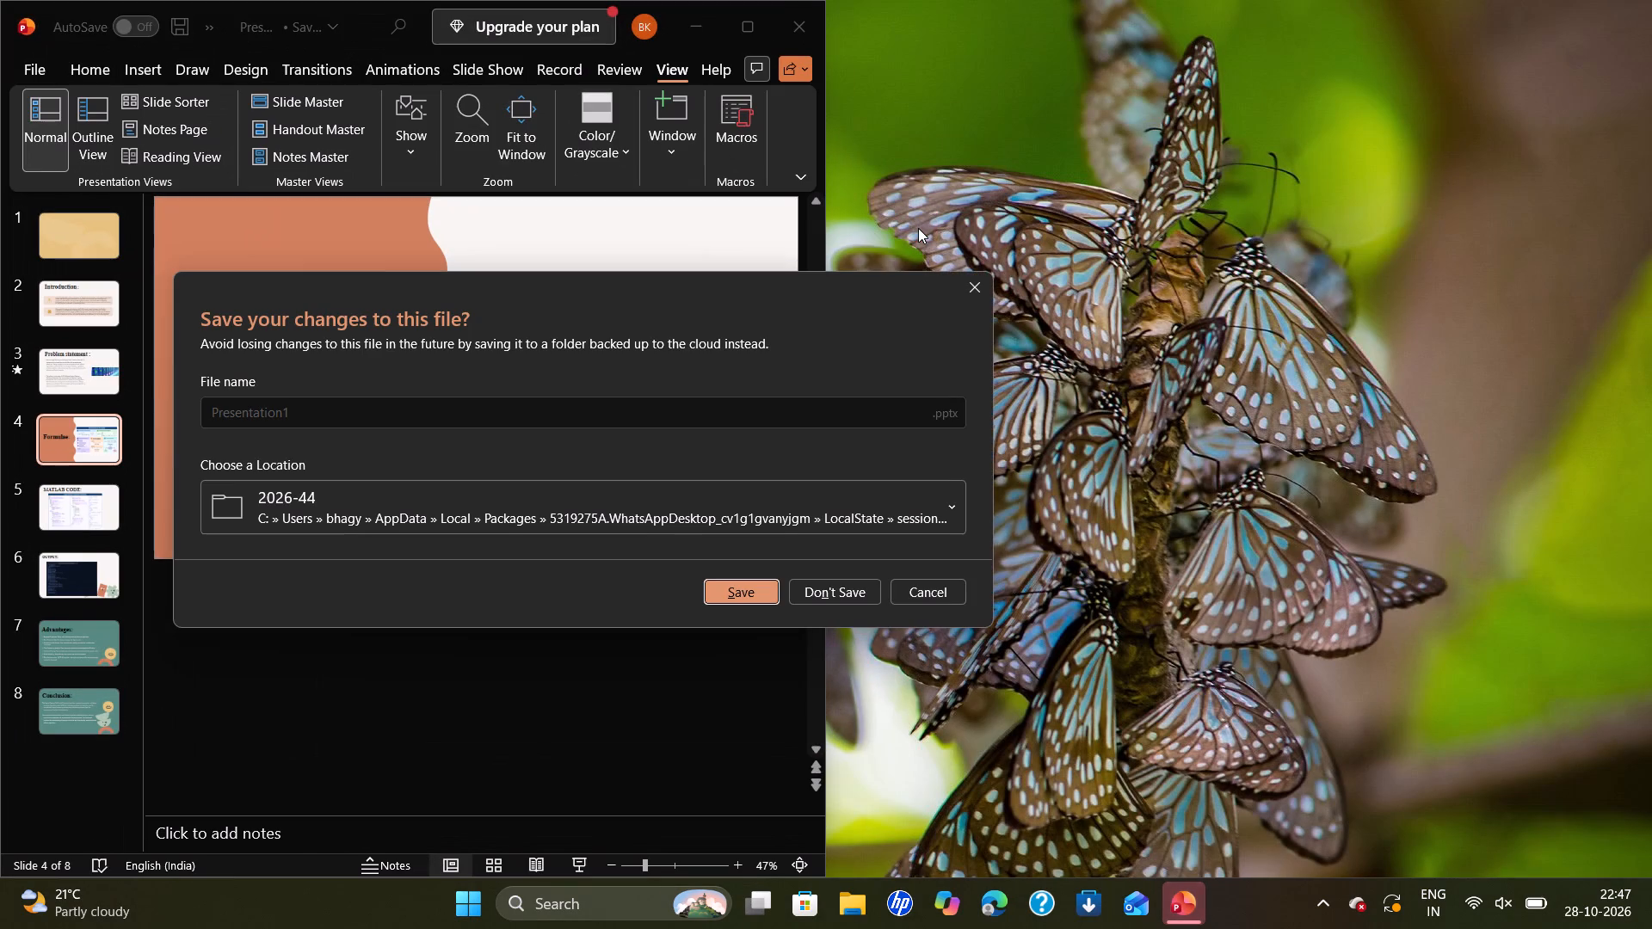
pyautogui.click(826, 598)
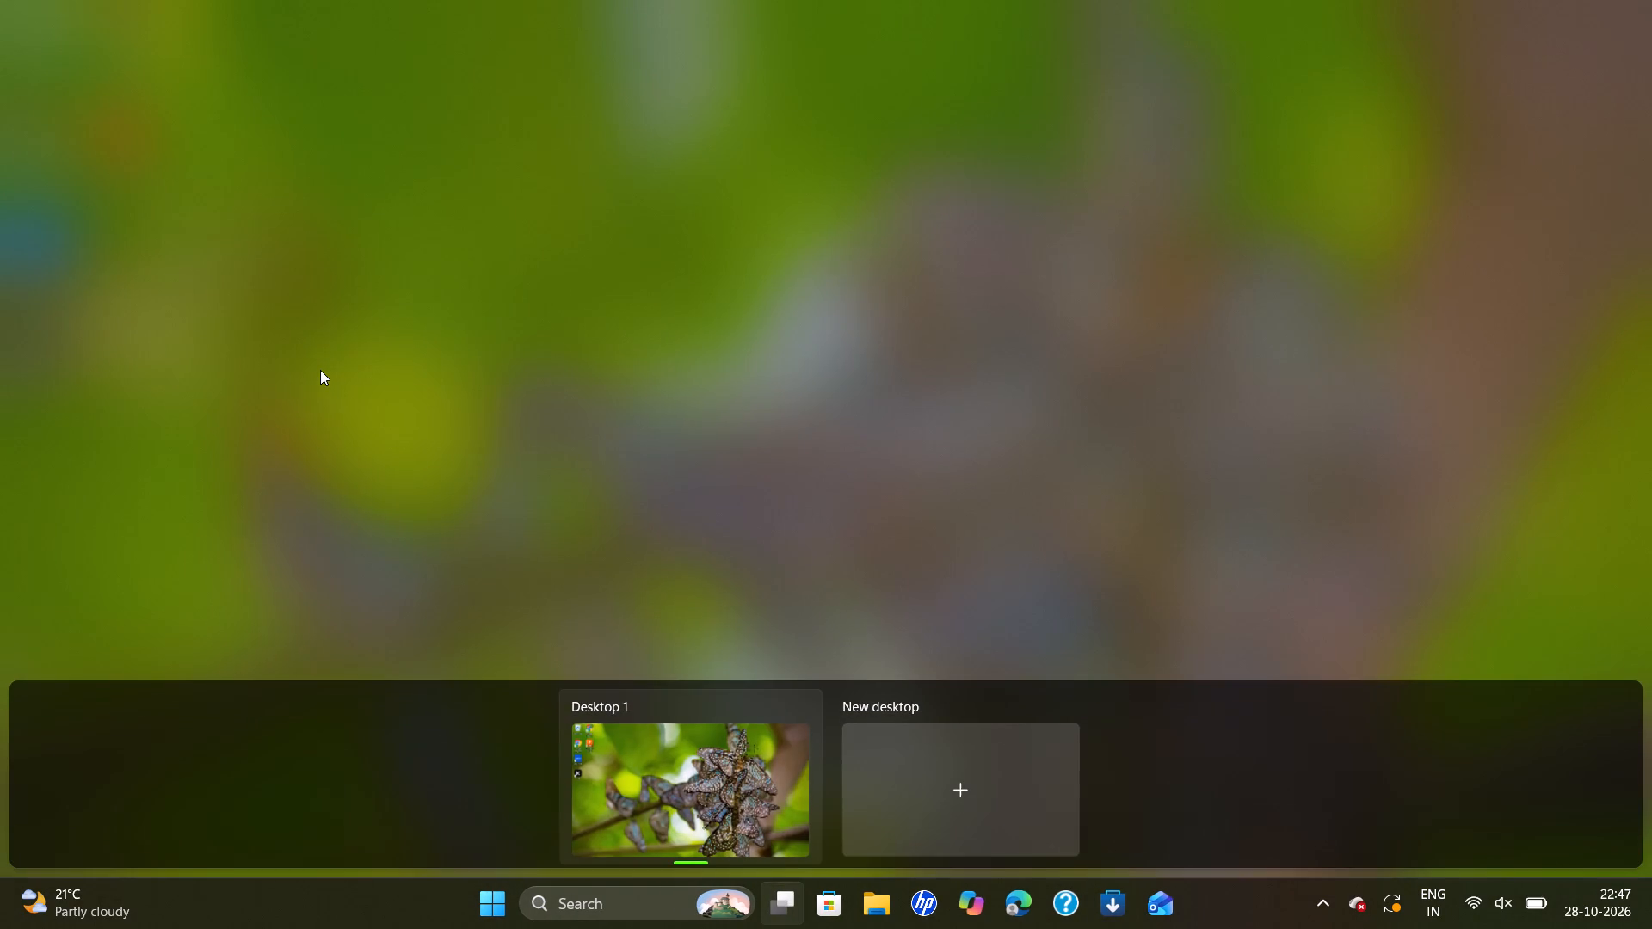
# Return to the desktop from the task view and launch the Kuro app.
pyautogui.doubleClick(311, 372)
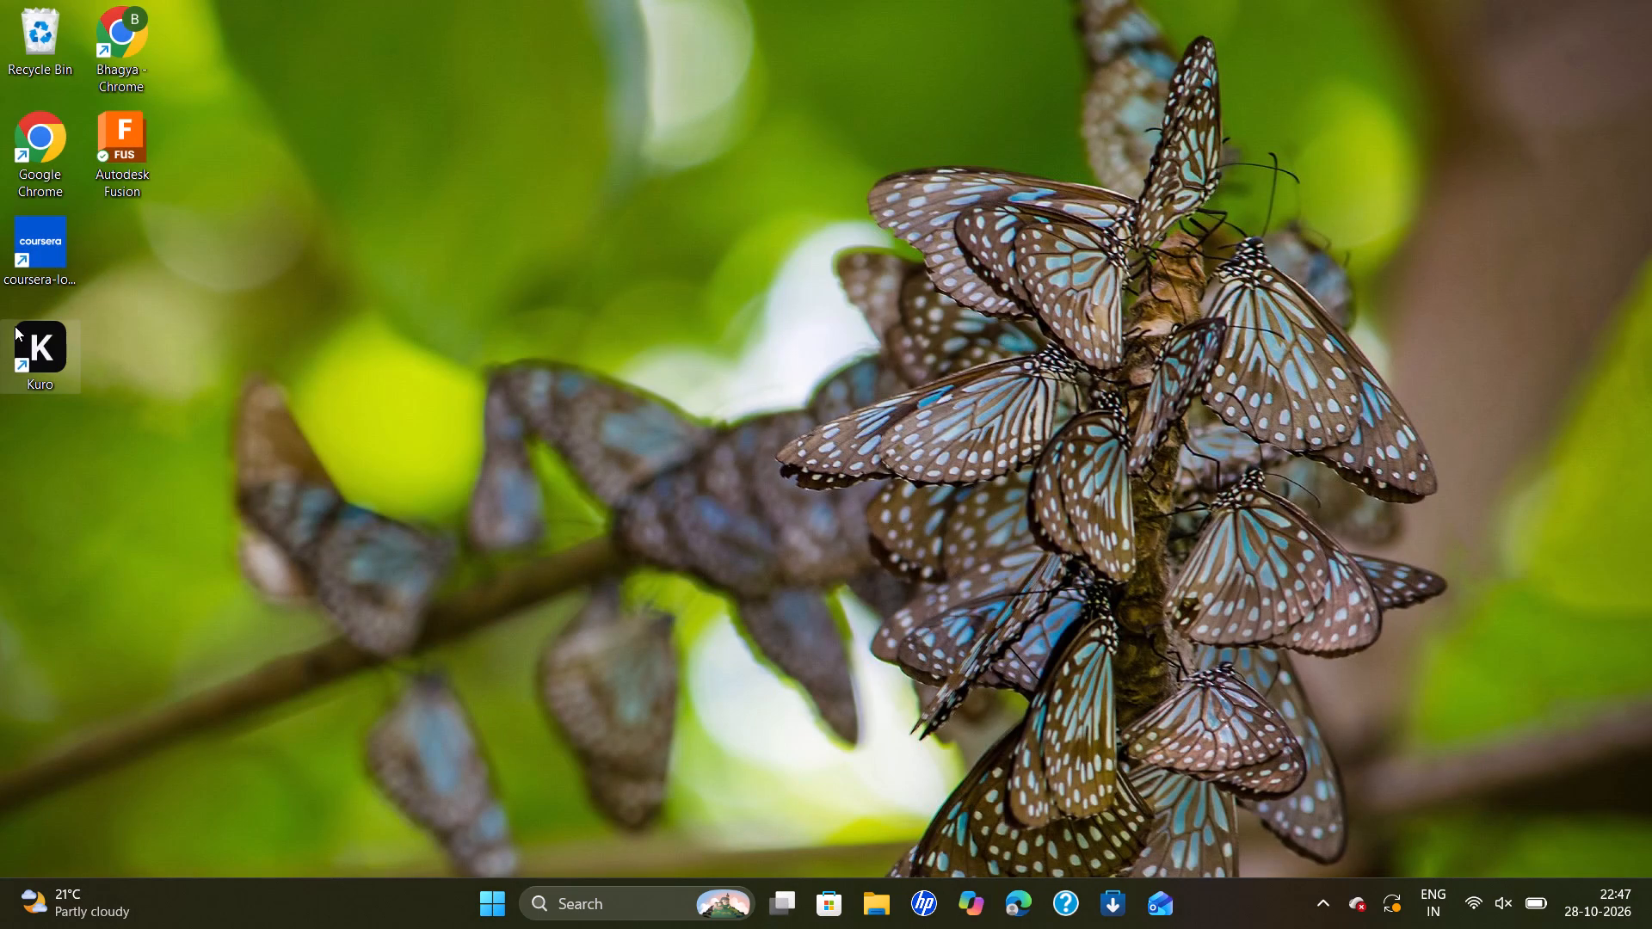
pyautogui.doubleClick(41, 343)
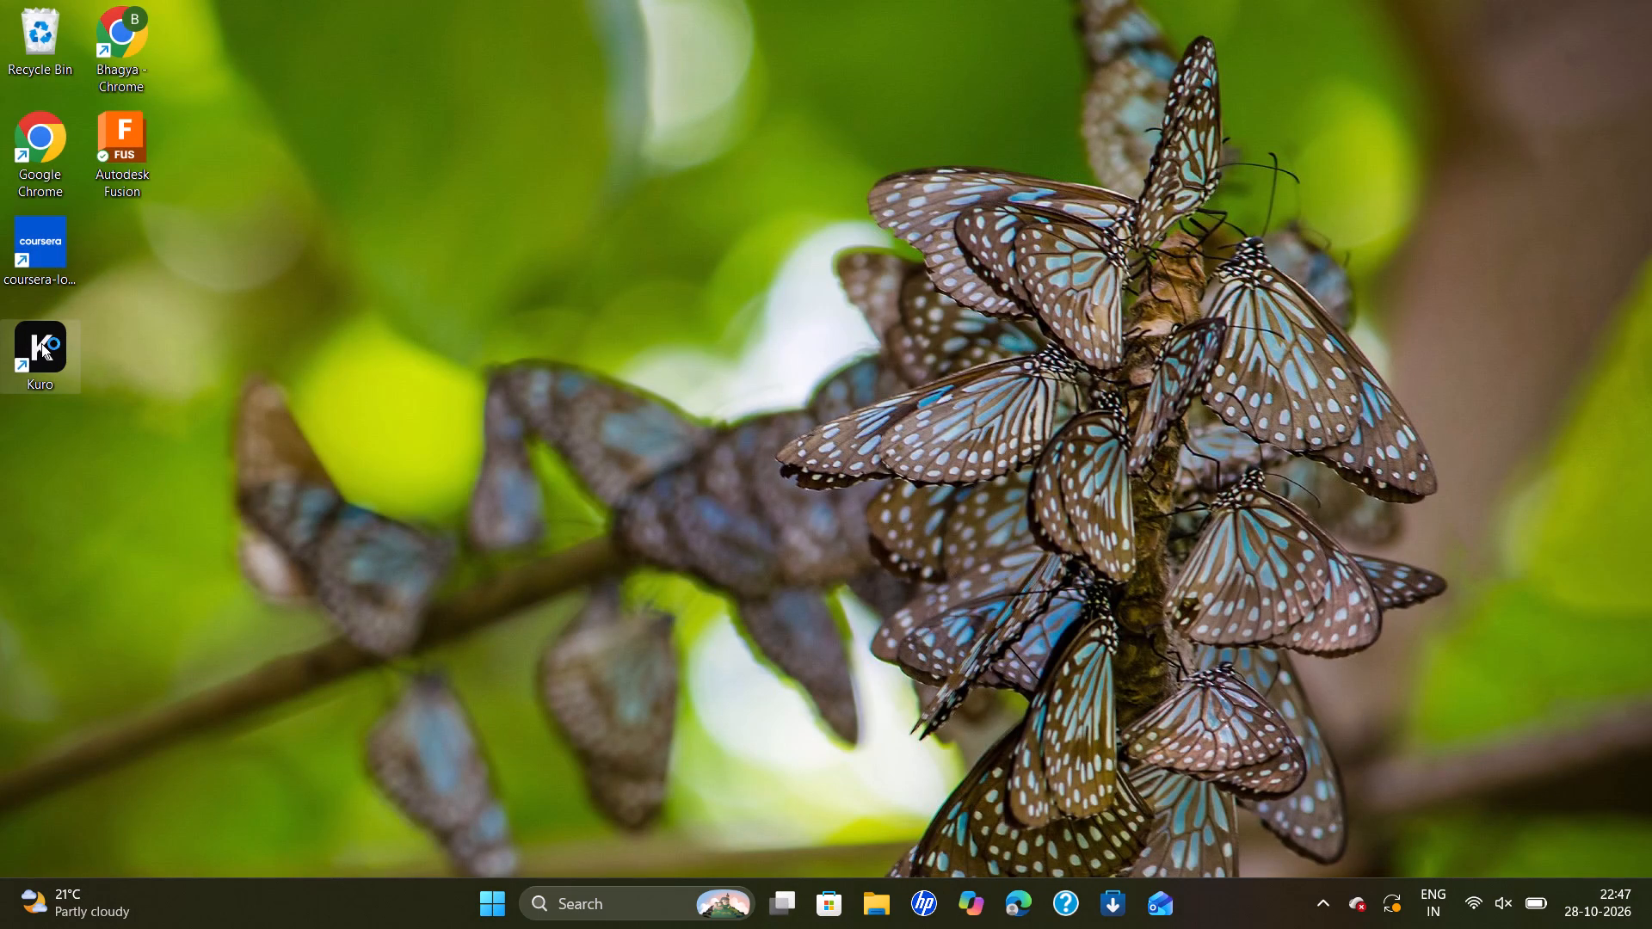